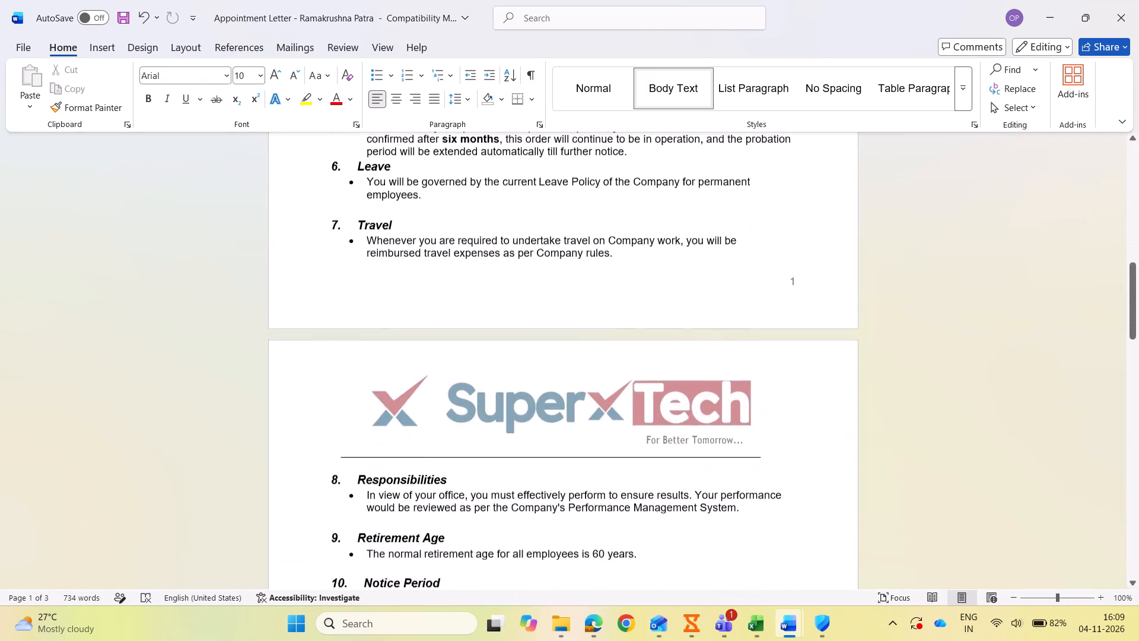
Look through the appointment letter's numbered clauses, from Leave and Travel through On Termination.
scroll(625, 439, "down", 16)
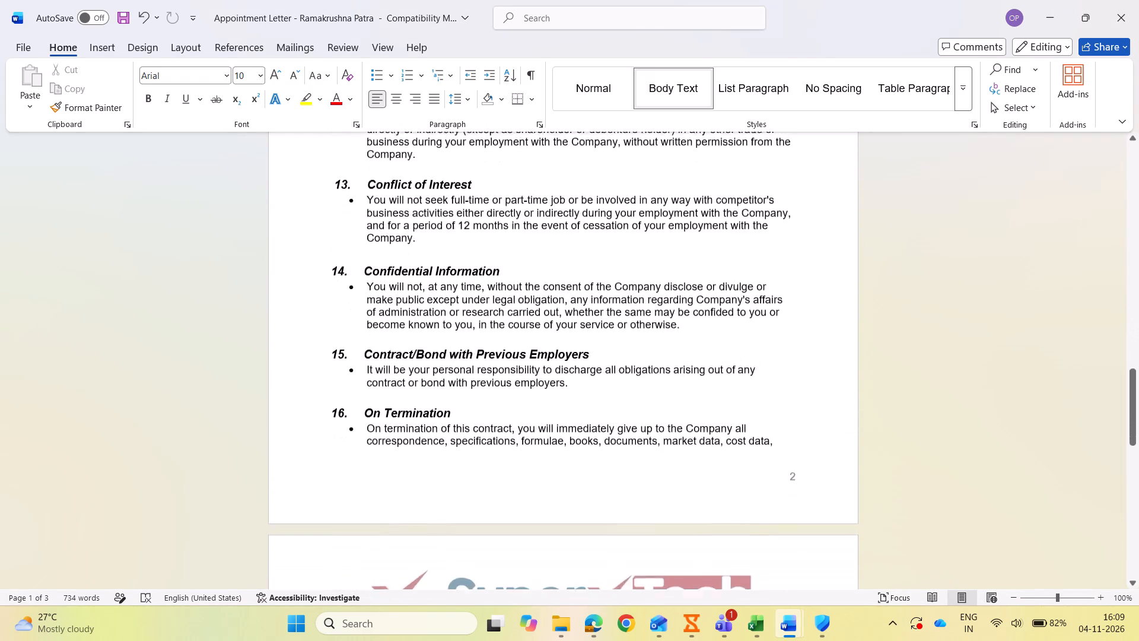
scroll(625, 439, "down", 7)
scroll(624, 436, "up", 10)
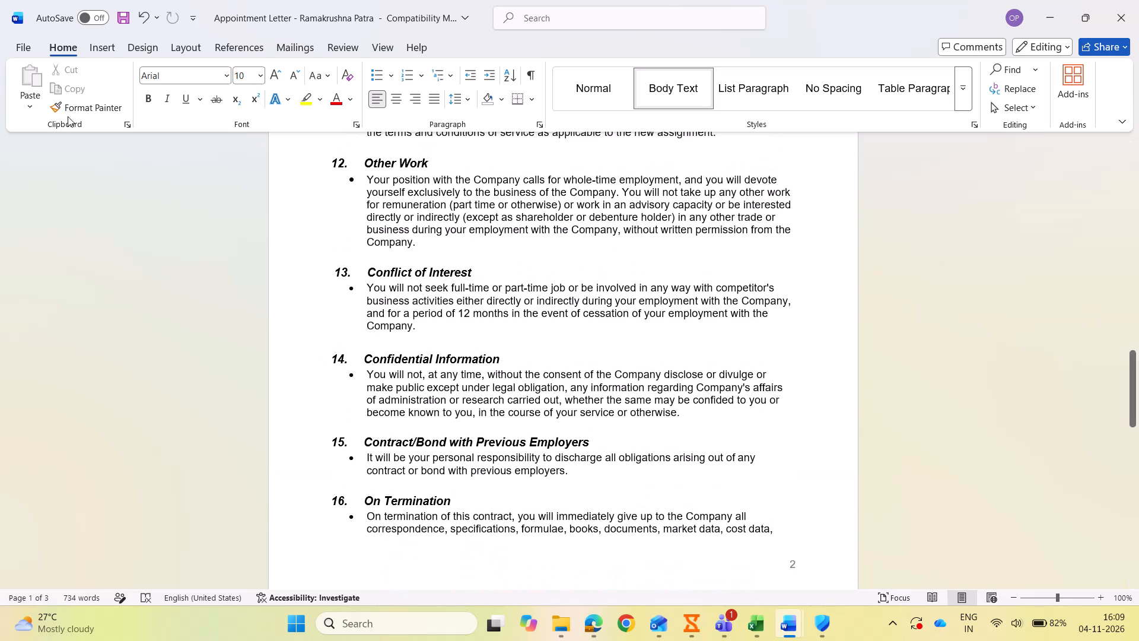
Start saving a copy of the appointment letter, choosing the Desktop folder on this PC as the location.
left_click(23, 49)
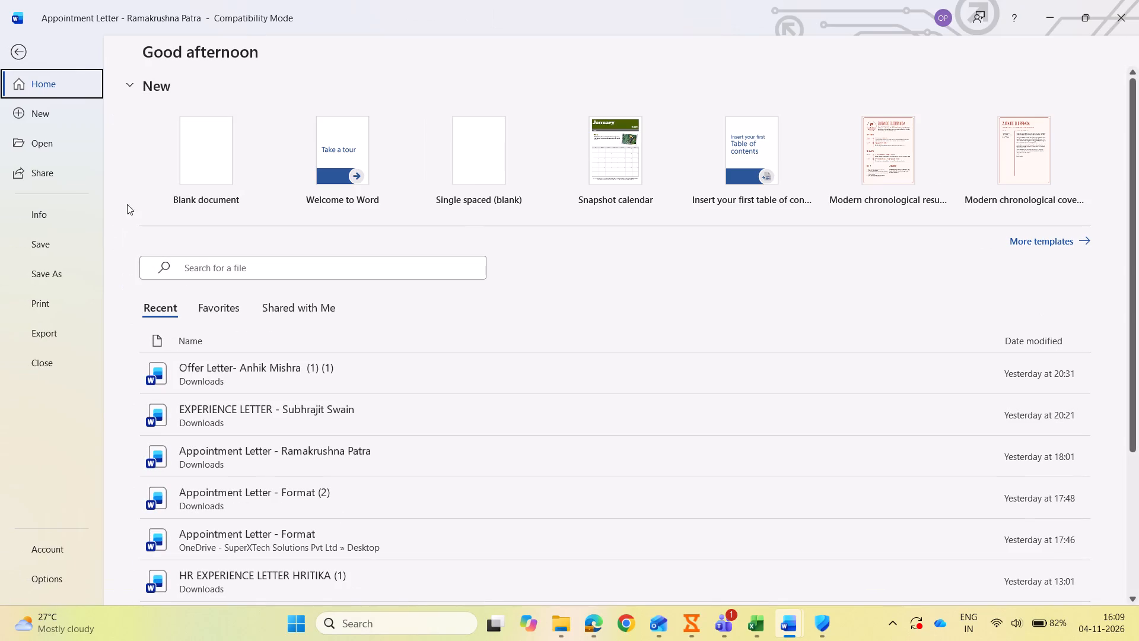
left_click(62, 268)
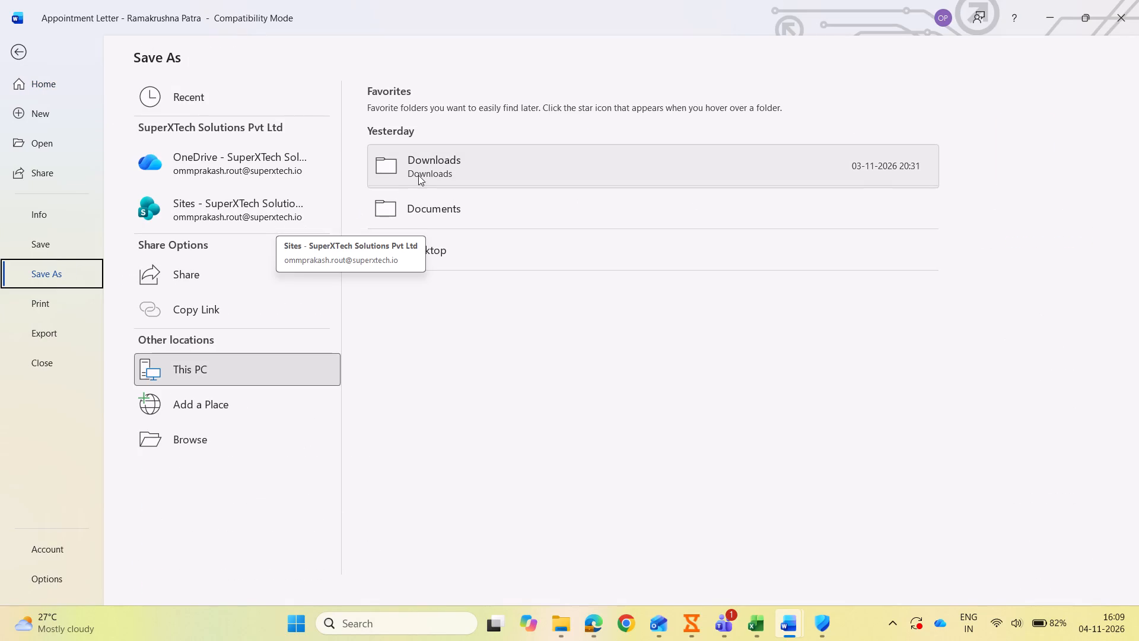
left_click(443, 256)
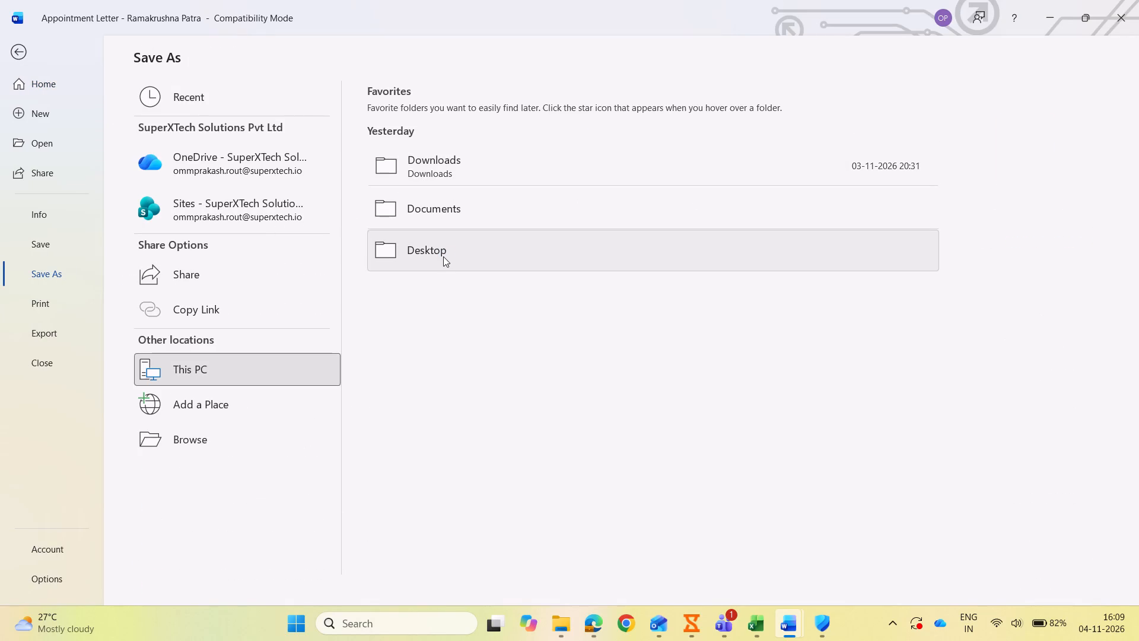
scroll(451, 243, "up", 1)
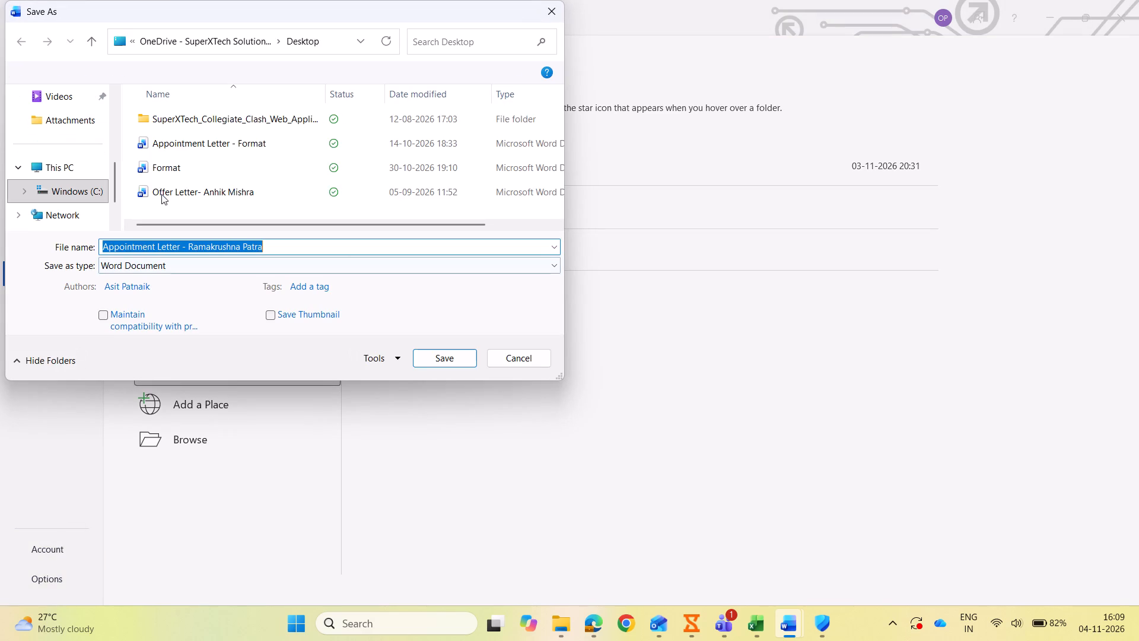
Save a copy of the appointment letter to the Desktop in PDF format, keeping its file name.
left_click(367, 262)
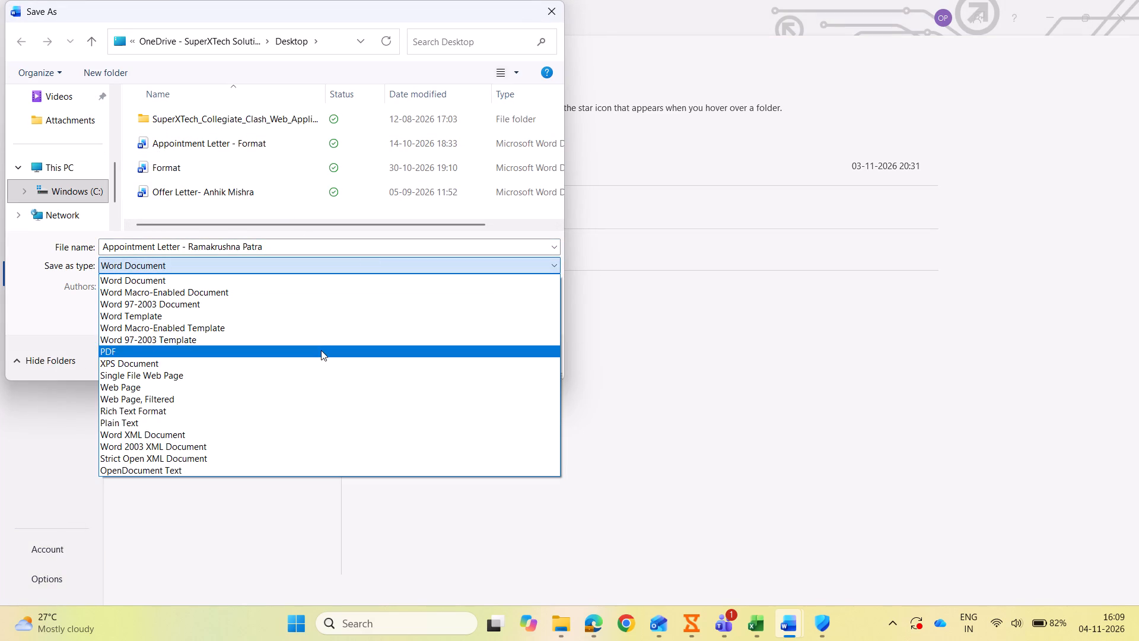
left_click(321, 350)
left_click(451, 386)
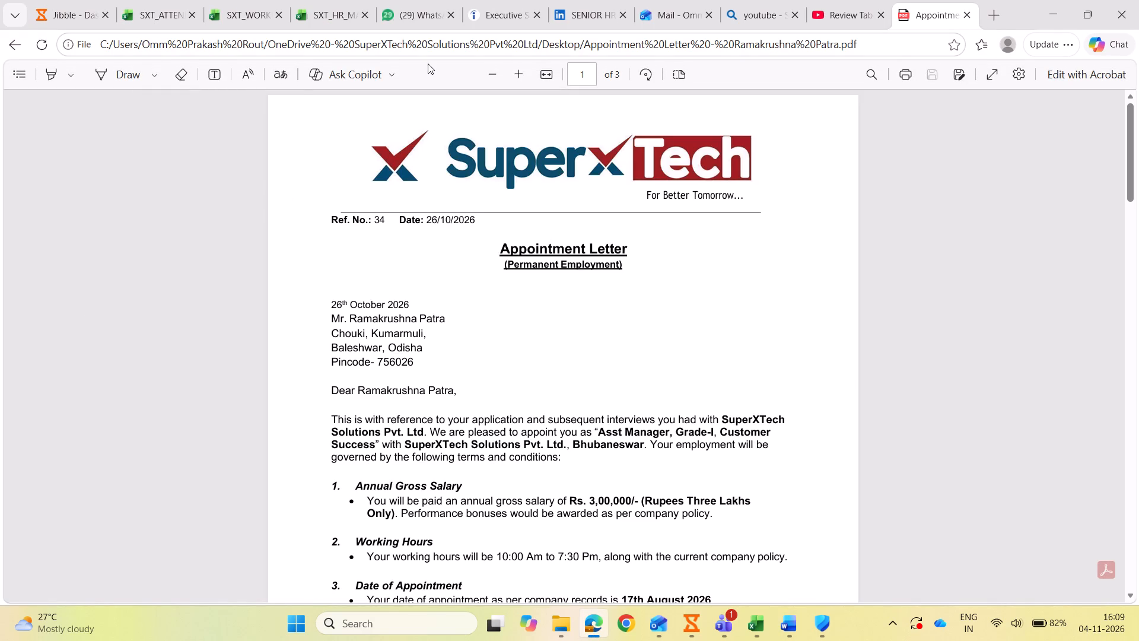
Review the exported appointment letter PDF from the addressee details through all terms to the signatory block.
scroll(537, 209, "up", 3)
scroll(537, 211, "down", 4)
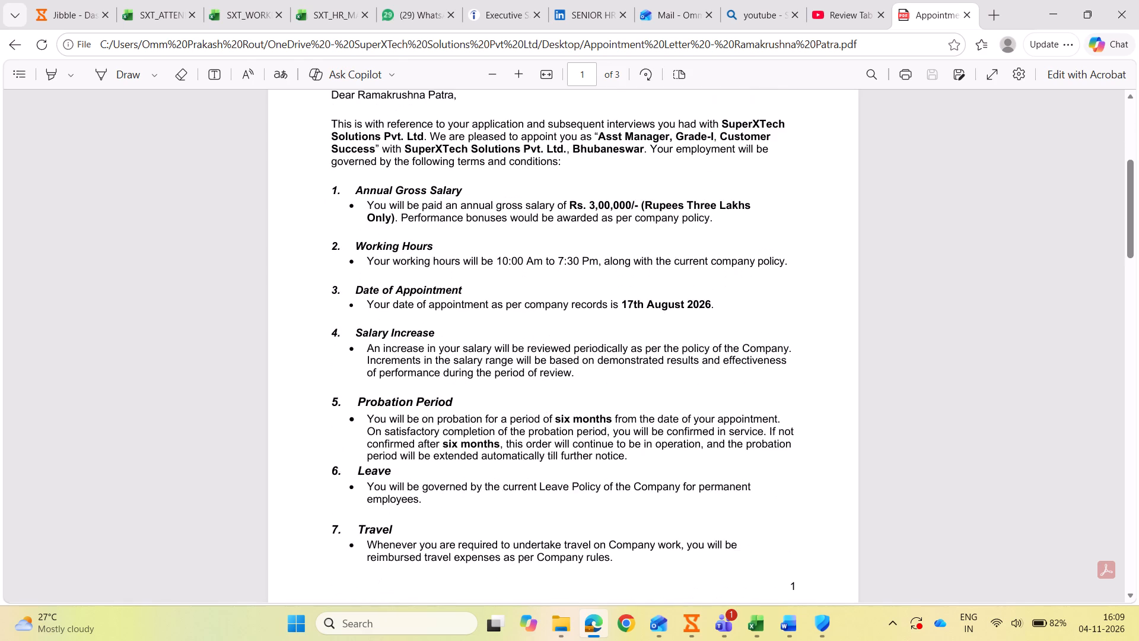
scroll(536, 215, "up", 3)
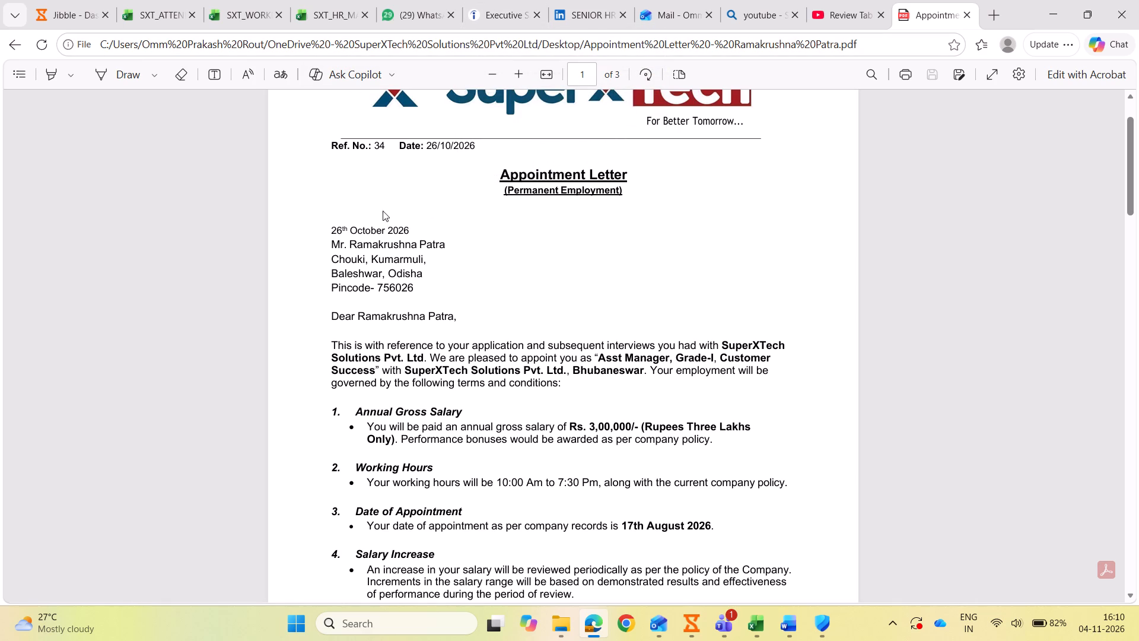
left_click(341, 233)
left_click(341, 229)
double_click(499, 256)
scroll(499, 256, "up", 4)
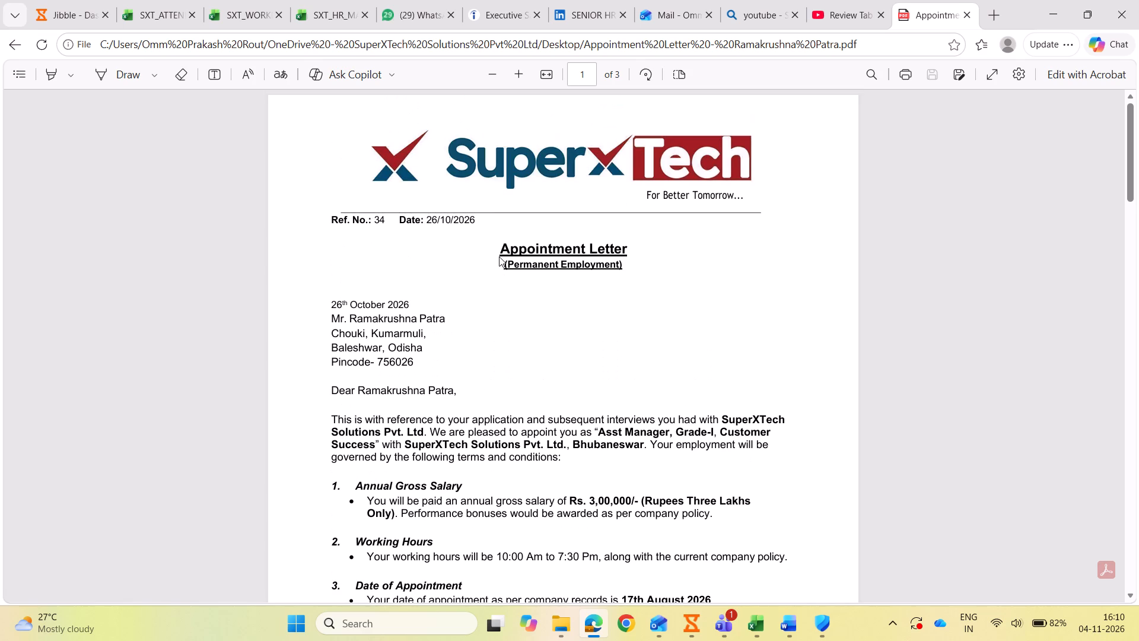
scroll(499, 256, "down", 4)
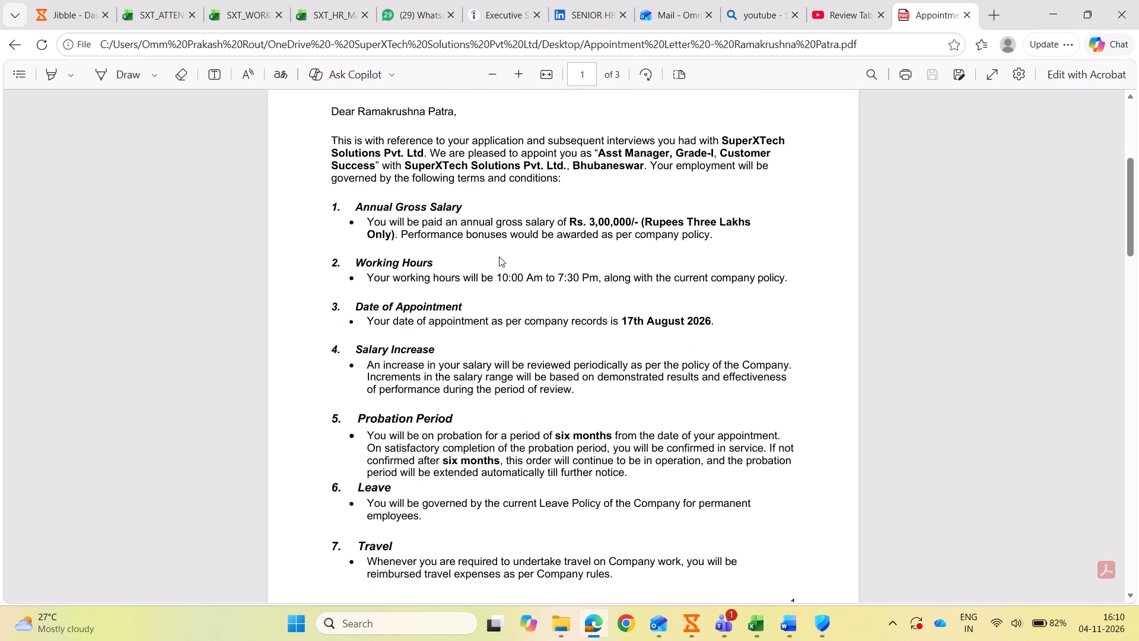
scroll(499, 256, "down", 9)
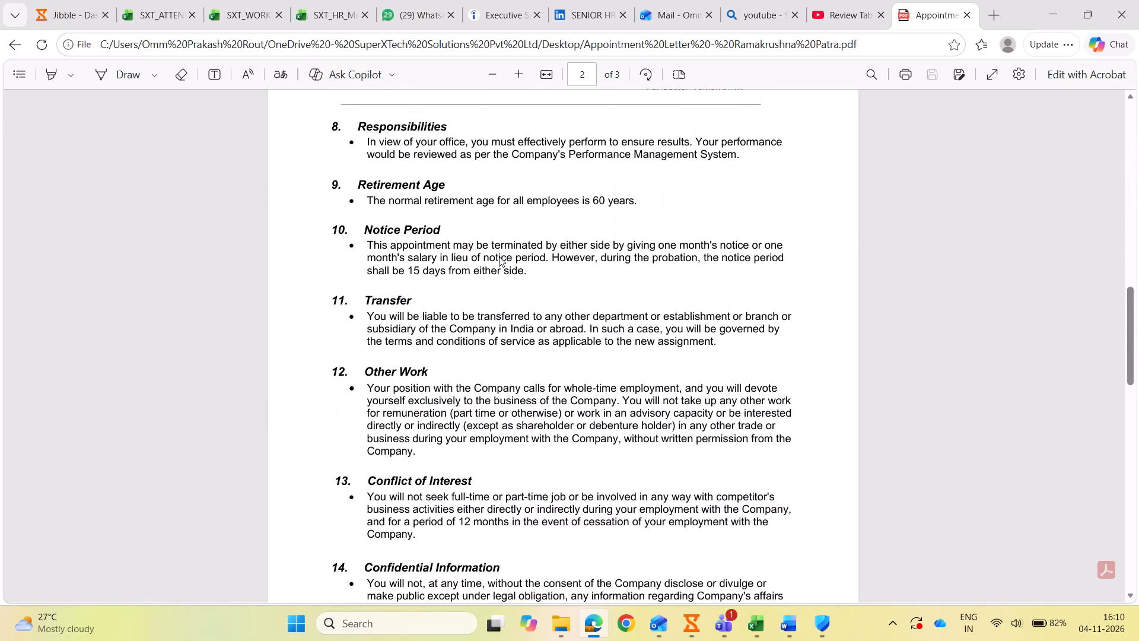
scroll(499, 256, "down", 11)
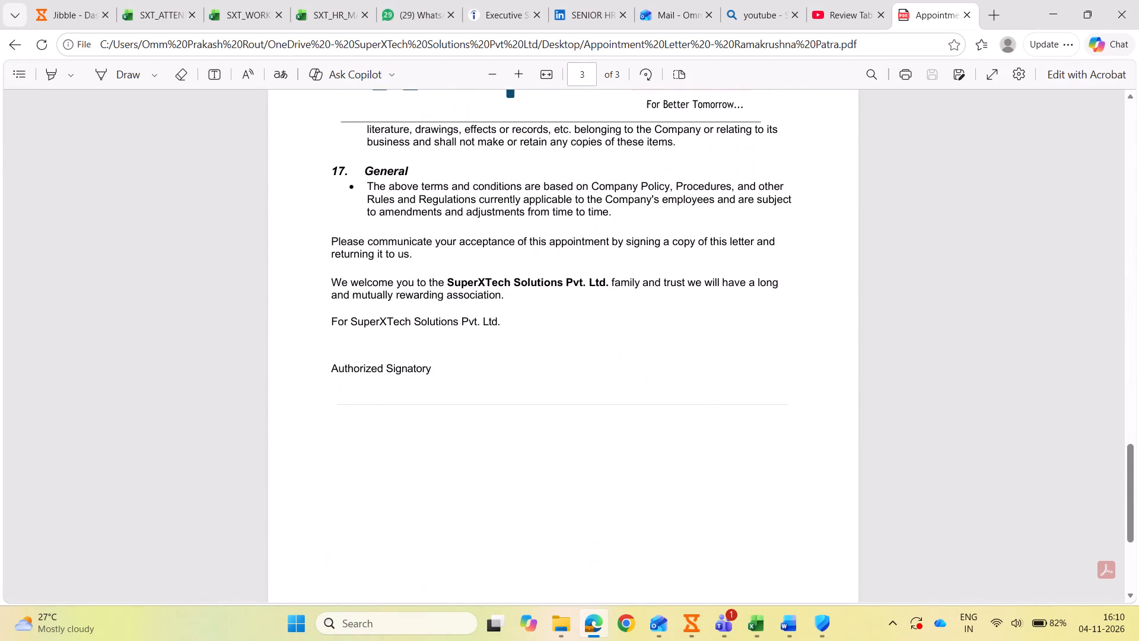
scroll(489, 244, "up", 18)
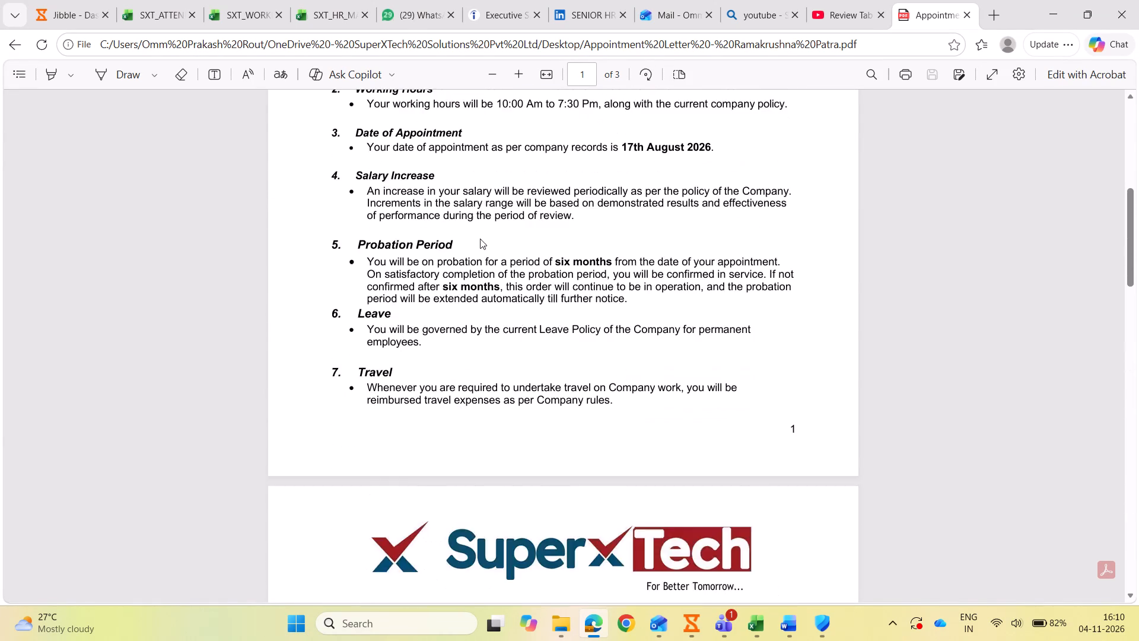
scroll(479, 235, "up", 11)
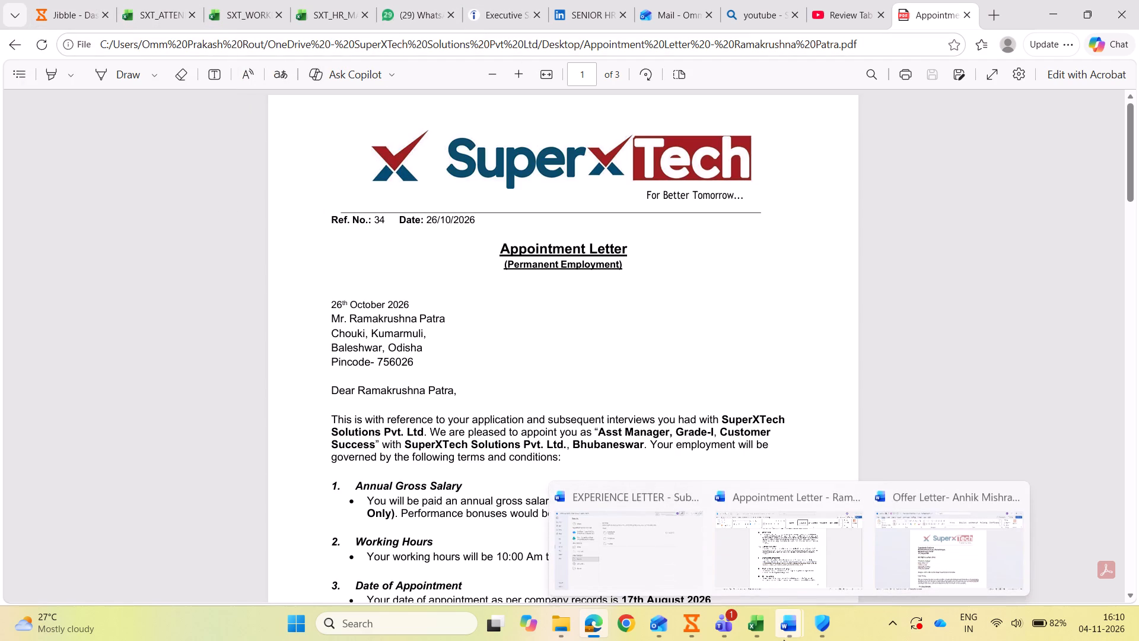
Switch to the appointment letter in Word and replace the addressee's name above the address with the new employee's name.
left_click(777, 561)
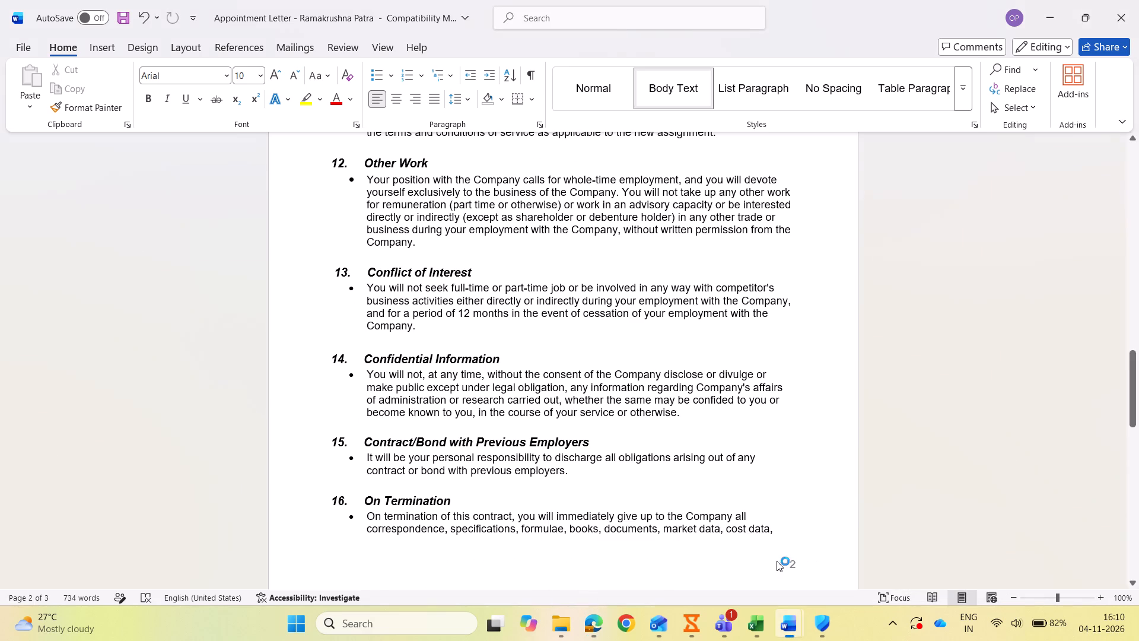
scroll(631, 442, "up", 19)
scroll(667, 420, "up", 3)
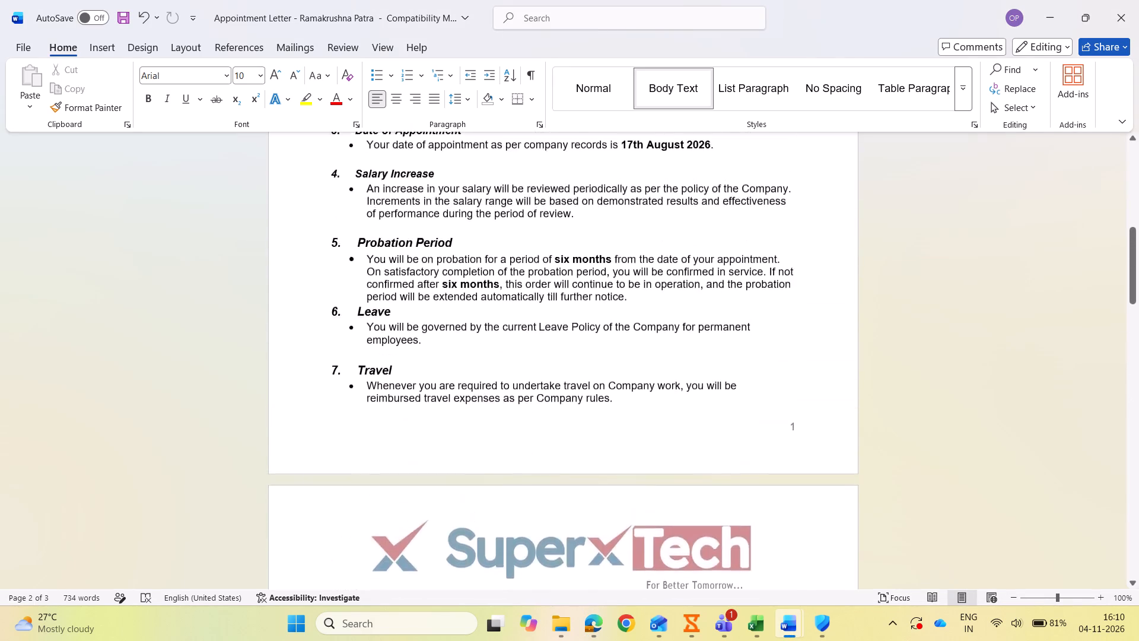
scroll(667, 418, "up", 13)
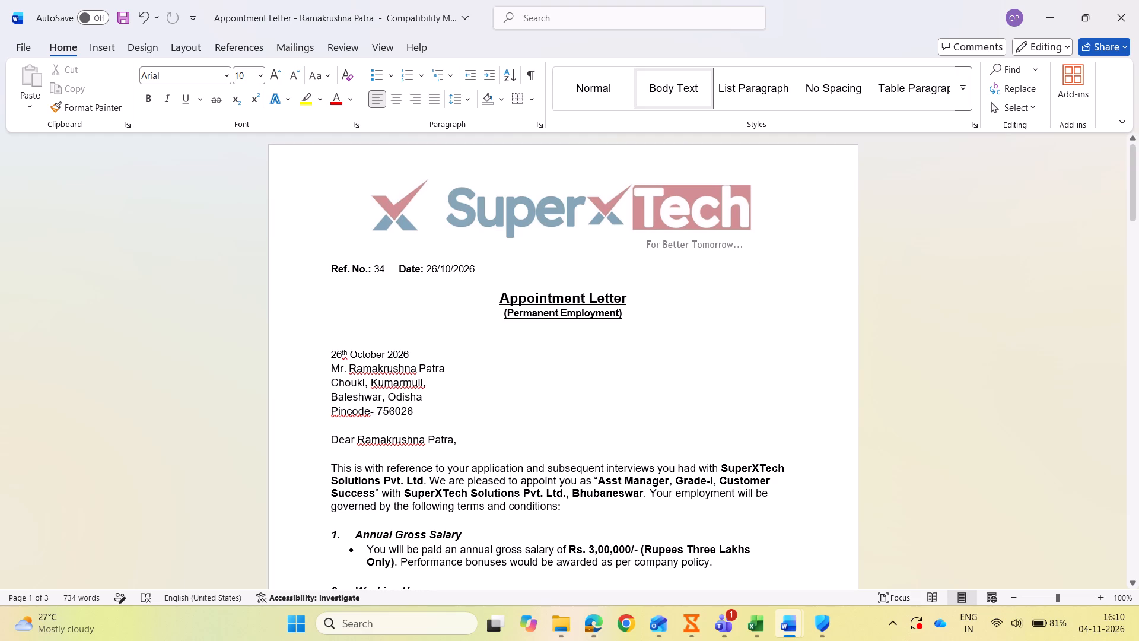
scroll(464, 351, "up", 3)
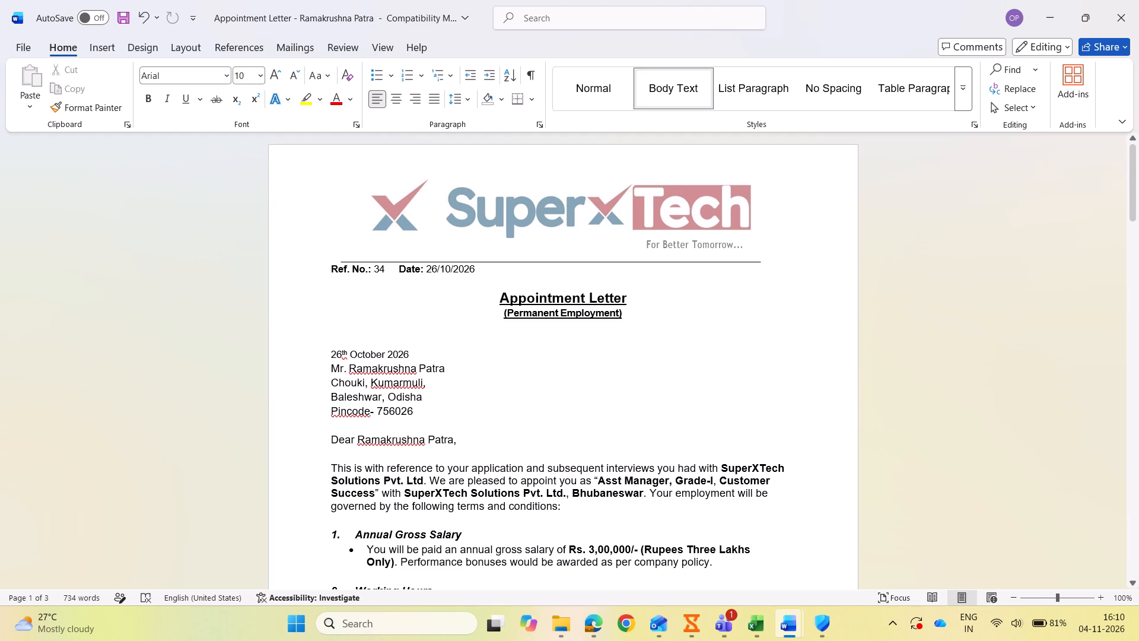
left_click(445, 370)
key("BackSpace")
key("BackSpace")
key("BackSpace")
key("BackSpace")
key("BackSpace")
key("BackSpace")
key("BackSpace")
key("BackSpace")
key("BackSpace")
key("BackSpace")
key("BackSpace")
key("BackSpace")
key("BackSpace")
key("BackSpace")
key("BackSpace")
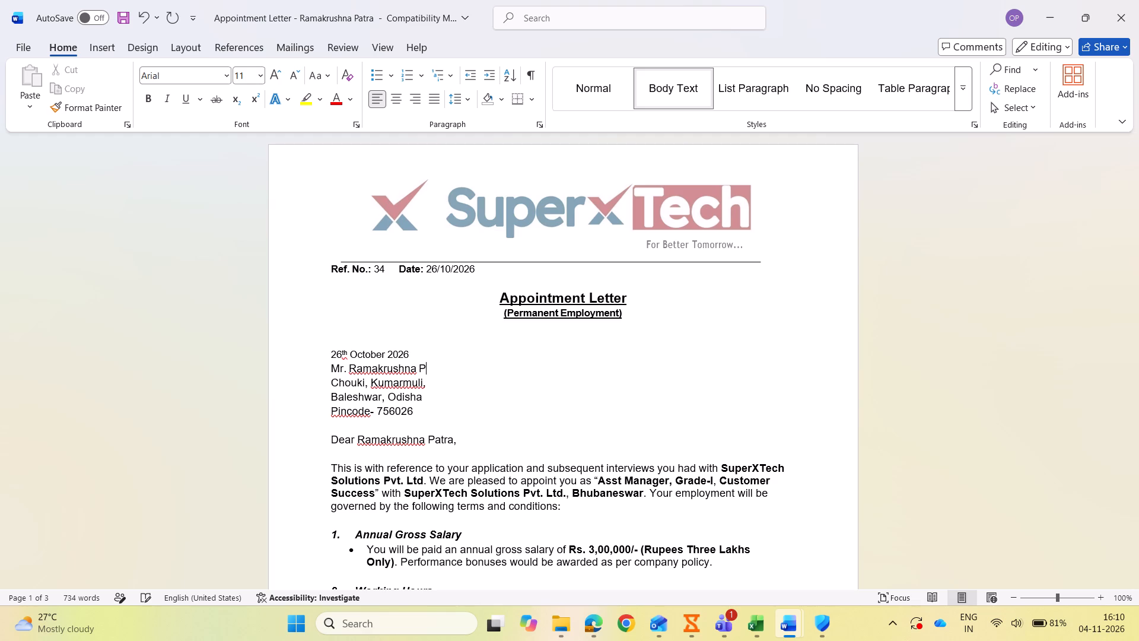
key("BackSpace")
key("BackSpace")
key("BackSpace")
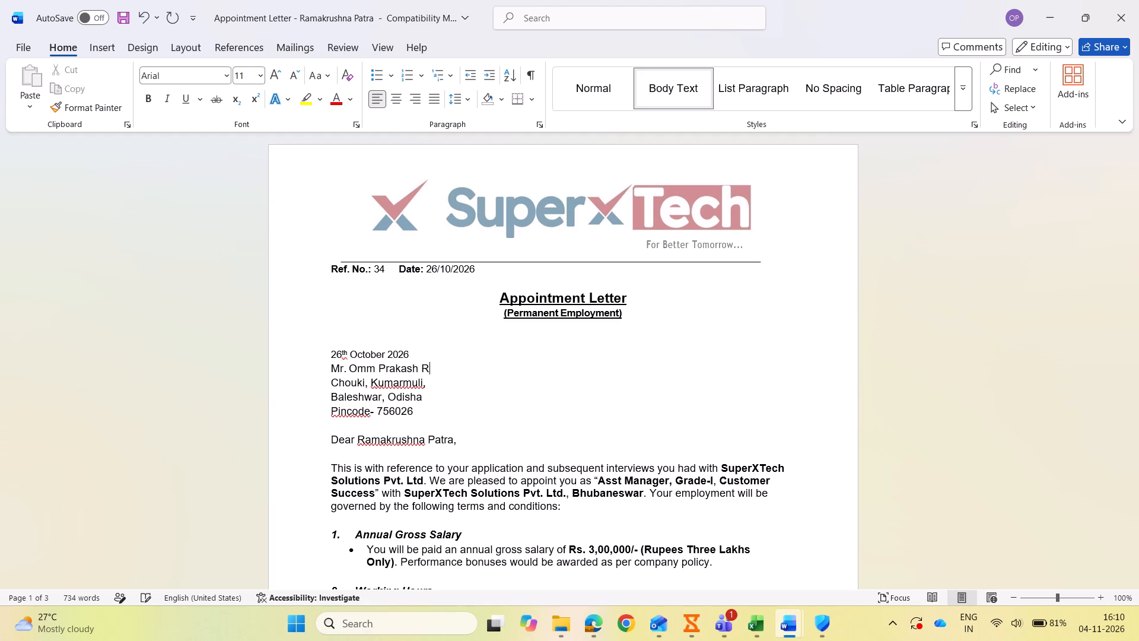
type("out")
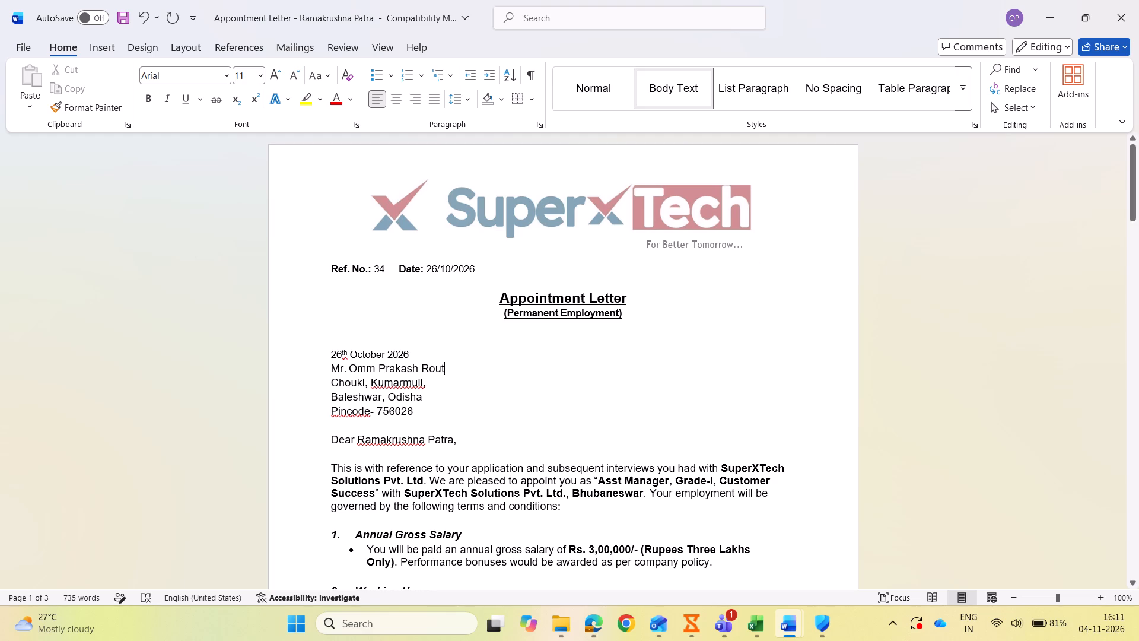
Replace the first locality in the addressee's address block with the new employee's locality.
left_click(365, 382)
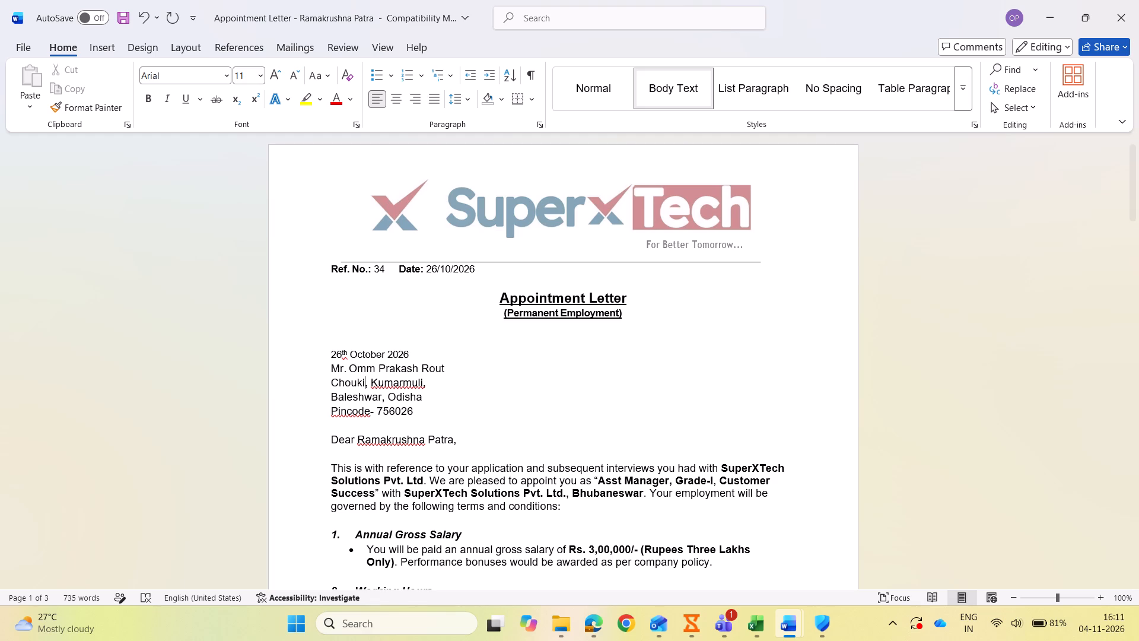
key("BackSpace")
key("BackSpace")
key("BackSpace")
key("BackSpace")
key("BackSpace")
key("BackSpace")
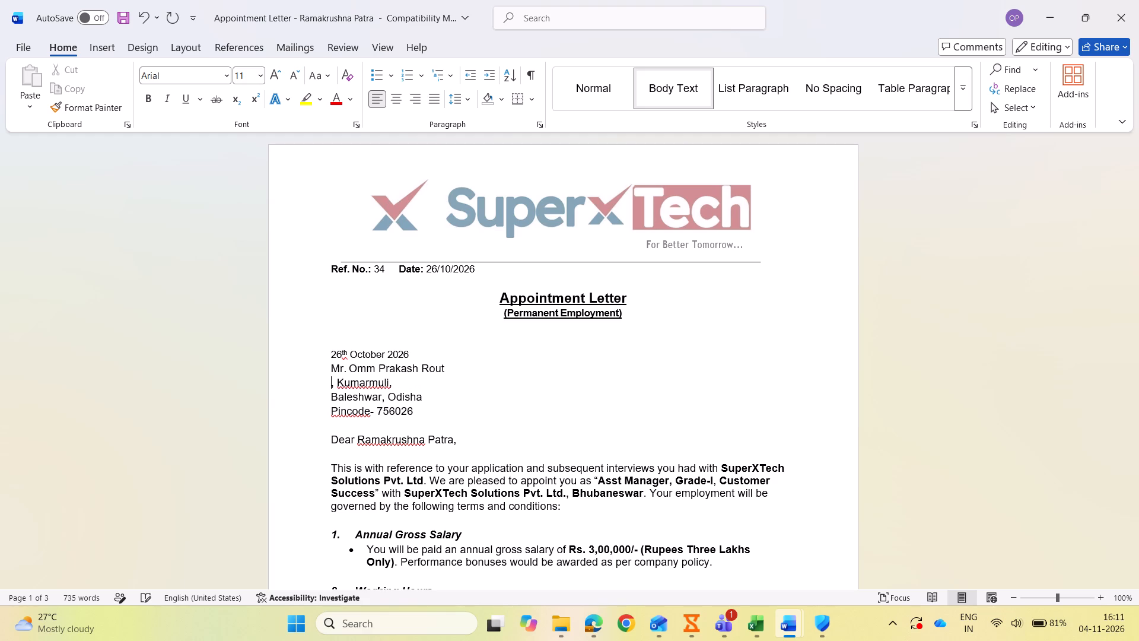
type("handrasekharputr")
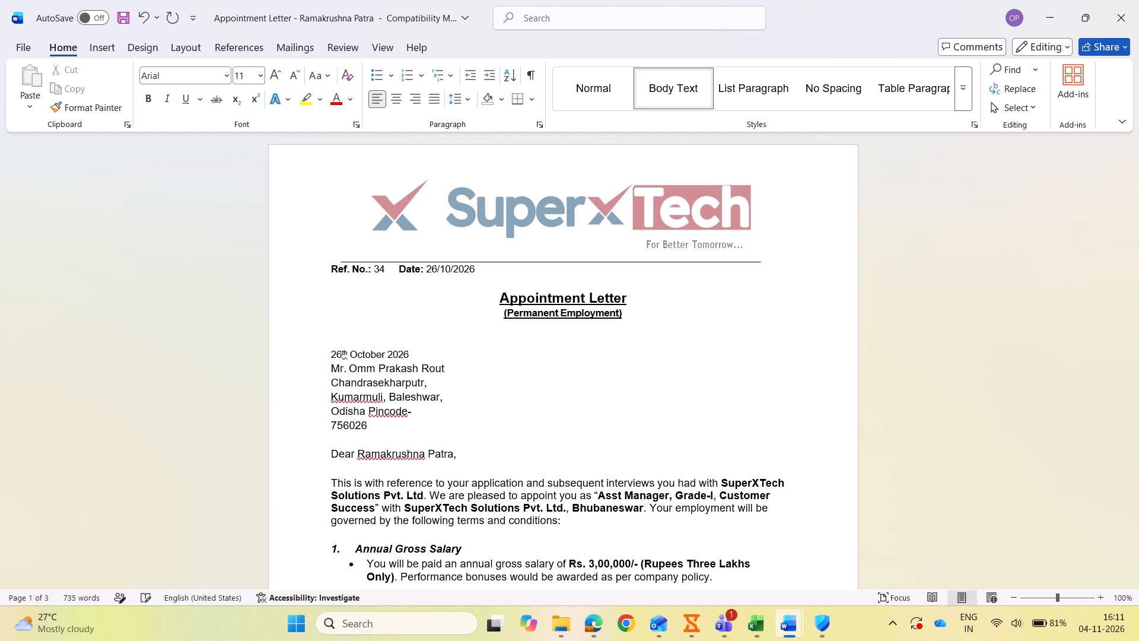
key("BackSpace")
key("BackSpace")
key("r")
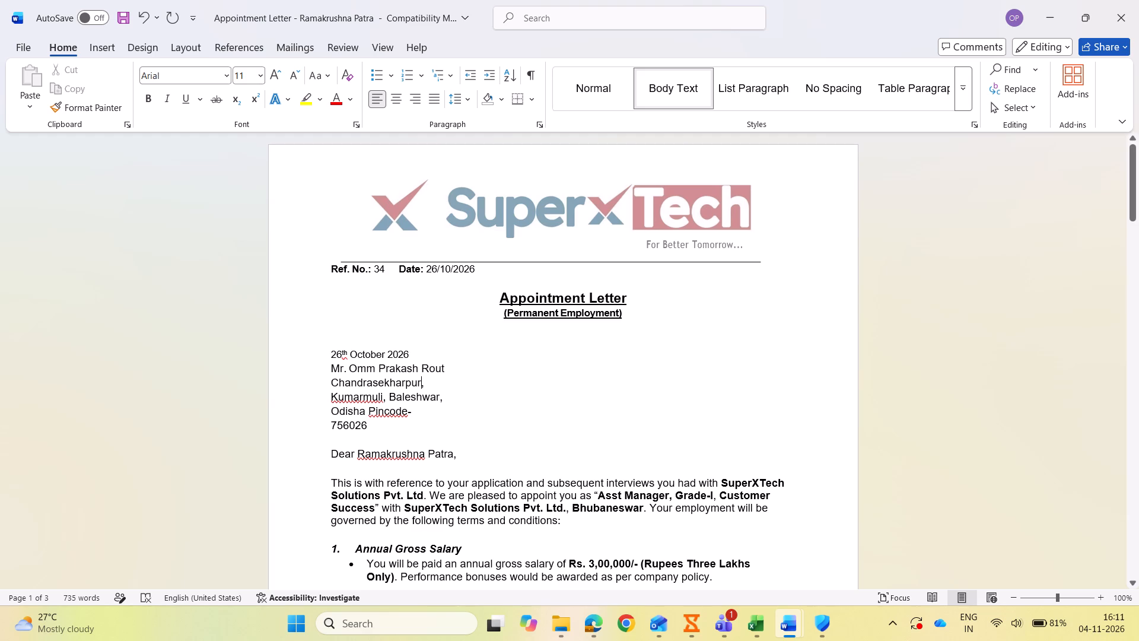
Delete the previous recipient's second locality and its extra comma from the addressee block.
left_click(381, 399)
key("BackSpace")
key("BackSpace")
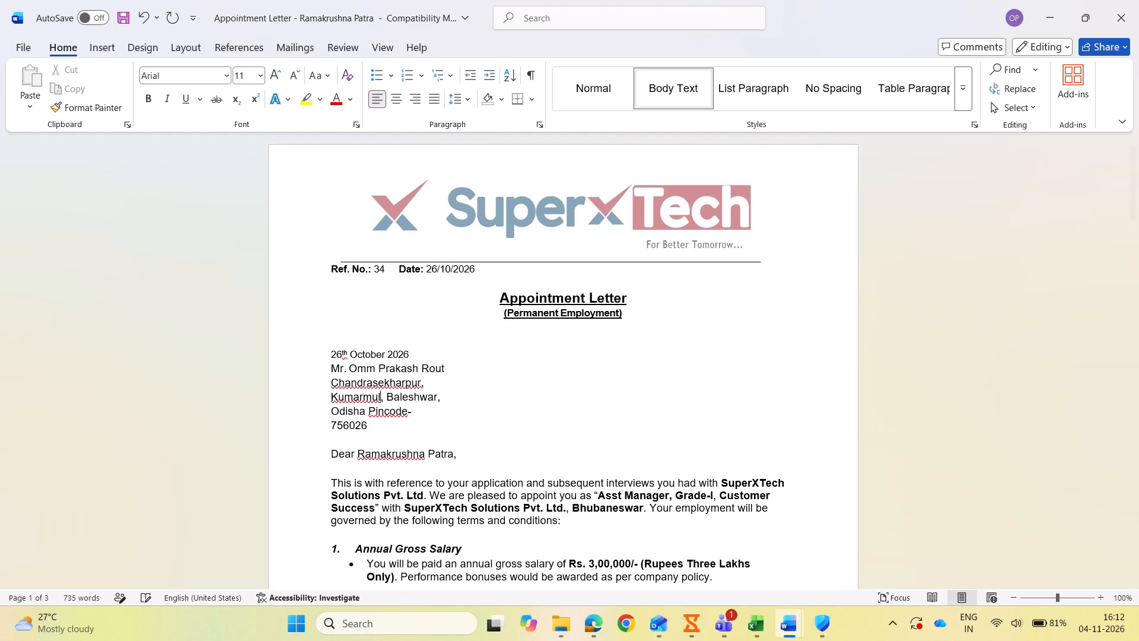
key("BackSpace")
key("BackSpace")
key("BackSpace")
key("BackSpace")
key("BackSpace")
key("BackSpace")
key("BackSpace")
key("BackSpace")
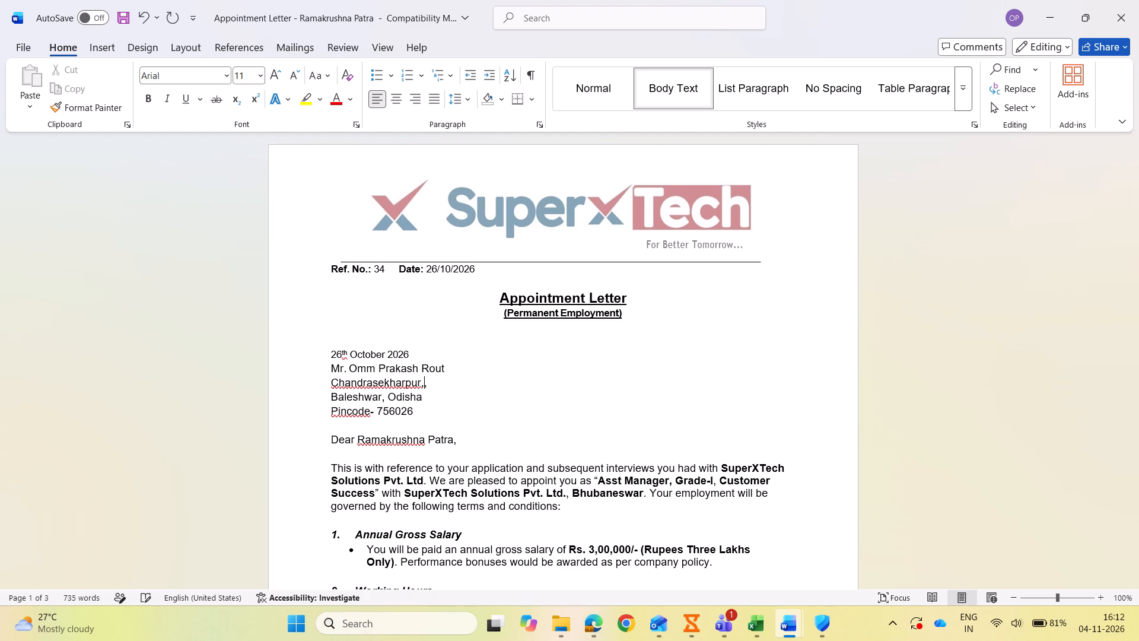
key("BackSpace")
Replace the city before the state name in the addressee block with the new recipient's city.
key("Down")
key("Left")
key("Left")
key("Left")
key("Left")
key("Left")
key("Left")
key("Left")
key("Left")
key("BackSpace")
key("BackSpace")
key("BackSpace")
key("BackSpace")
key("BackSpace")
key("BackSpace")
key("BackSpace")
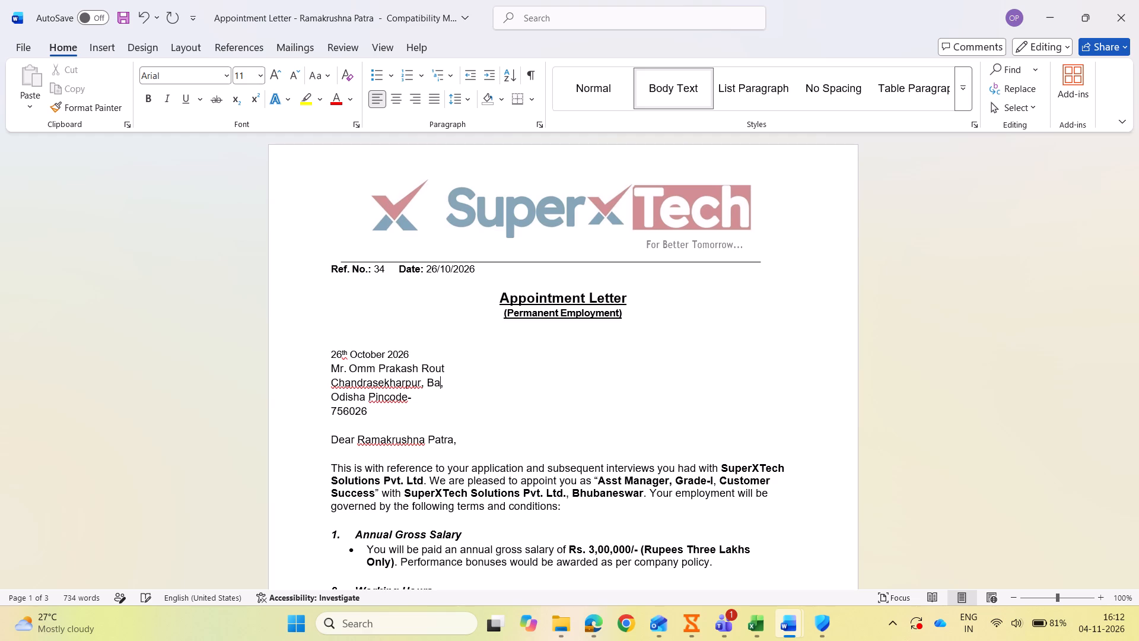
key("BackSpace")
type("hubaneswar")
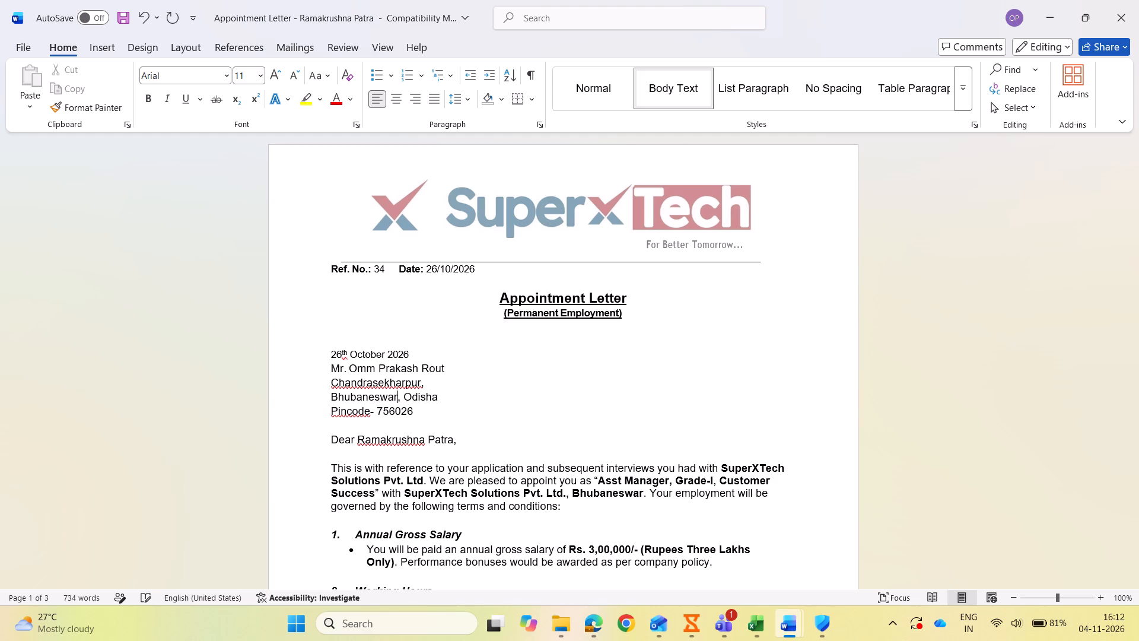
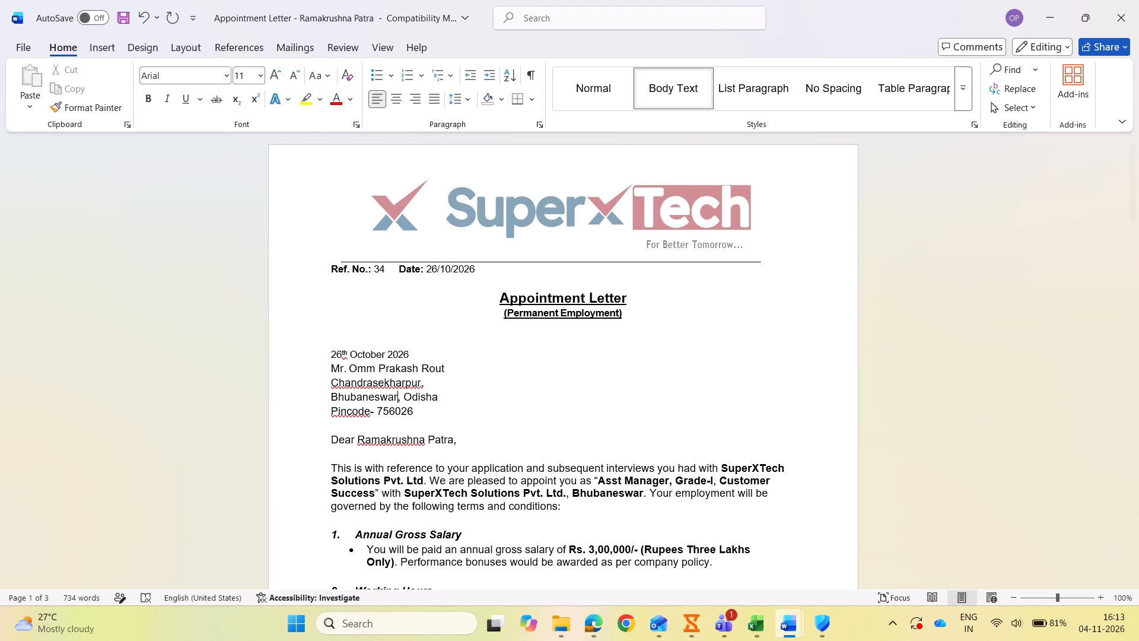
Replace the pincode in the addressee block with the new recipient's pincode.
key("Down")
key("Right")
key("Right")
key("Right")
key("BackSpace")
key("BackSpace")
key("BackSpace")
key("BackSpace")
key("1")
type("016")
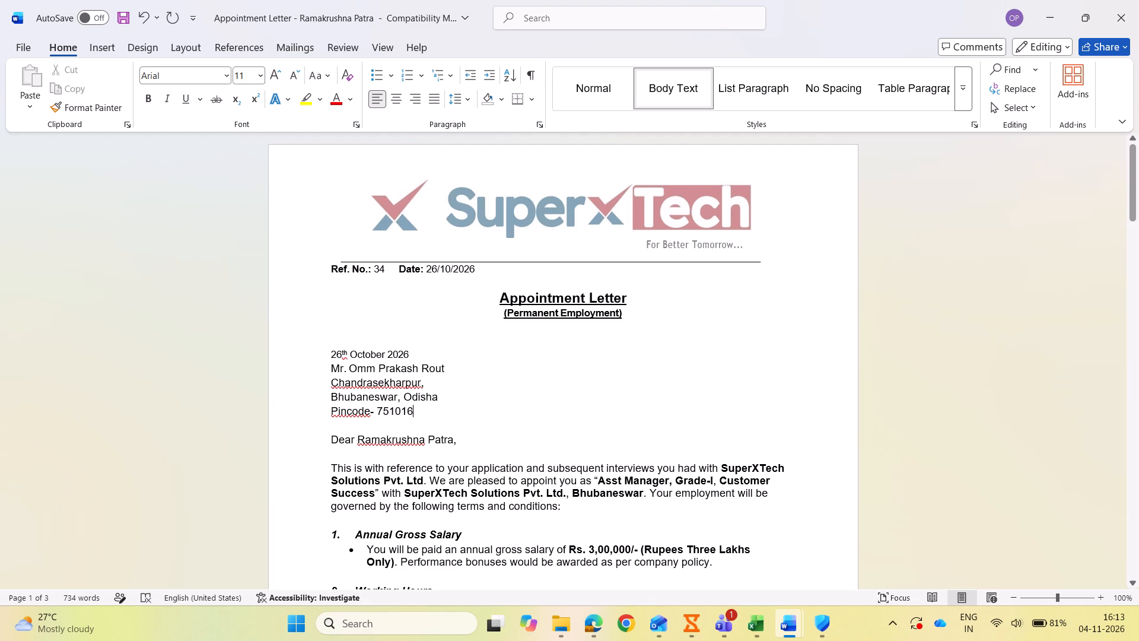
Replace the previous recipient's name in the salutation with the new recipient's full name, keeping the comma.
left_click(455, 442)
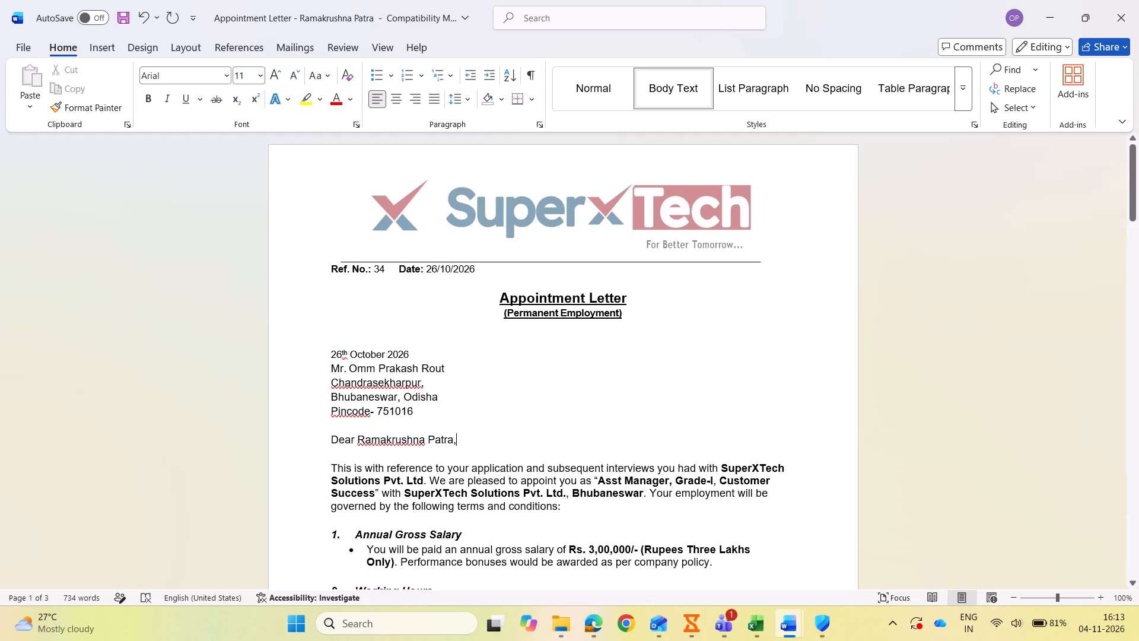
left_click(454, 442)
key("BackSpace")
key("BackSpace")
key("BackSpace")
key("BackSpace")
key("BackSpace")
key("BackSpace")
key("BackSpace")
key("BackSpace")
key("BackSpace")
key("BackSpace")
key("BackSpace")
key("BackSpace")
key("BackSpace")
key("BackSpace")
key("BackSpace")
key("BackSpace")
key("BackSpace")
key("BackSpace")
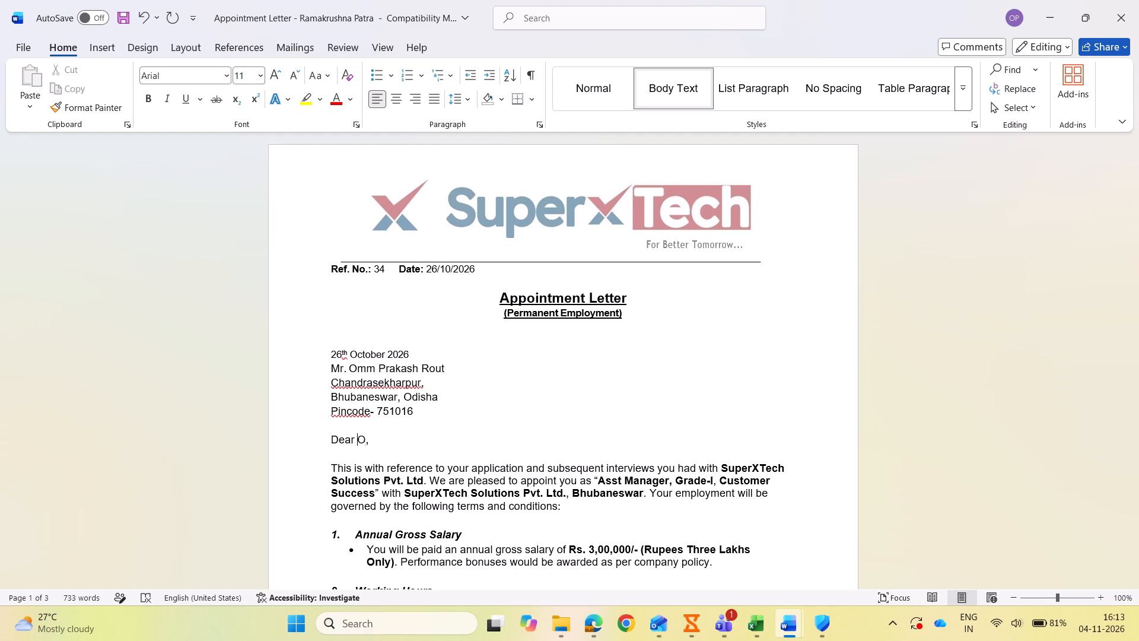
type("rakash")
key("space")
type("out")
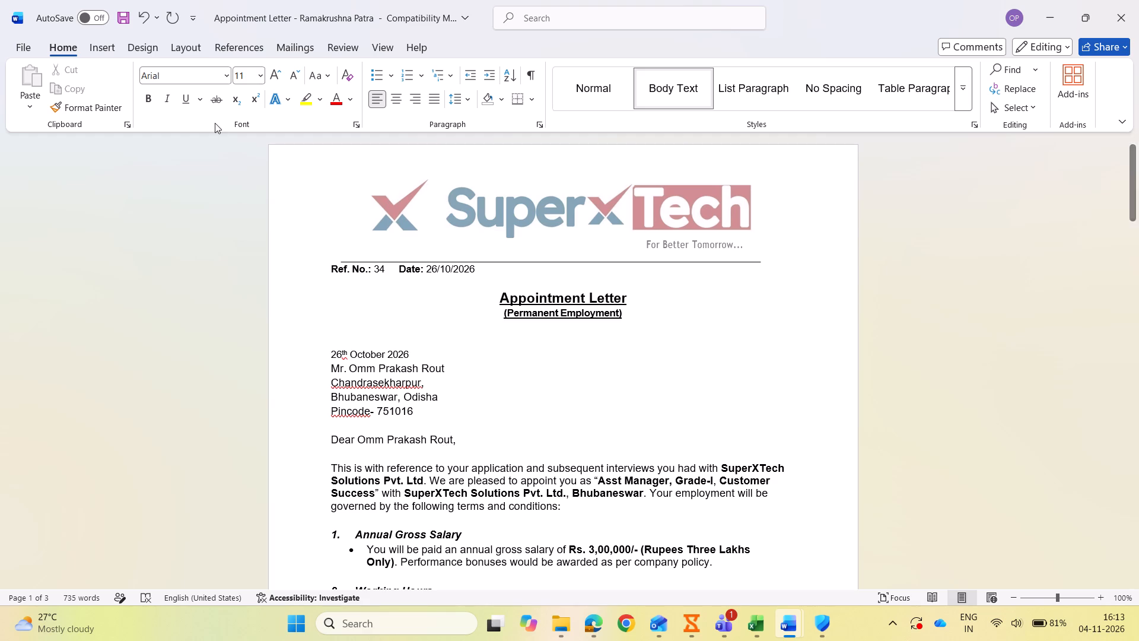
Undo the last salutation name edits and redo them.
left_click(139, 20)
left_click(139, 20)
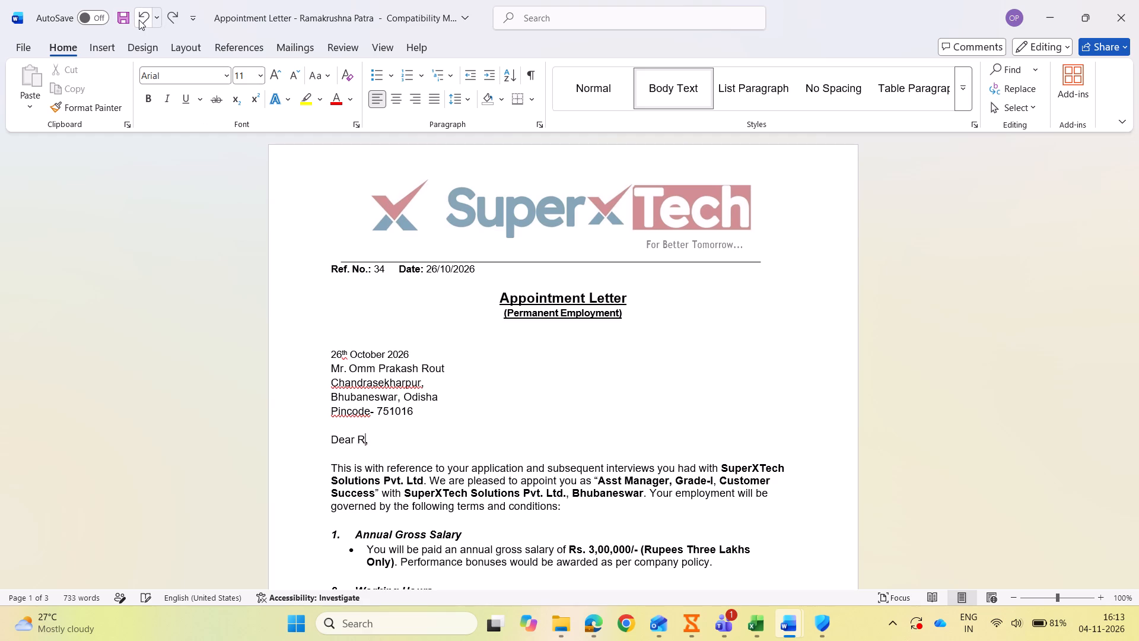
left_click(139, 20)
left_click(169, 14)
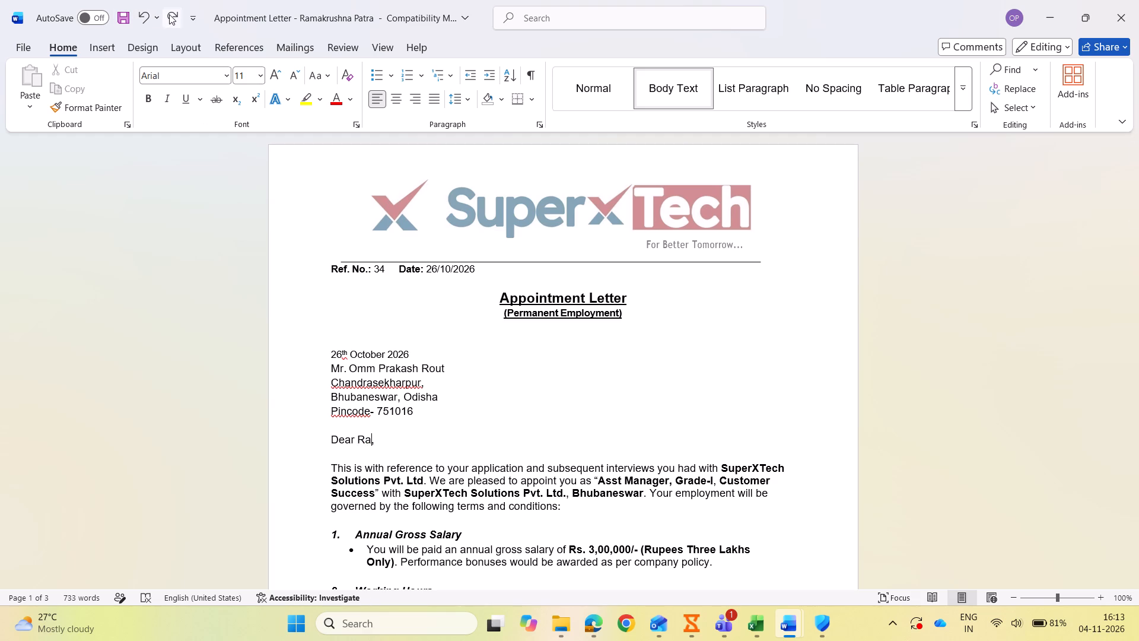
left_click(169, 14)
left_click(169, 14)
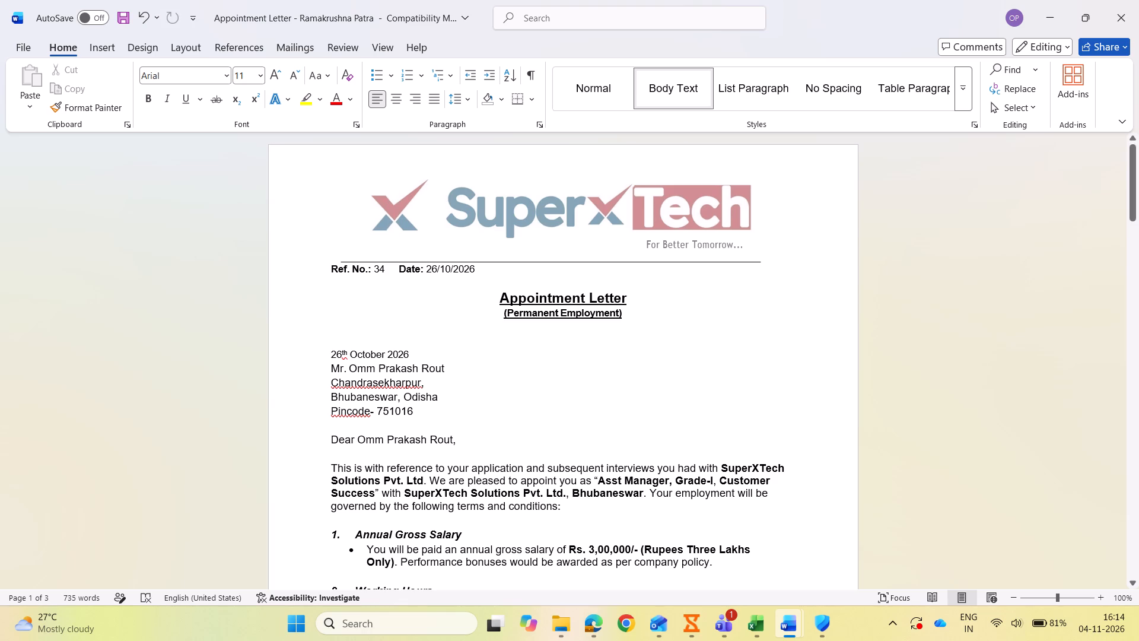
Replace the quoted job title, grade and department in the opening paragraph with "HR Manager".
left_click(374, 493)
key("BackSpace")
key("BackSpace")
key("BackSpace")
key("BackSpace")
key("BackSpace")
key("BackSpace")
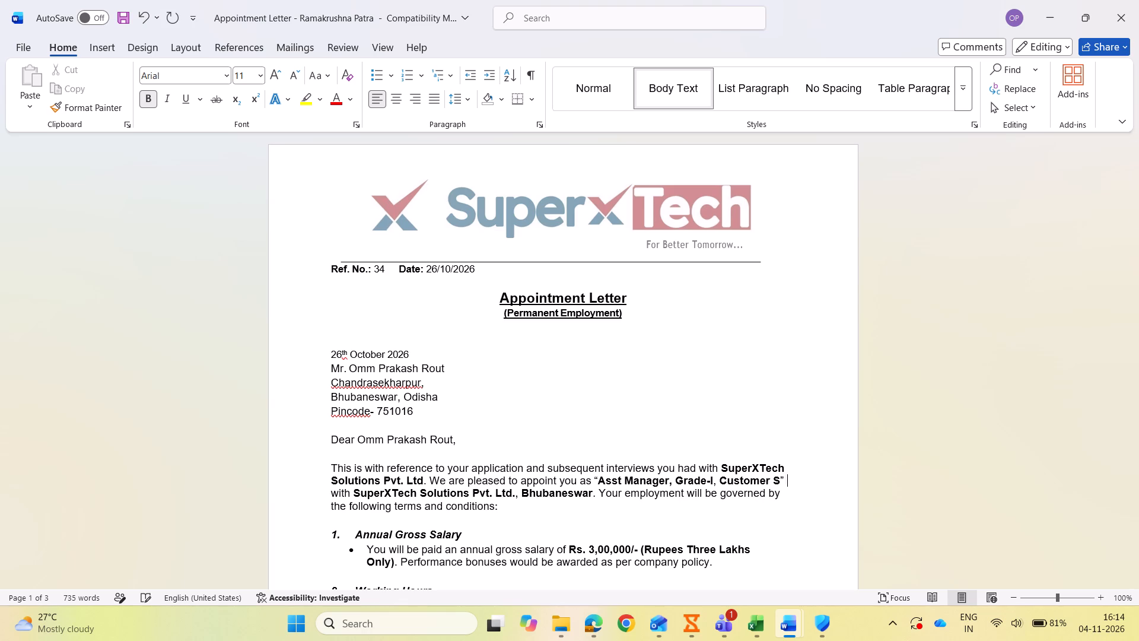
key("BackSpace")
key("BackSpace")
key("BackSpace")
key("BackSpace")
key("BackSpace")
key("BackSpace")
key("BackSpace")
key("BackSpace")
key("BackSpace")
key("BackSpace")
key("BackSpace")
key("BackSpace")
key("BackSpace")
key("BackSpace")
key("BackSpace")
key("BackSpace")
key("BackSpace")
key("BackSpace")
key("BackSpace")
key("BackSpace")
key("BackSpace")
key("BackSpace")
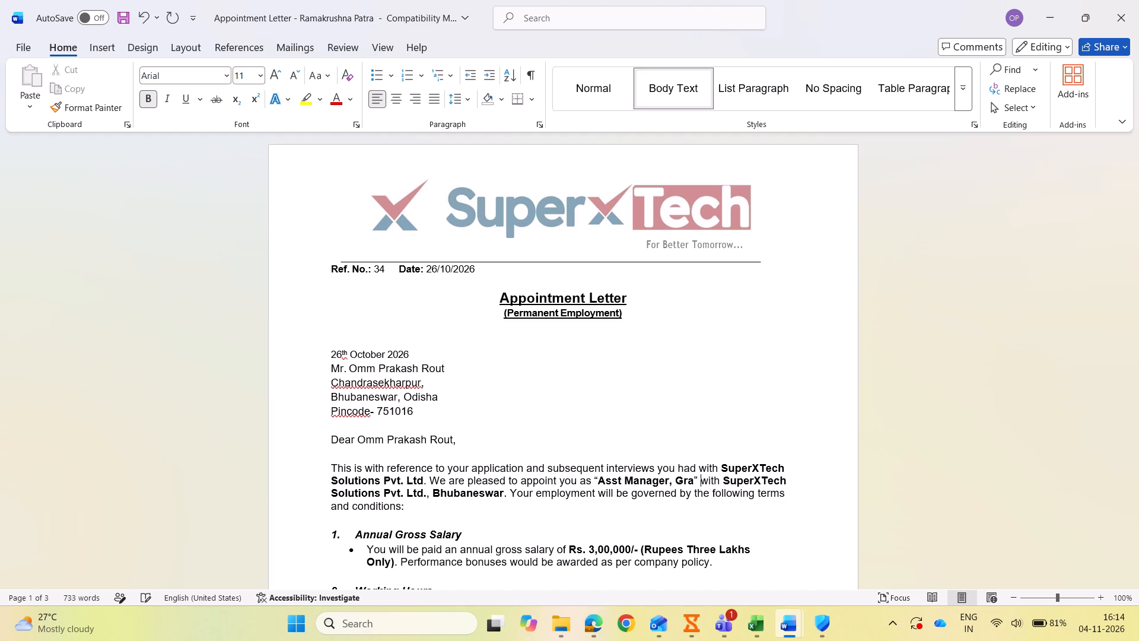
key("BackSpace")
key("BackSpace")
key("BackSpace")
key("BackSpace")
key("BackSpace")
key("BackSpace")
key("BackSpace")
key("BackSpace")
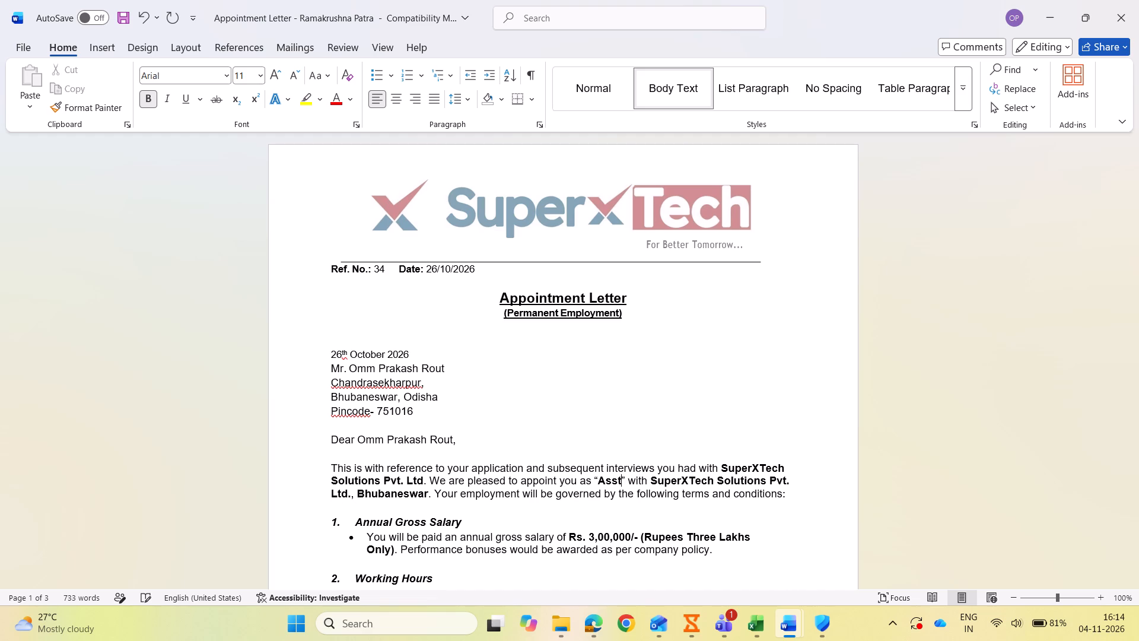
key("BackSpace")
key("BackSpace")
key("BackSpace")
key("BackSpace")
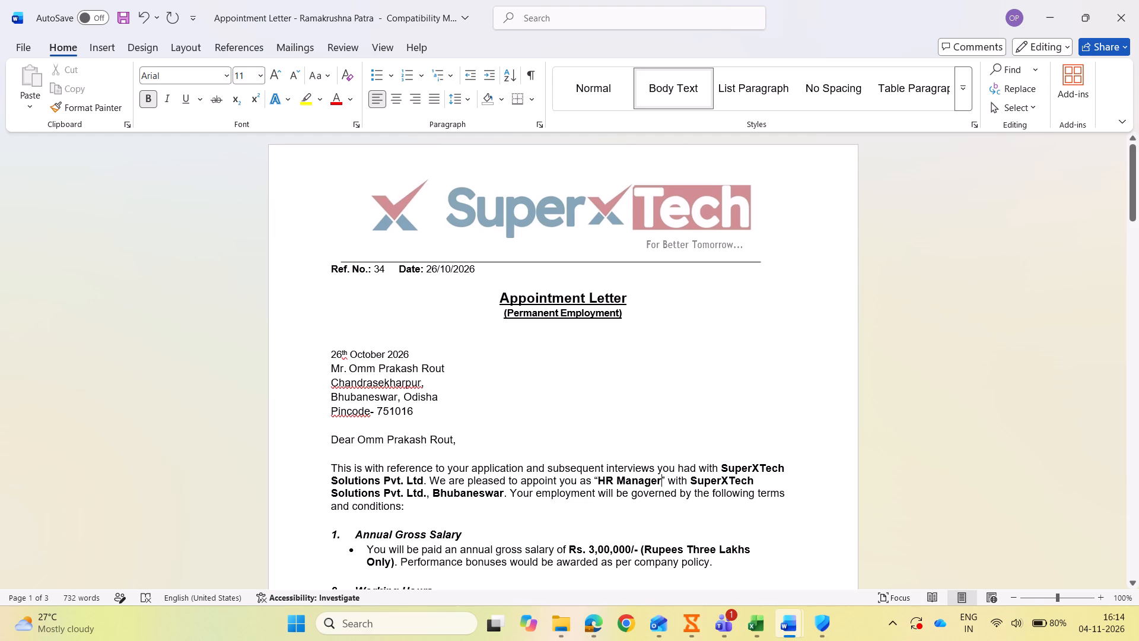
Set the salary figure in the Annual Gross Salary clause to Rs. 2,50,000/-.
scroll(596, 480, "down", 2)
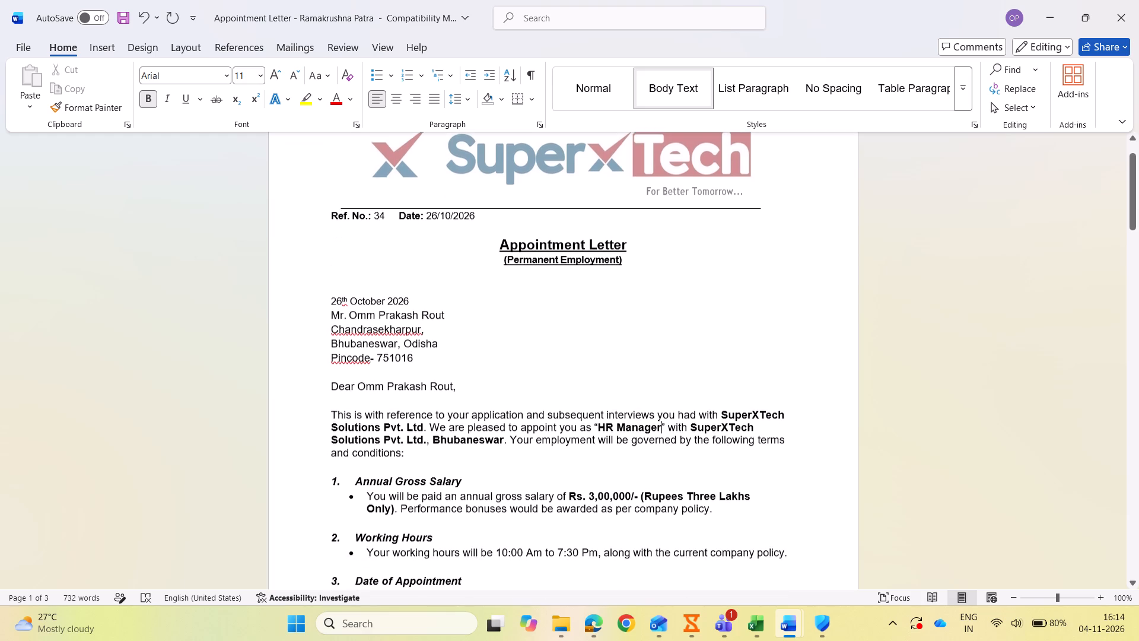
scroll(596, 480, "down", 1)
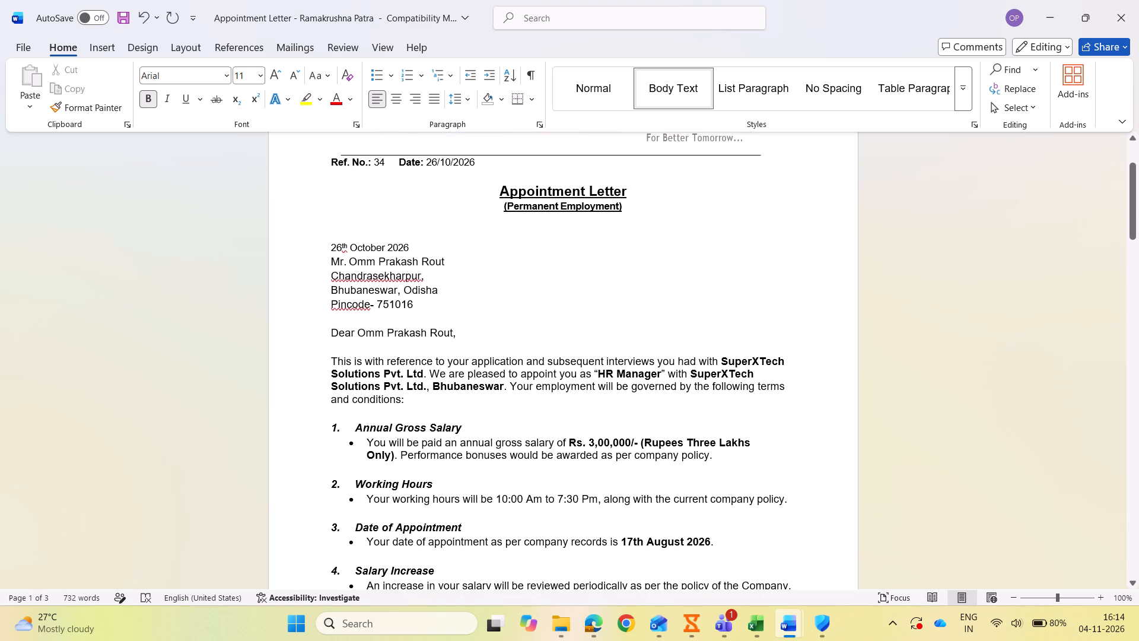
left_click(593, 442)
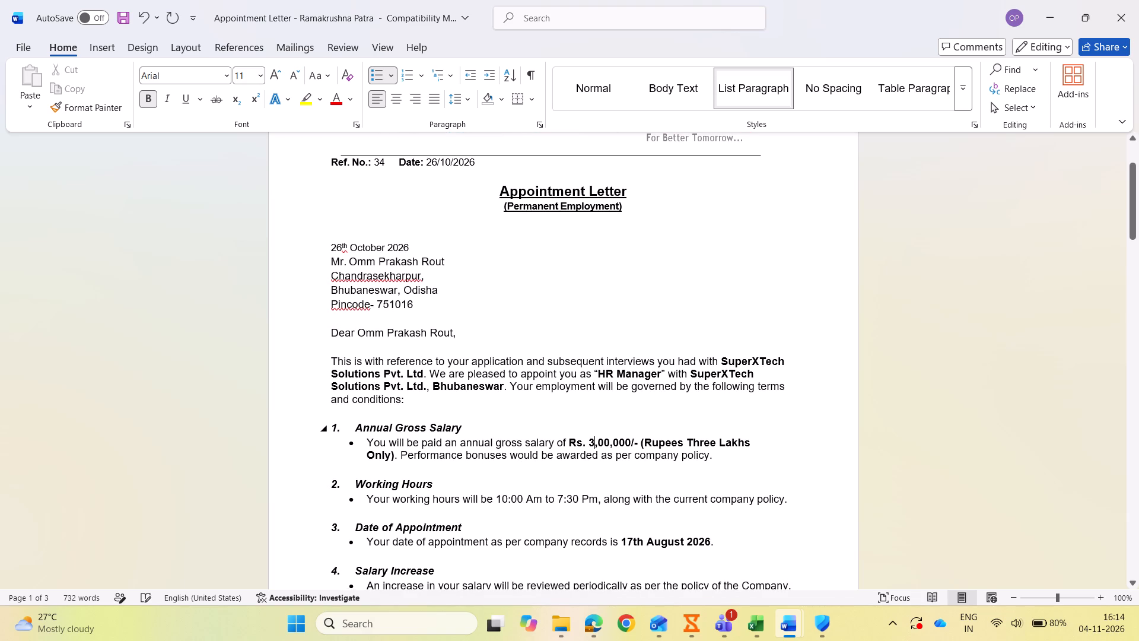
key("BackSpace")
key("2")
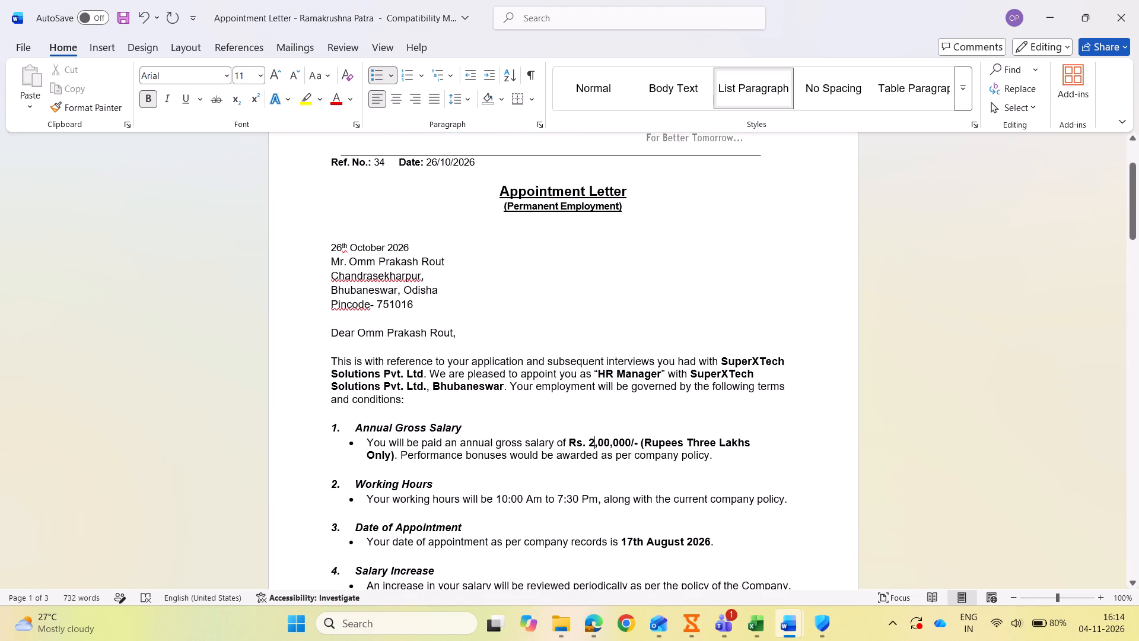
left_click(603, 440)
key("BackSpace")
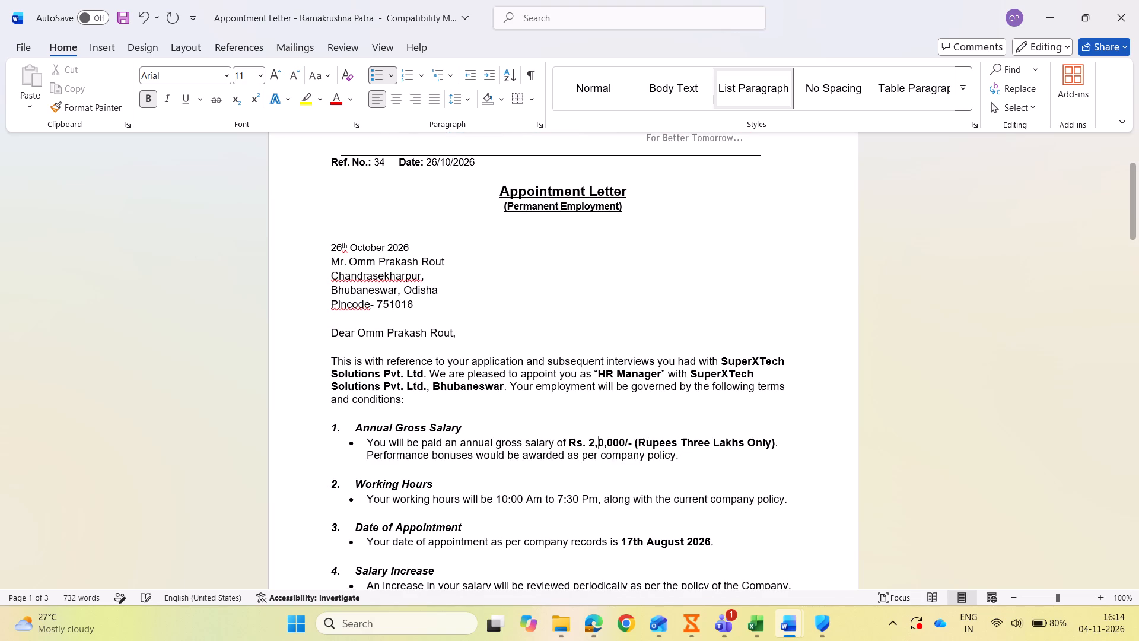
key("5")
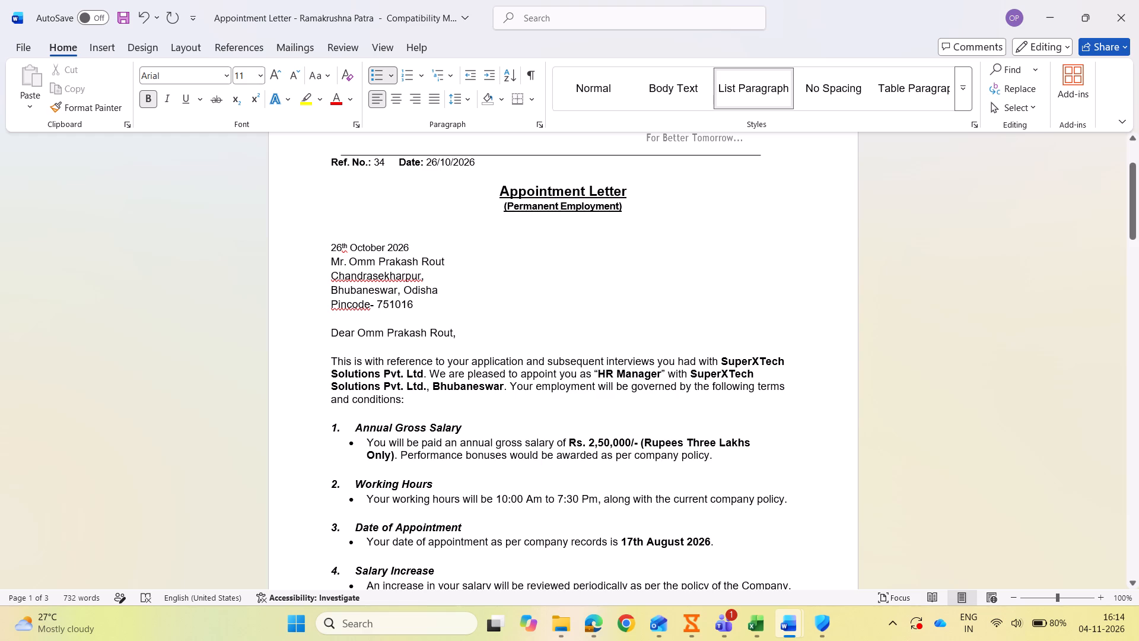
Change the salary amount in words to "Rupees Two Lakhs Fifty Thousand Only" in the Annual Gross Salary clause.
left_click(714, 440)
key("BackSpace")
key("BackSpace")
key("BackSpace")
key("BackSpace")
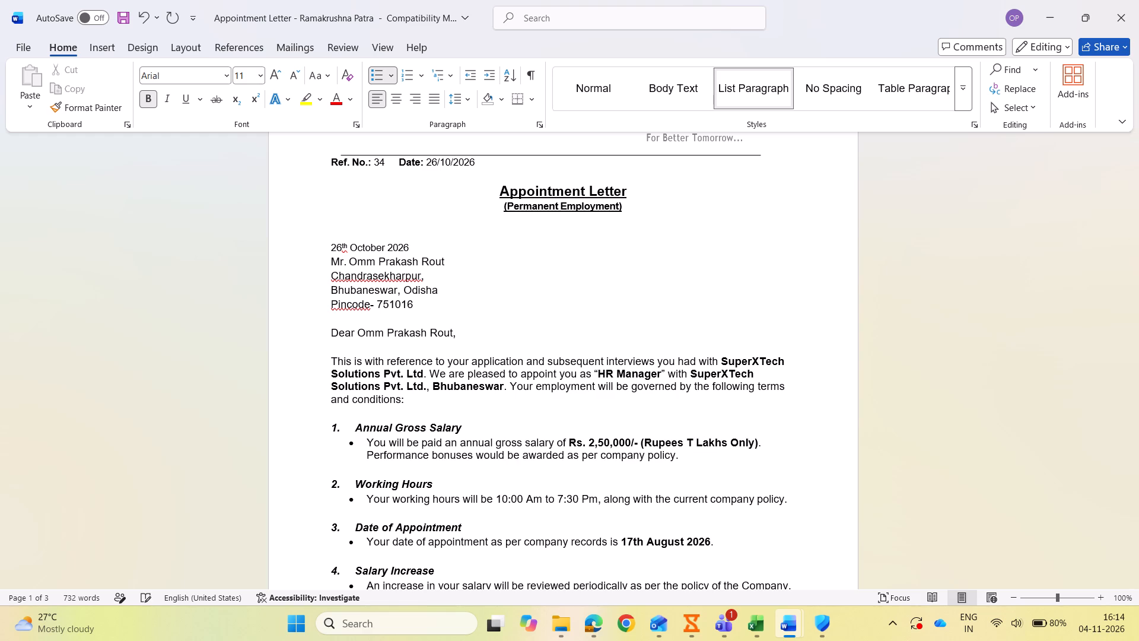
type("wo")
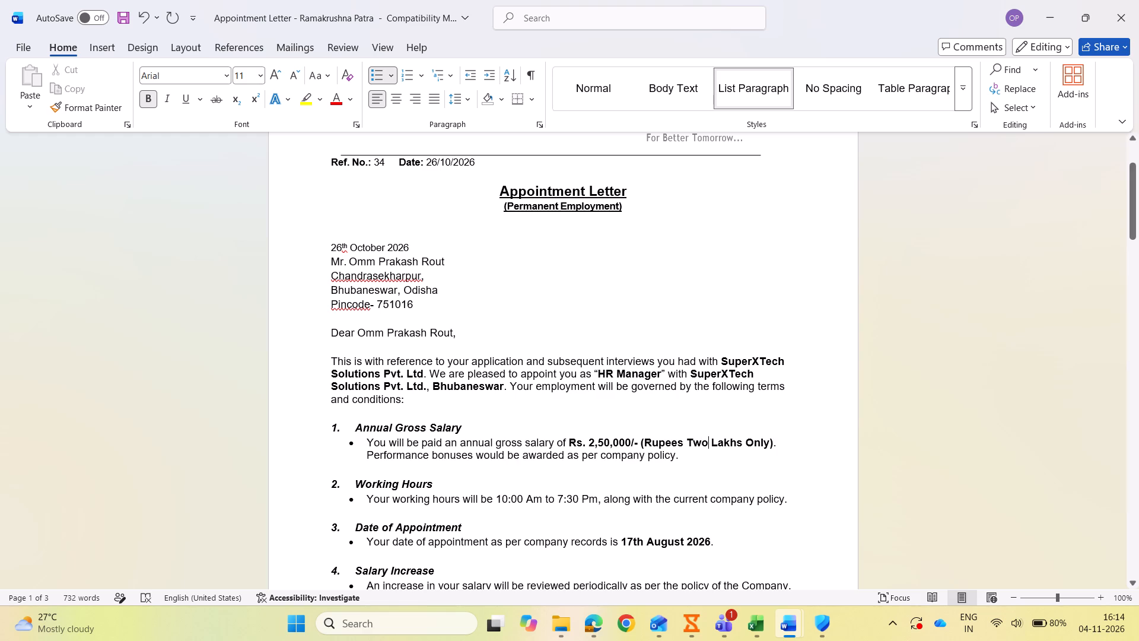
left_click(742, 443)
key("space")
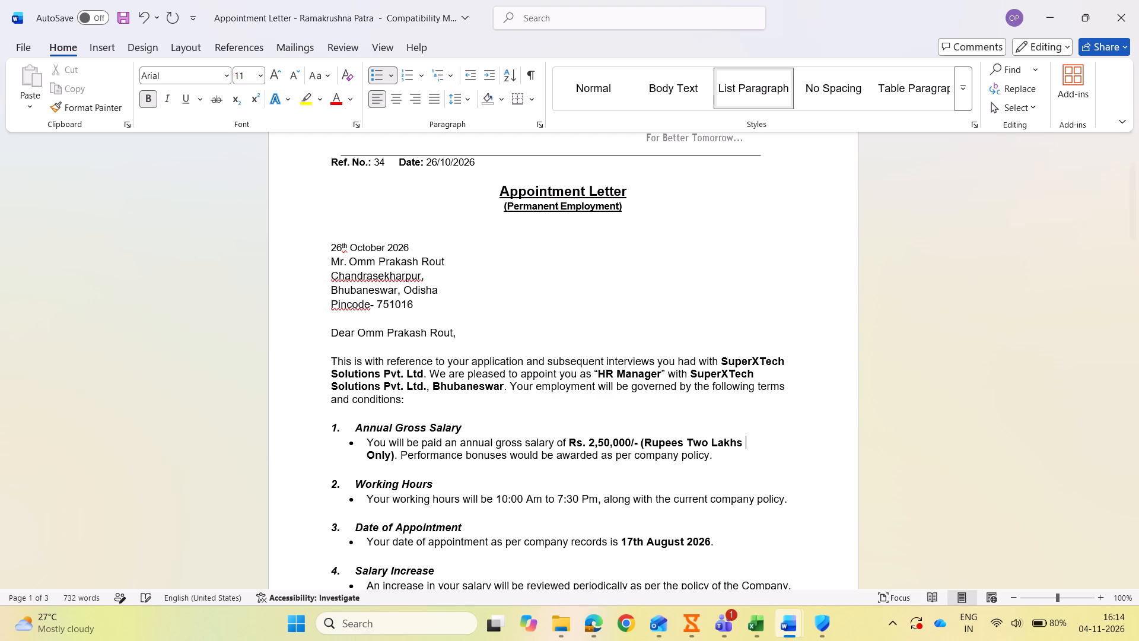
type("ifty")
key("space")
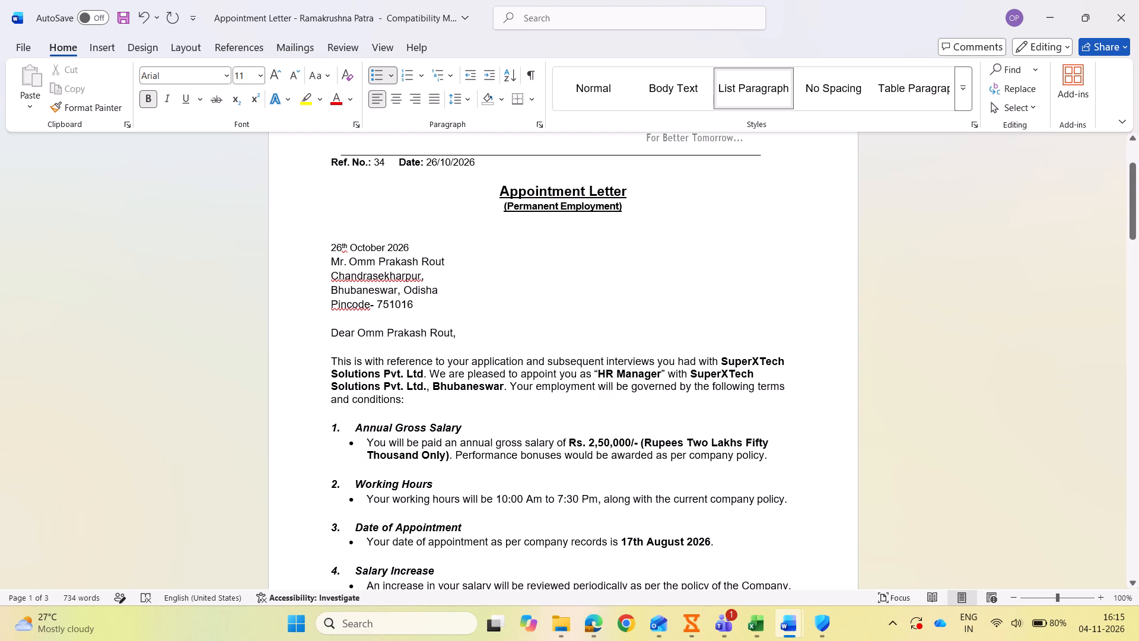
Change the day in the Date of Appointment clause to 22nd, with the ordinal suffix in superscript.
scroll(457, 515, "down", 2)
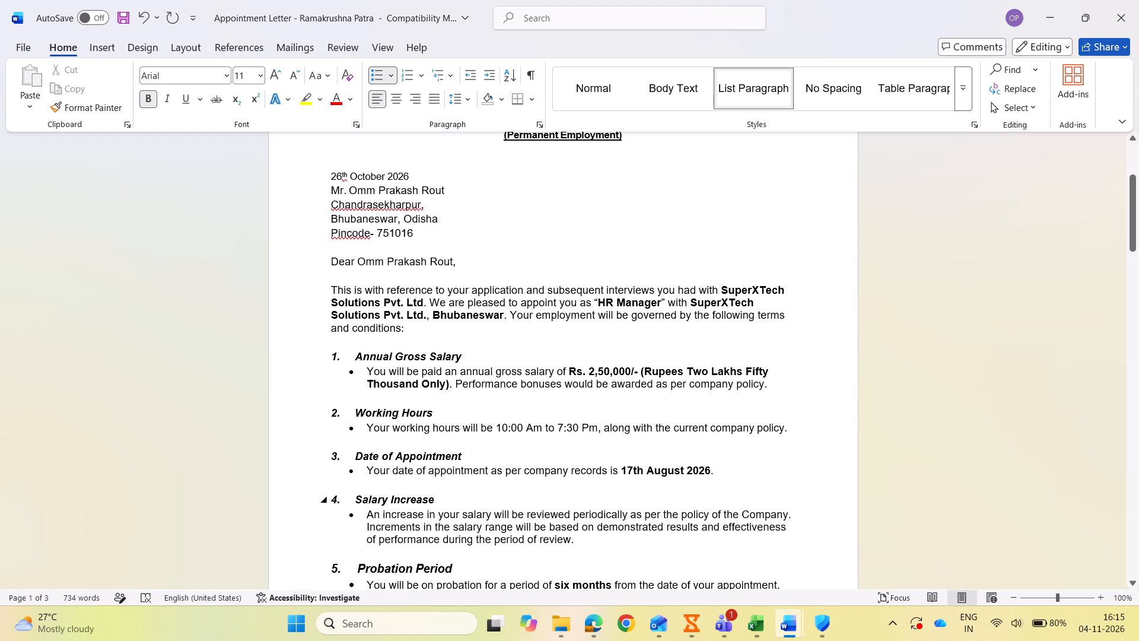
left_click(634, 470)
key("BackSpace")
key("BackSpace")
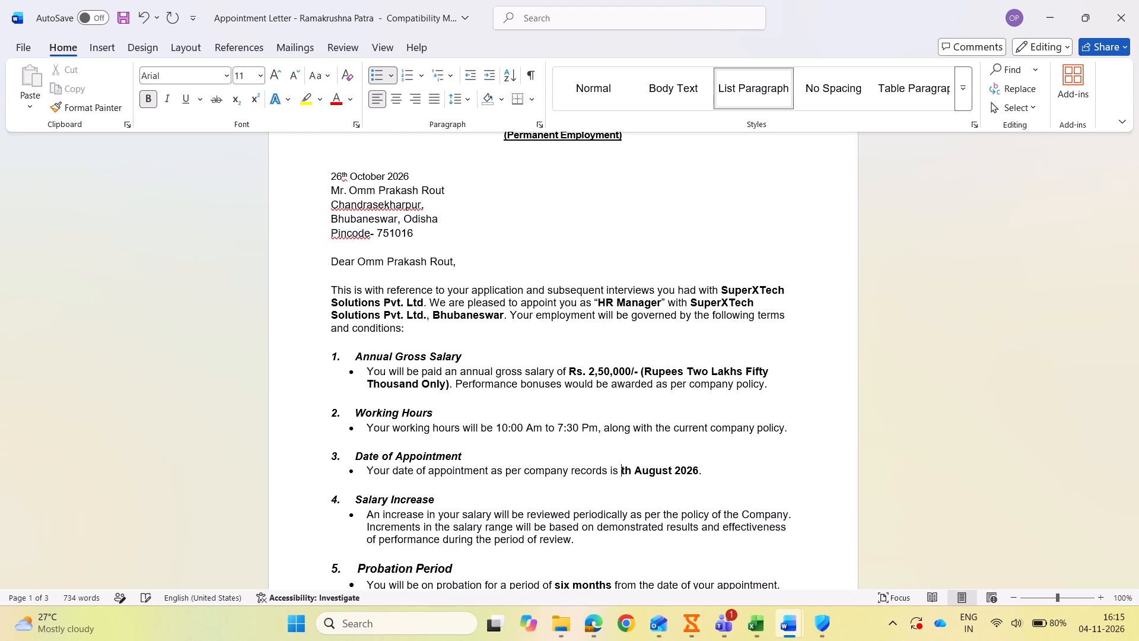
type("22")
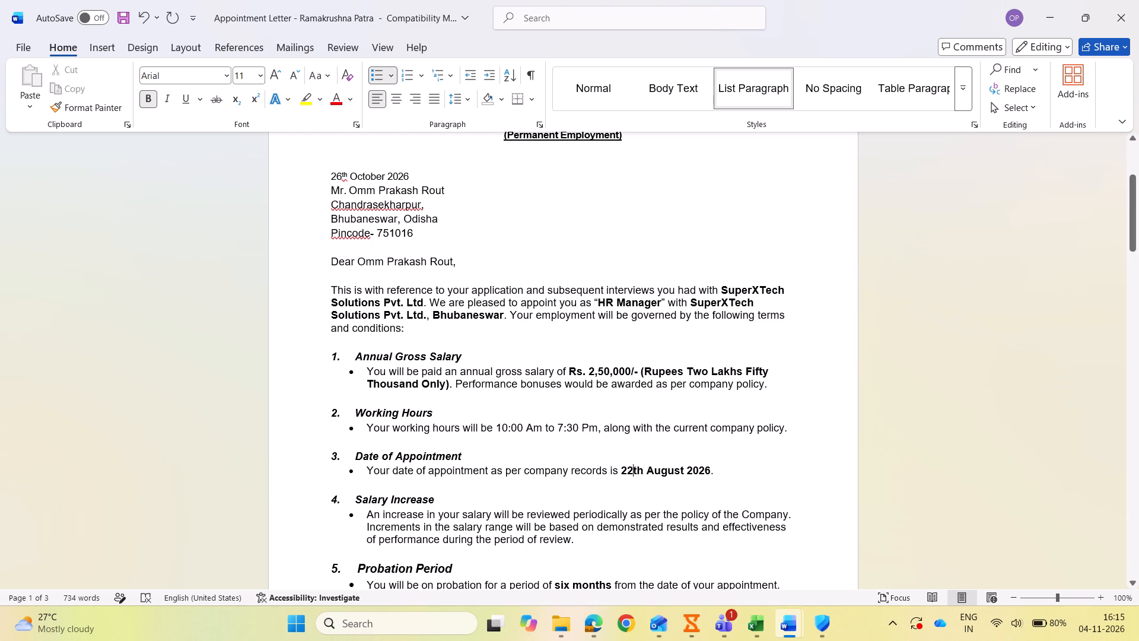
left_click(644, 477)
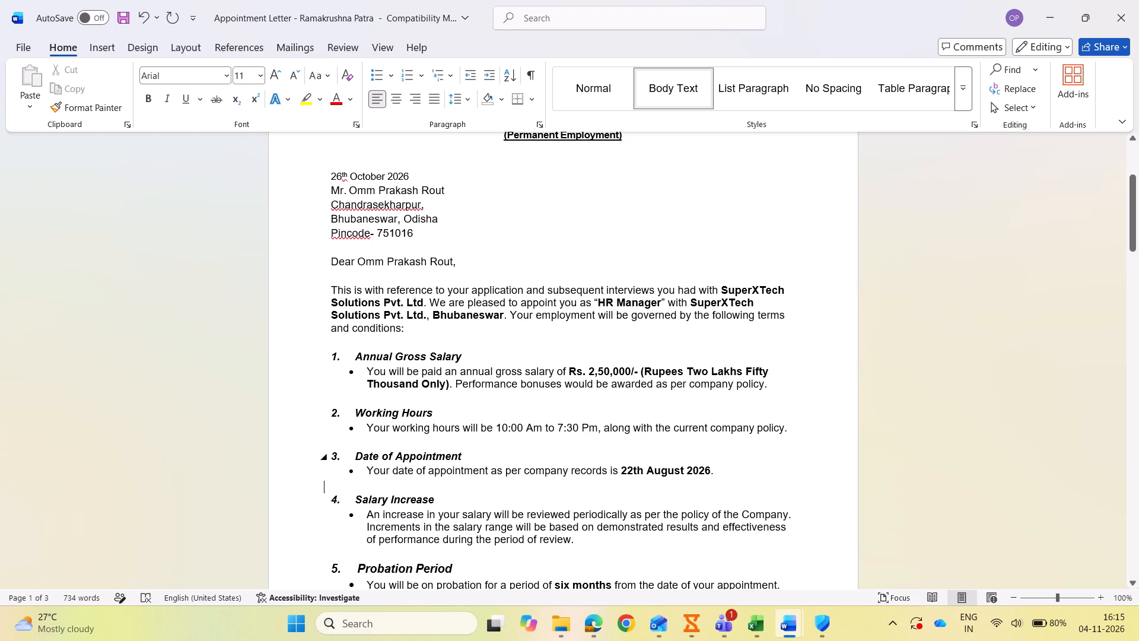
left_click(641, 471)
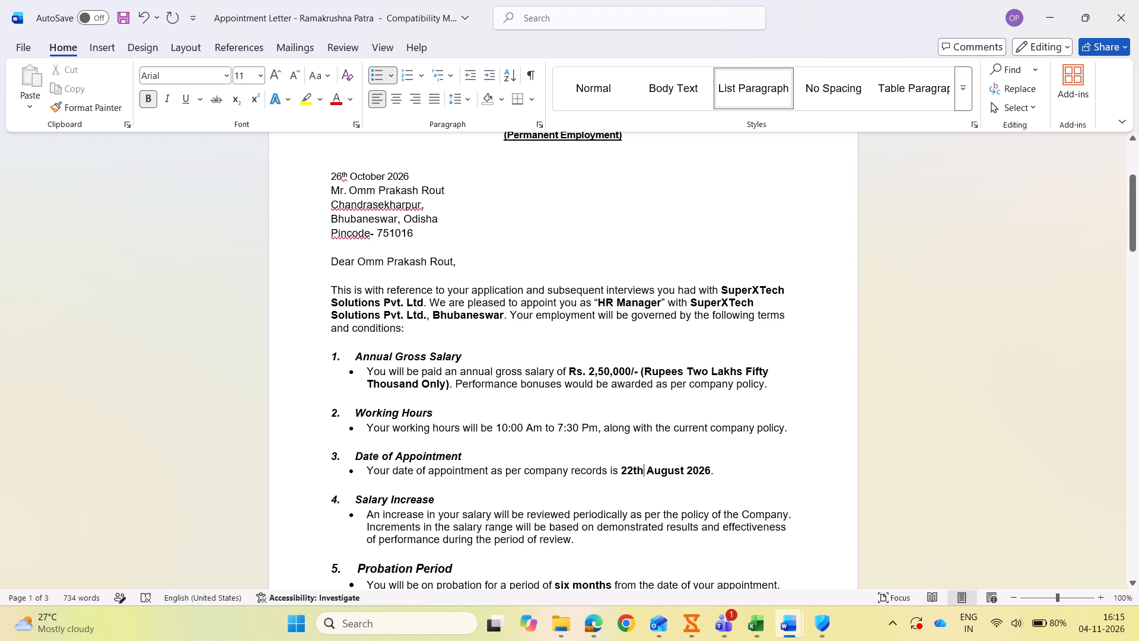
key("BackSpace")
key("BackSpace")
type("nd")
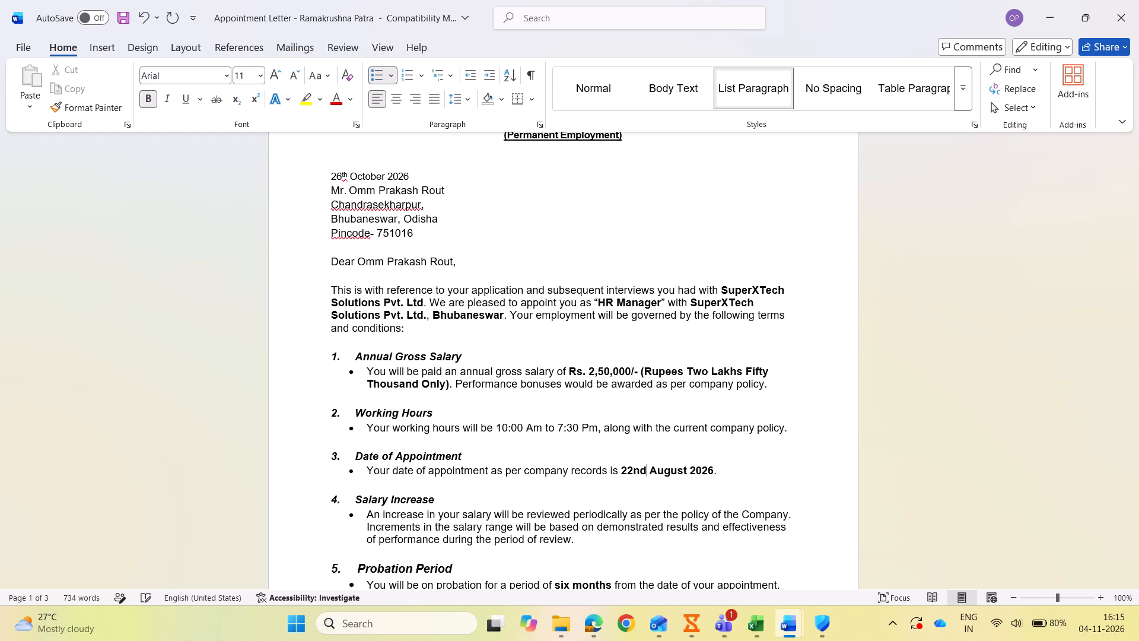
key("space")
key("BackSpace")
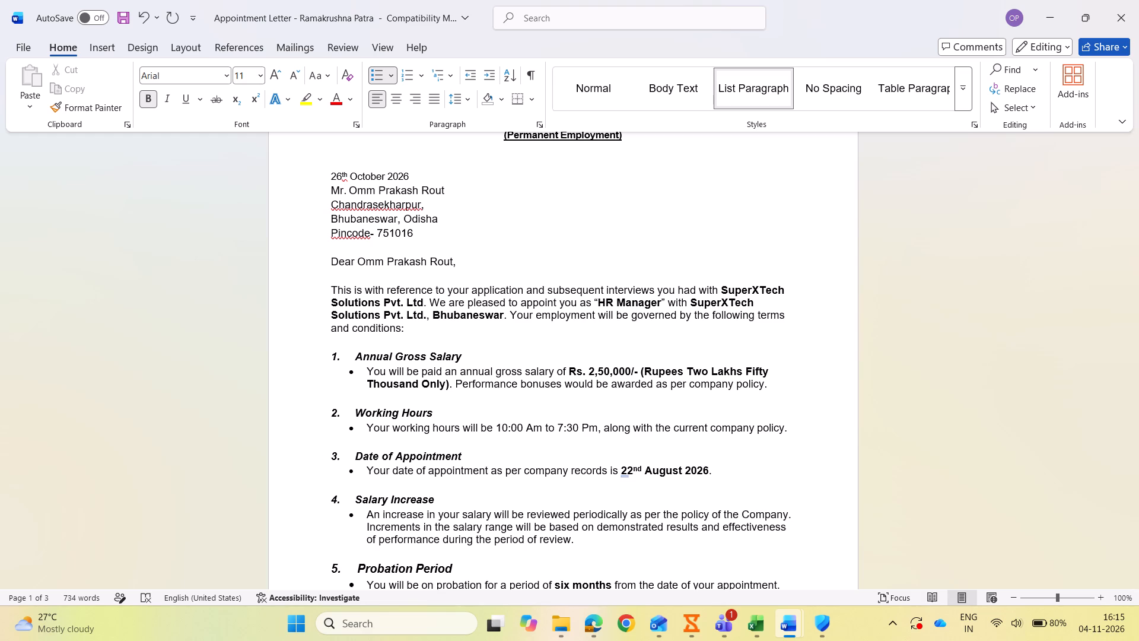
Change the month in the Date of Appointment clause to July.
left_click(682, 473)
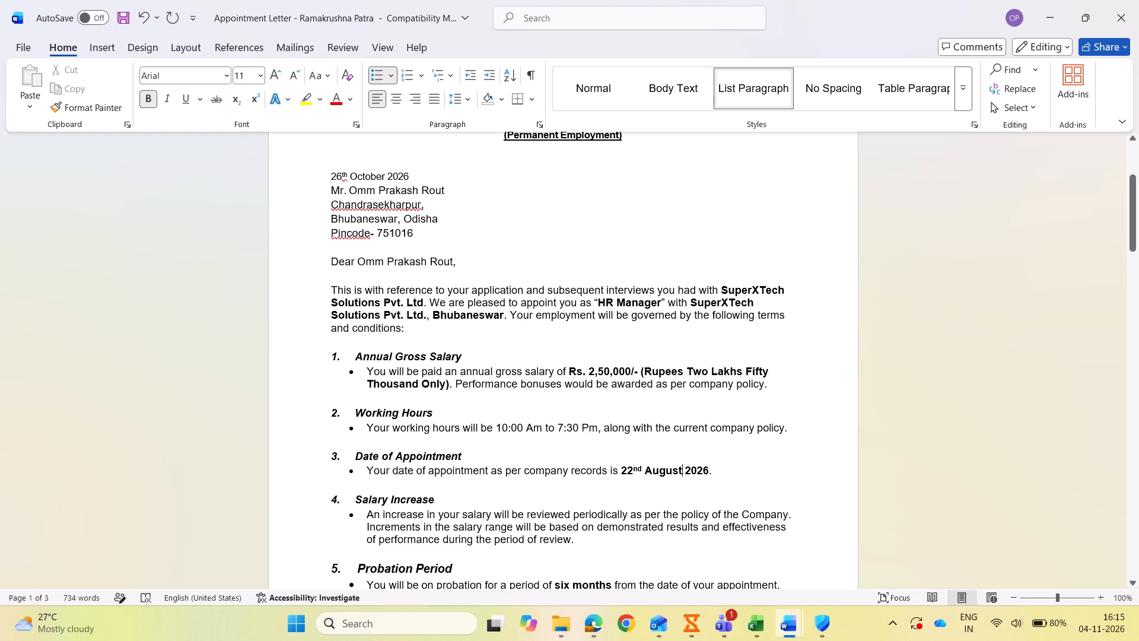
key("BackSpace")
key("BackSpace")
key("BackSpace")
key("BackSpace")
key("BackSpace")
key("BackSpace")
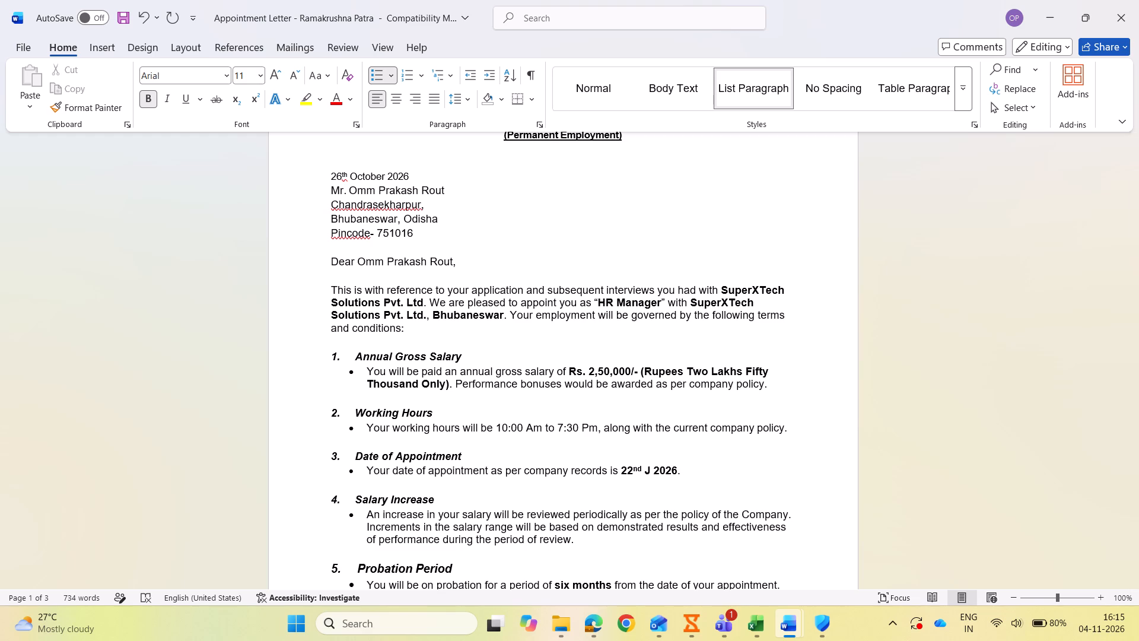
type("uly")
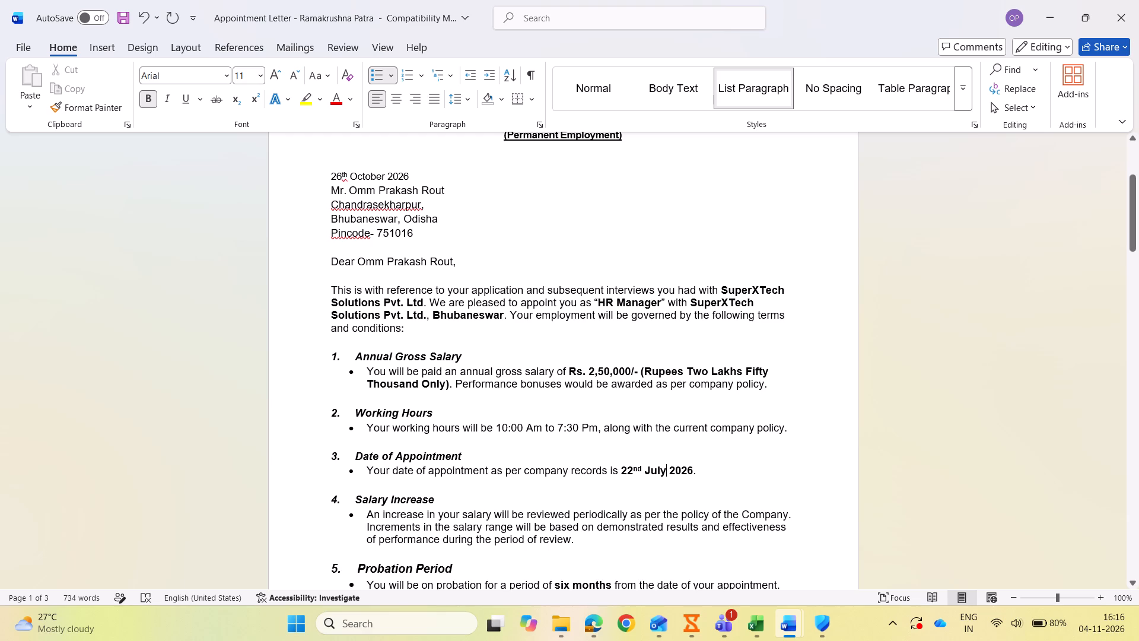
Review the clauses following the Date of Appointment in the letter.
scroll(643, 496, "down", 3)
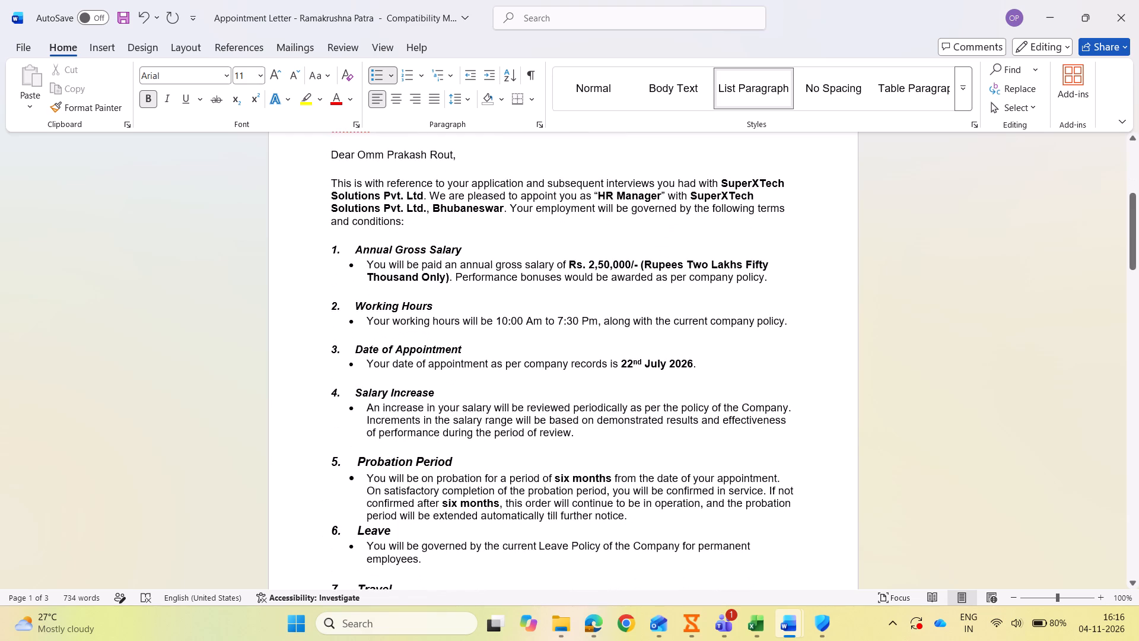
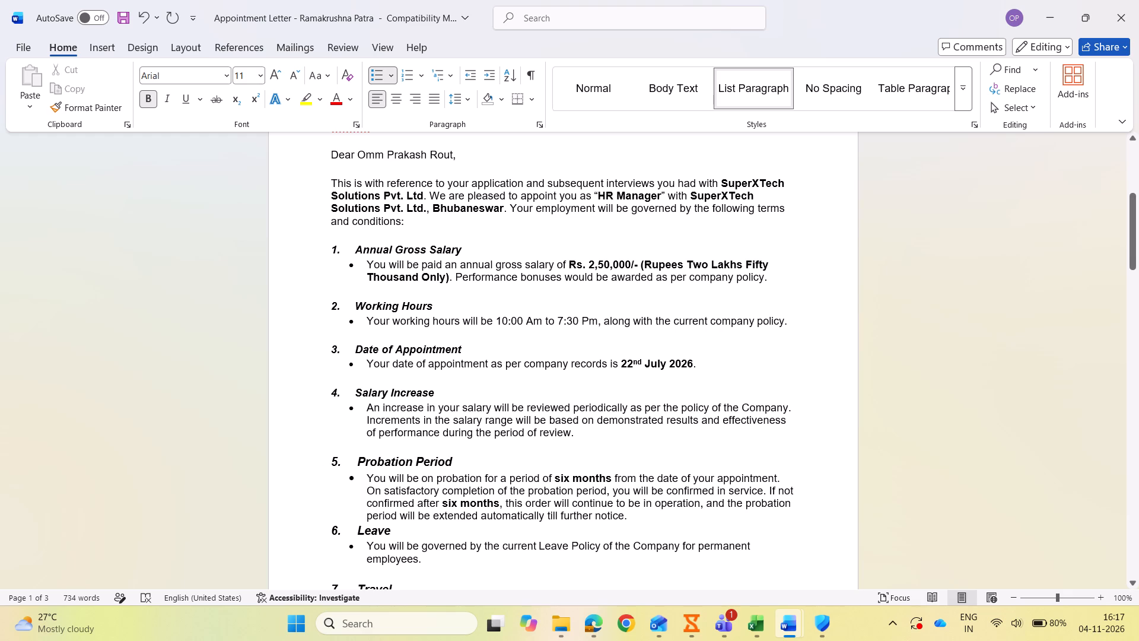
Review the remaining clauses down to the signature block, and recheck the letter from there back up to its opening.
scroll(580, 409, "down", 4)
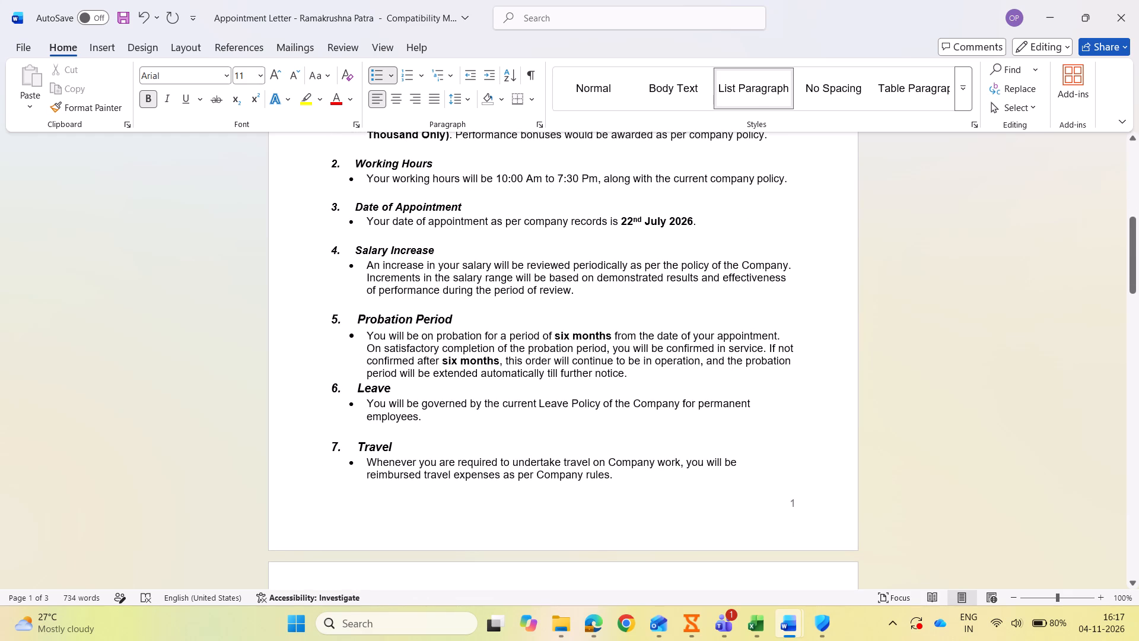
scroll(456, 411, "down", 4)
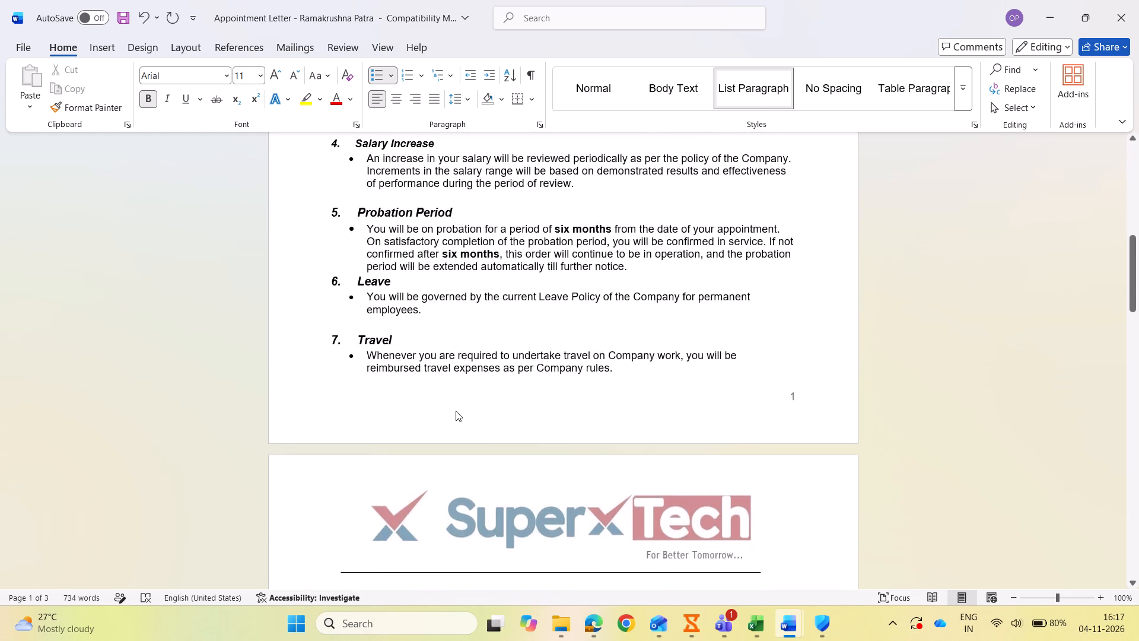
scroll(456, 411, "down", 13)
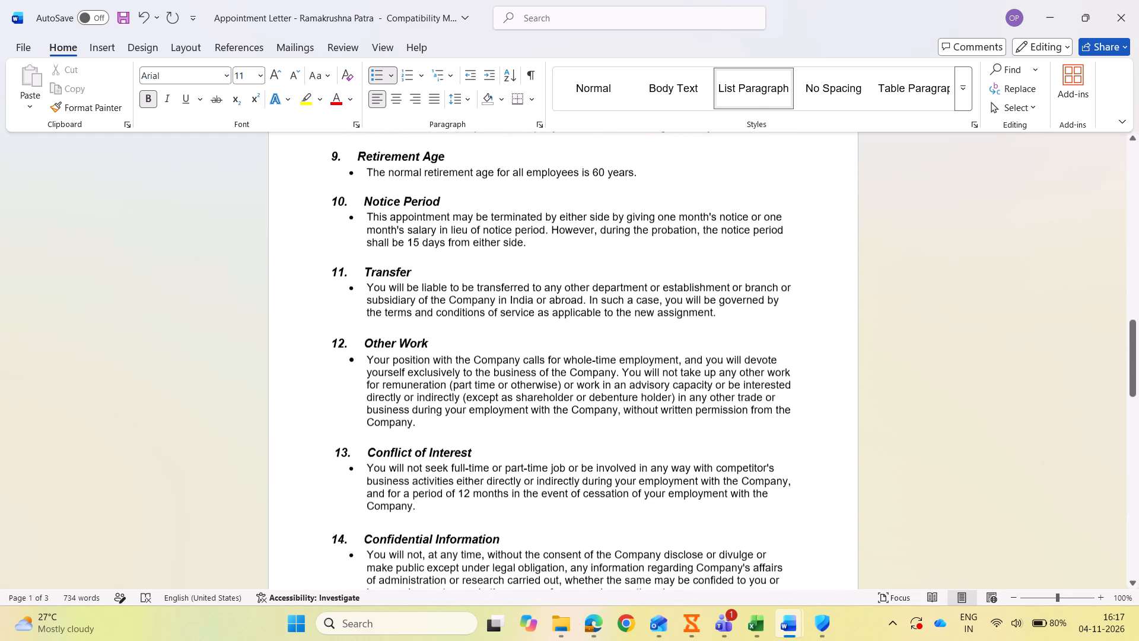
scroll(456, 411, "down", 17)
scroll(456, 411, "down", 4)
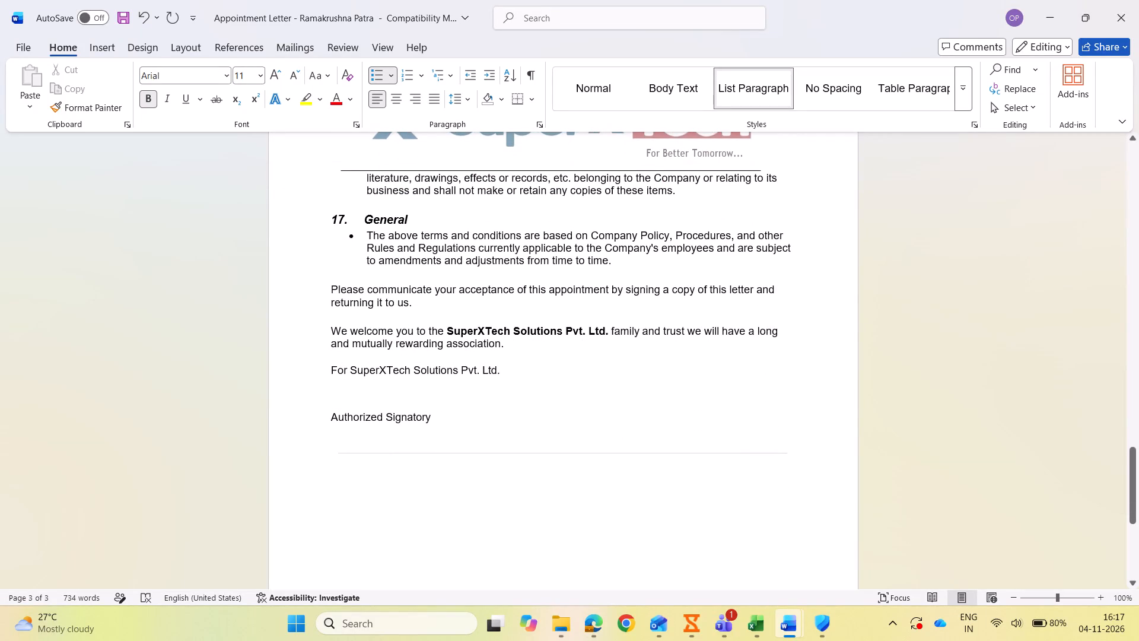
scroll(369, 392, "up", 19)
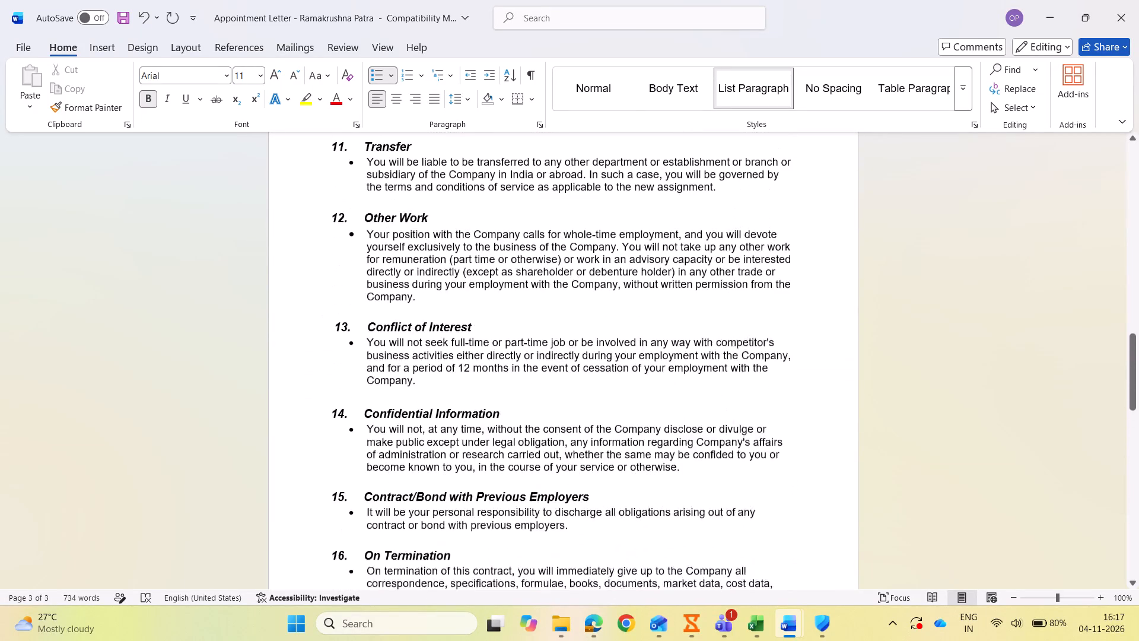
scroll(369, 392, "up", 18)
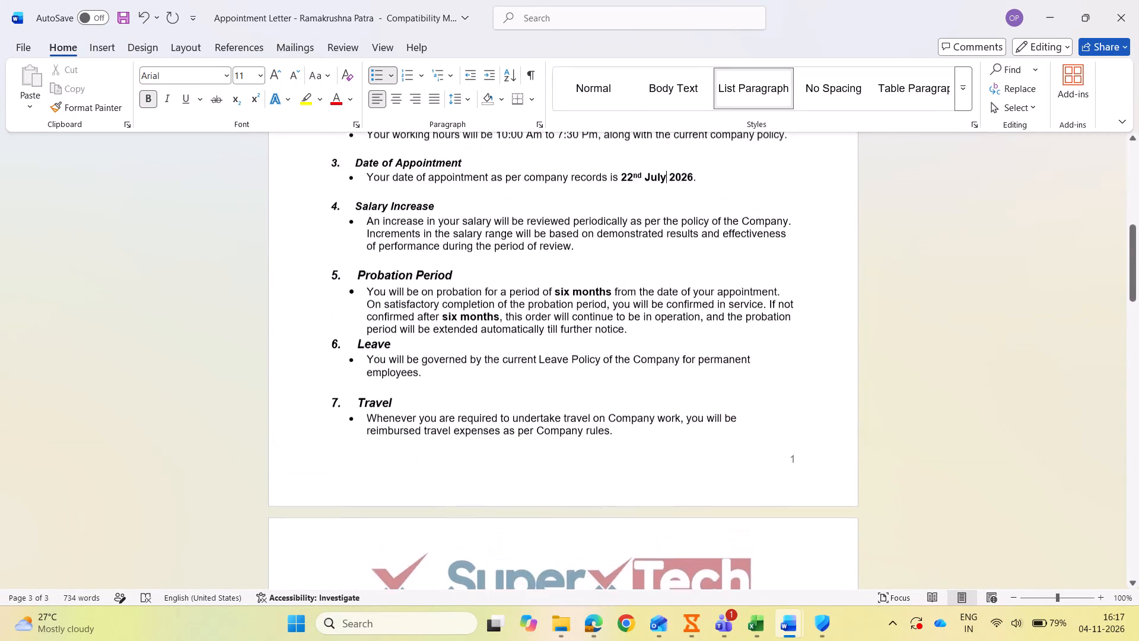
scroll(369, 392, "up", 9)
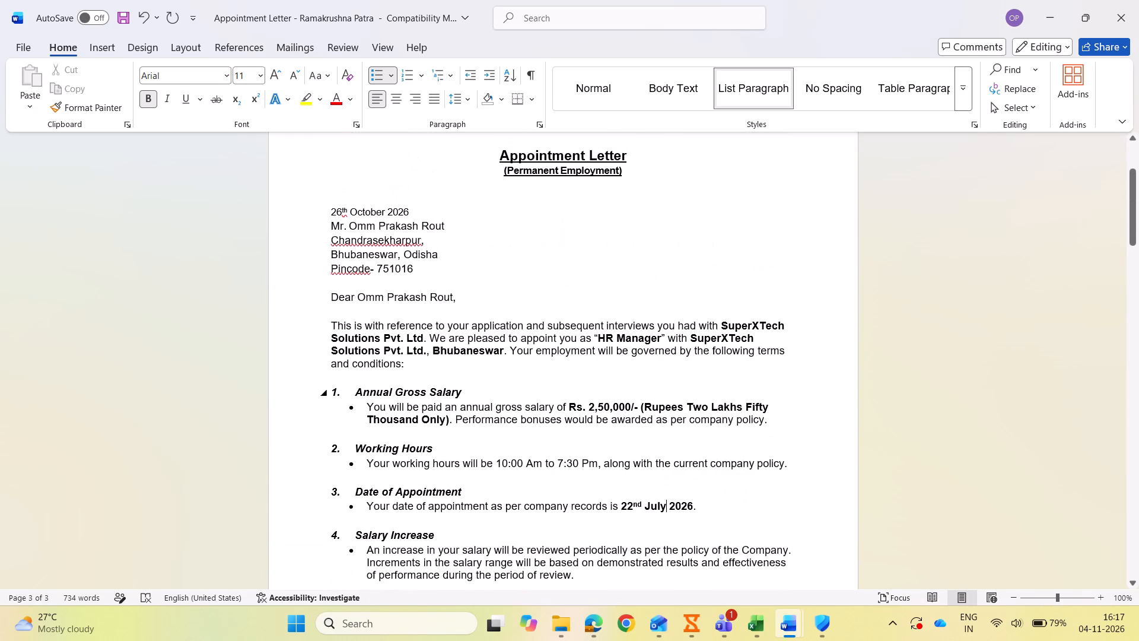
scroll(369, 392, "up", 1)
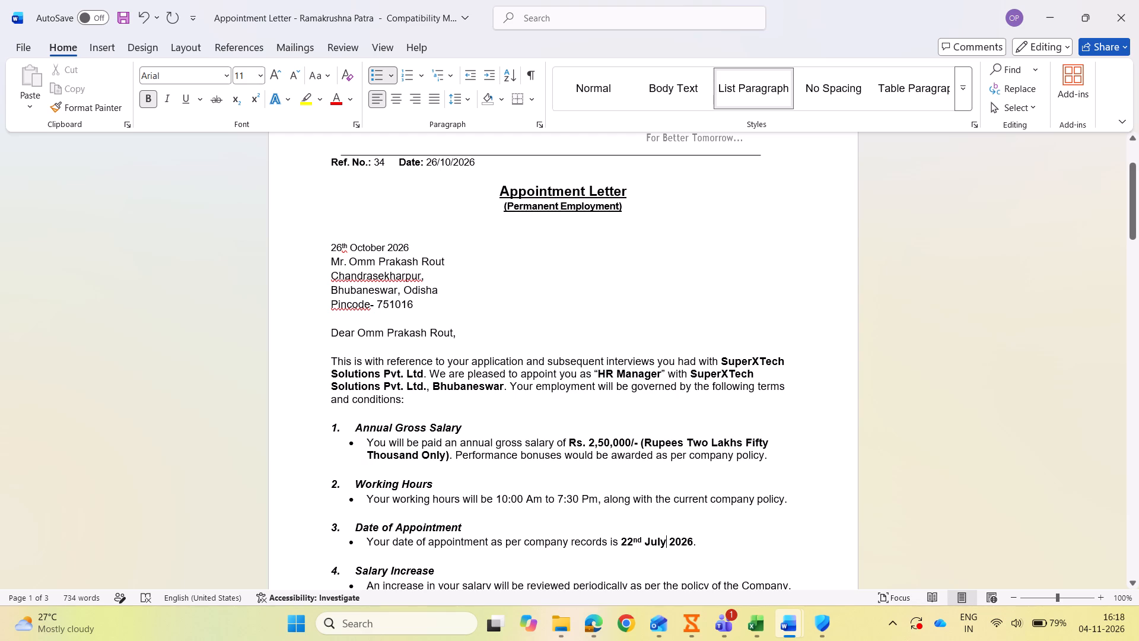
Justify the opening paragraph that begins "This is with reference to your application".
left_click_drag(332, 358, 508, 394)
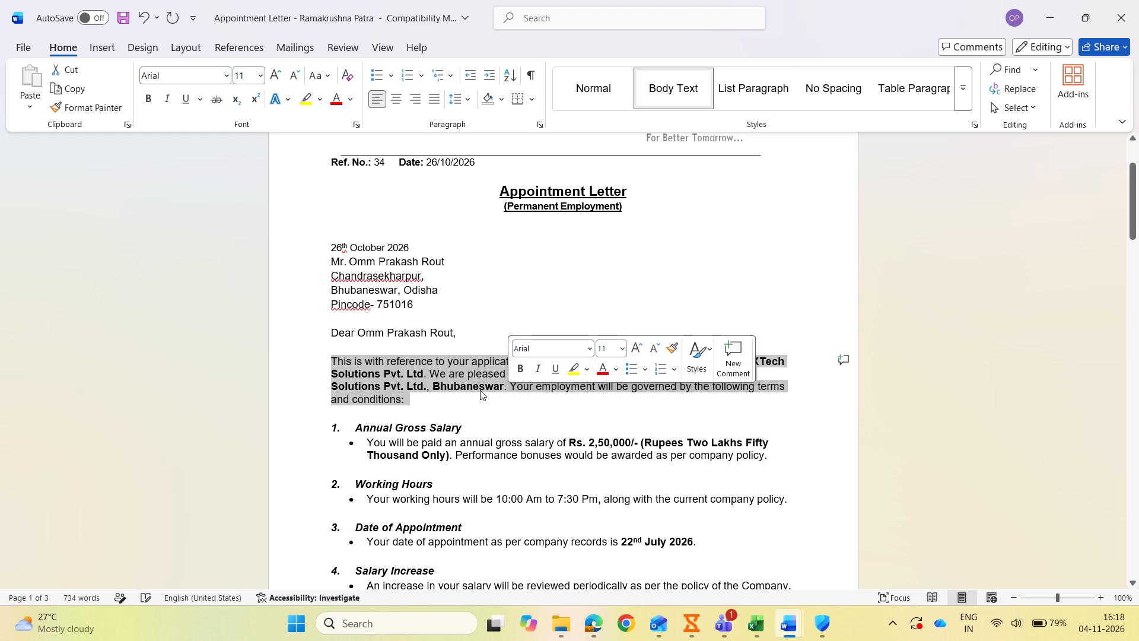
left_click(429, 101)
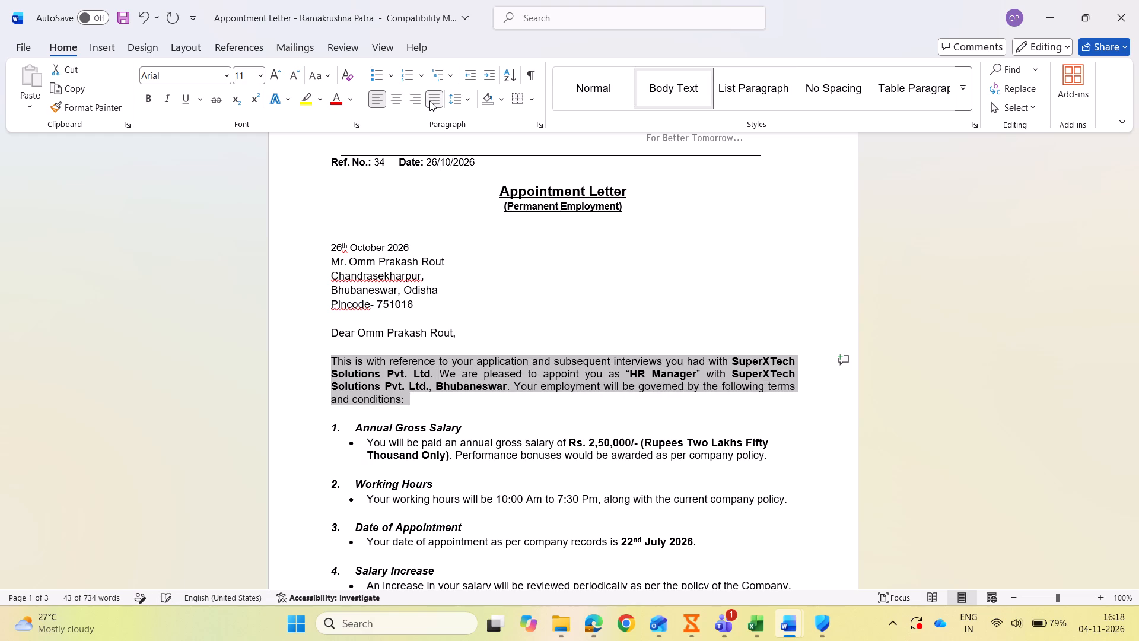
left_click(1035, 319)
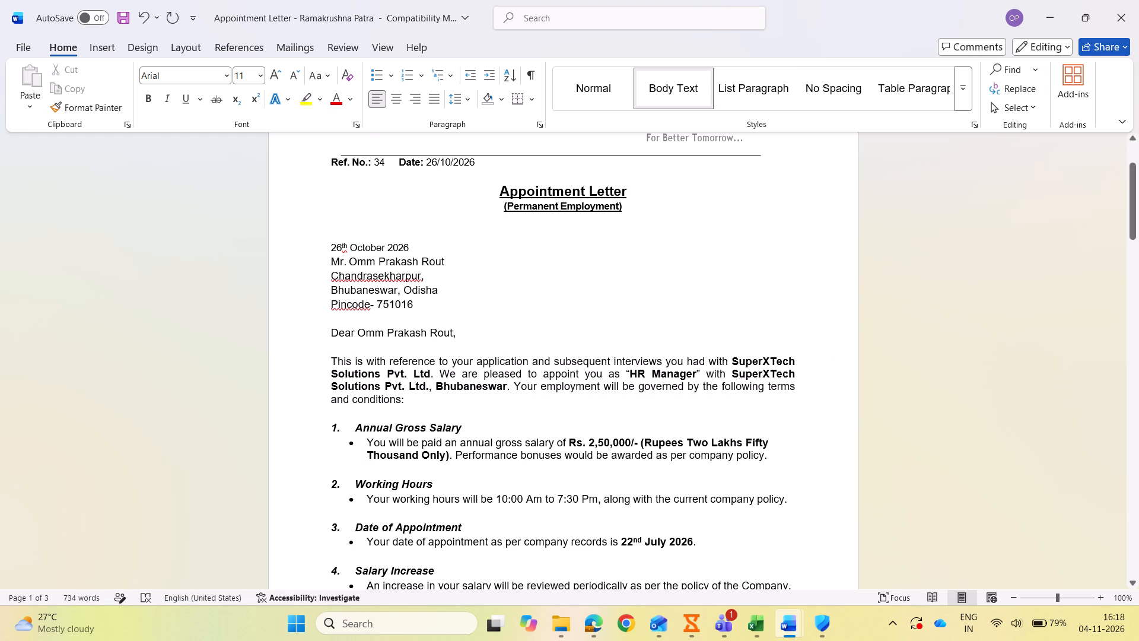
Justify the bulleted text of the Probation Period clause.
scroll(722, 384, "down", 9)
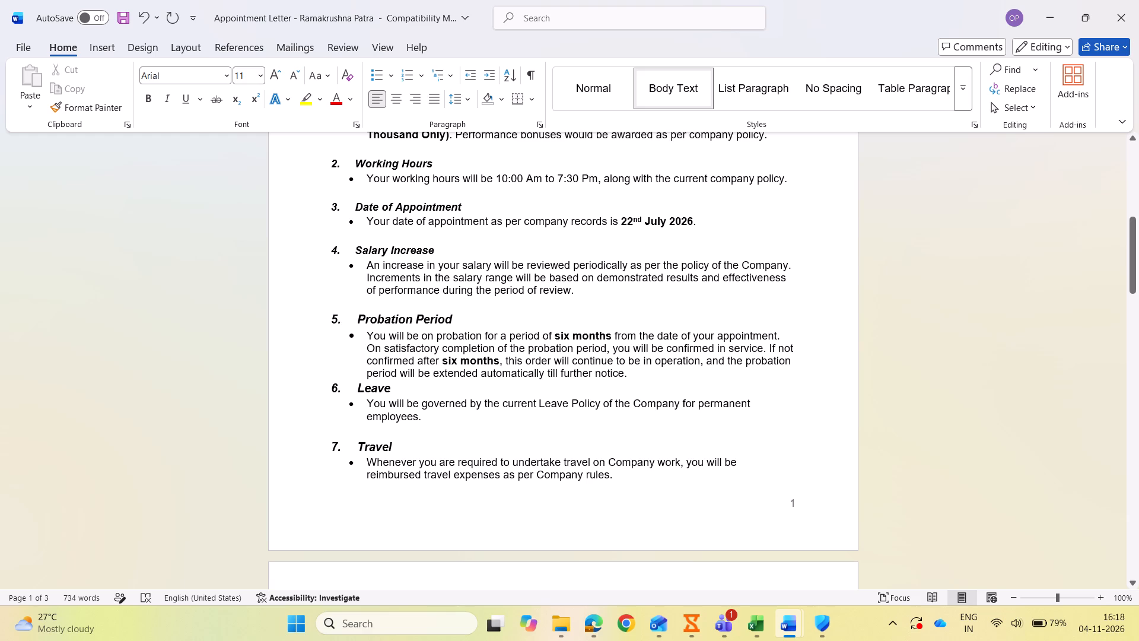
left_click_drag(368, 335, 578, 387)
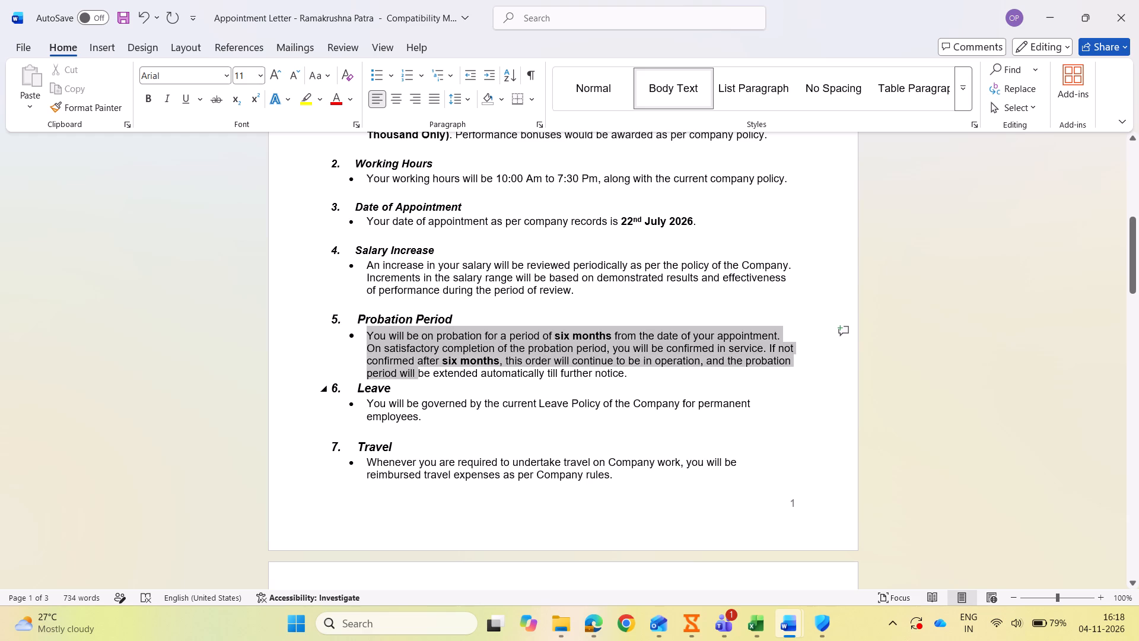
left_click_drag(578, 387, 639, 372)
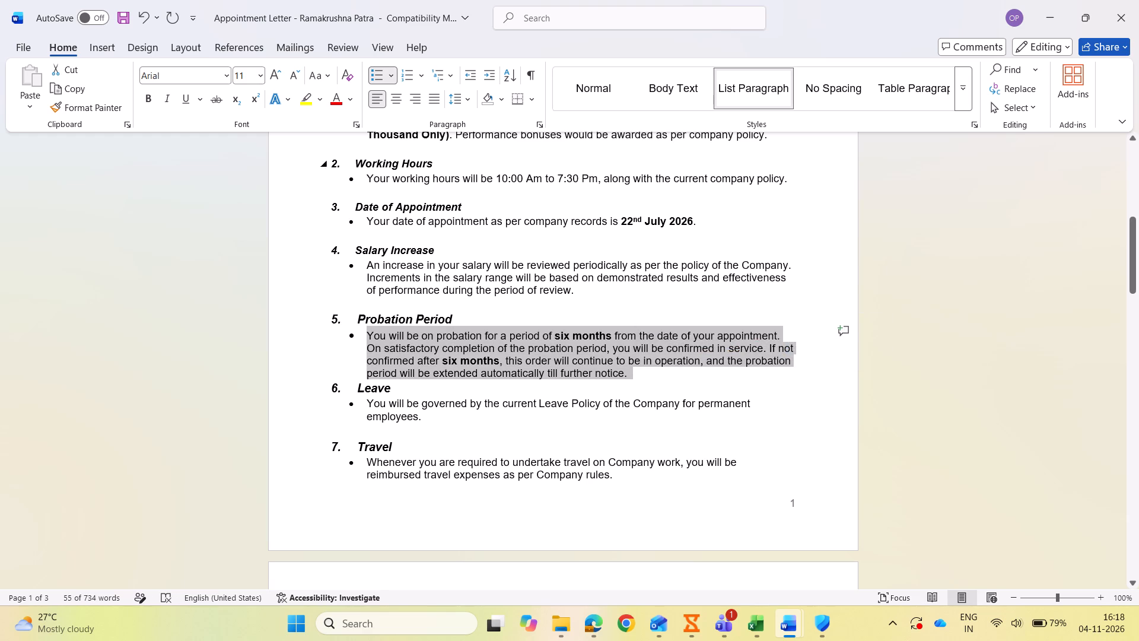
left_click(434, 94)
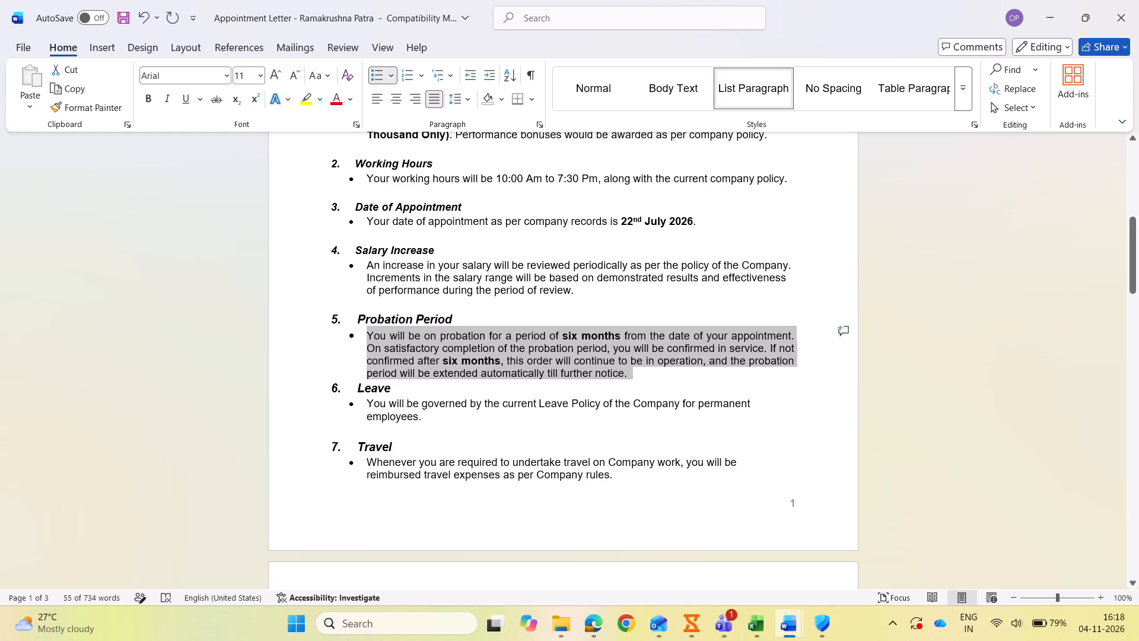
Justify the bulleted text of the Transfer clause on the second page.
scroll(461, 414, "up", 1)
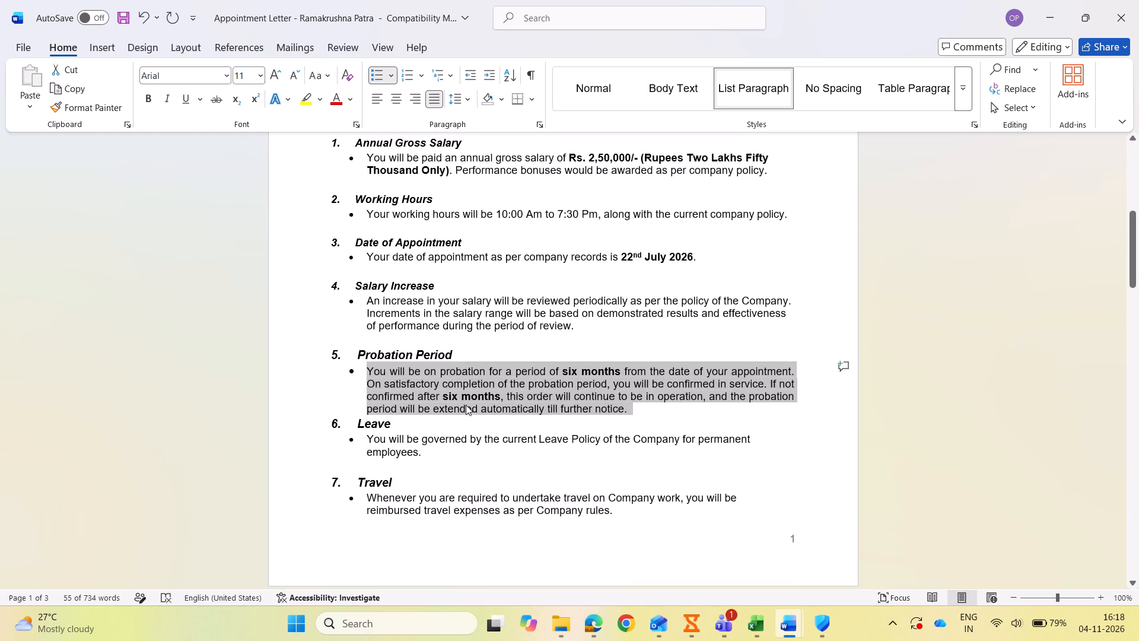
scroll(466, 398, "up", 4)
scroll(471, 394, "down", 7)
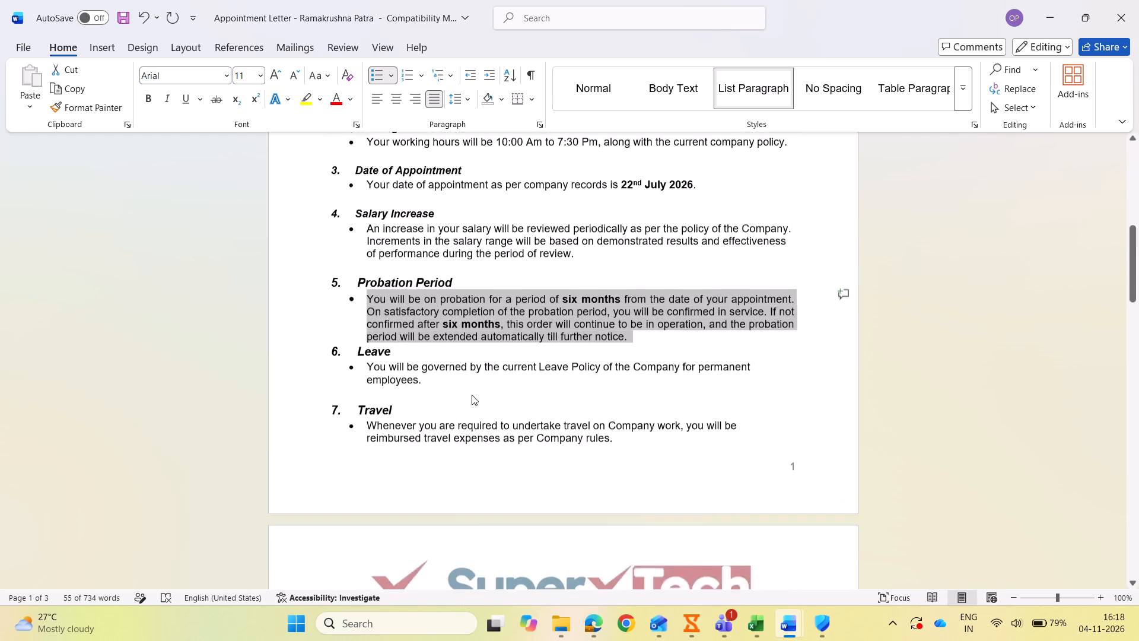
scroll(472, 395, "down", 10)
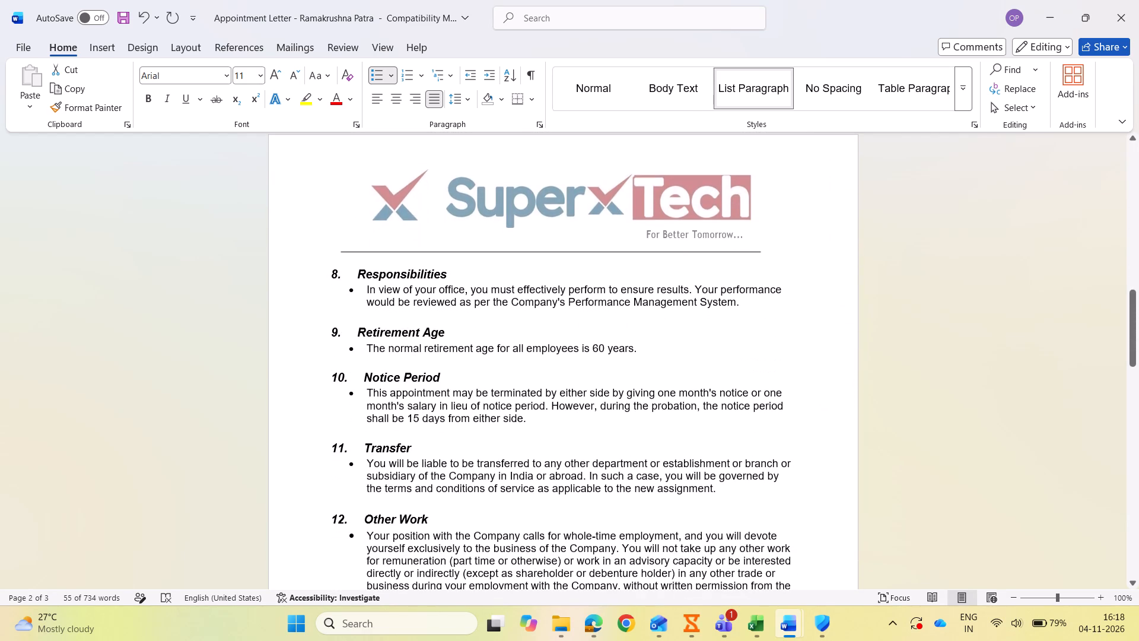
scroll(370, 408, "down", 3)
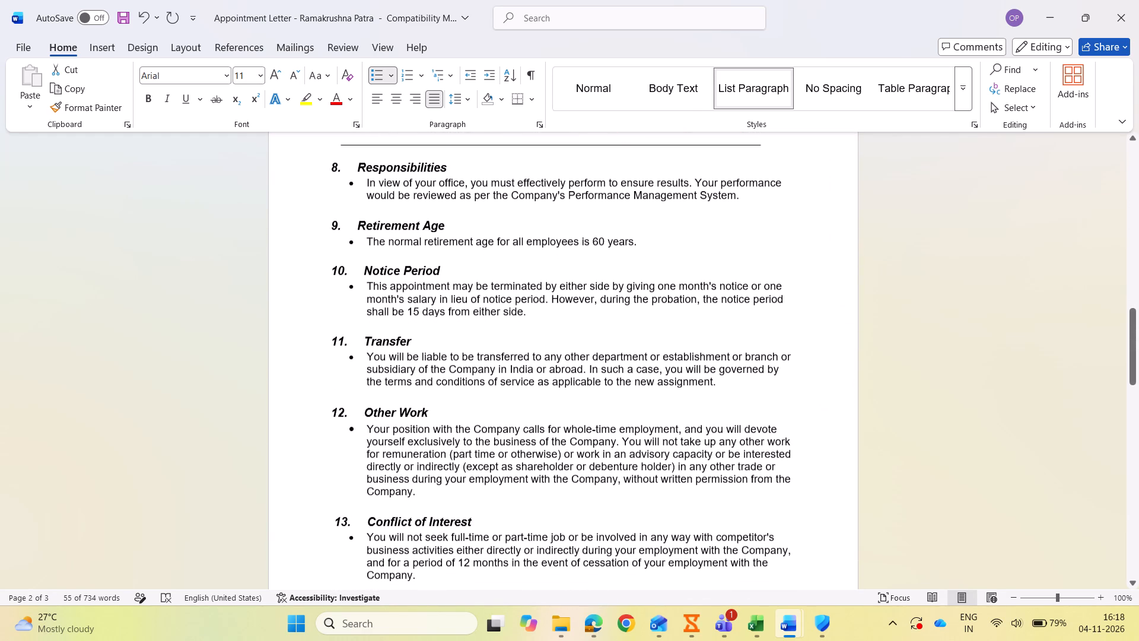
left_click_drag(365, 357, 728, 388)
left_click(438, 101)
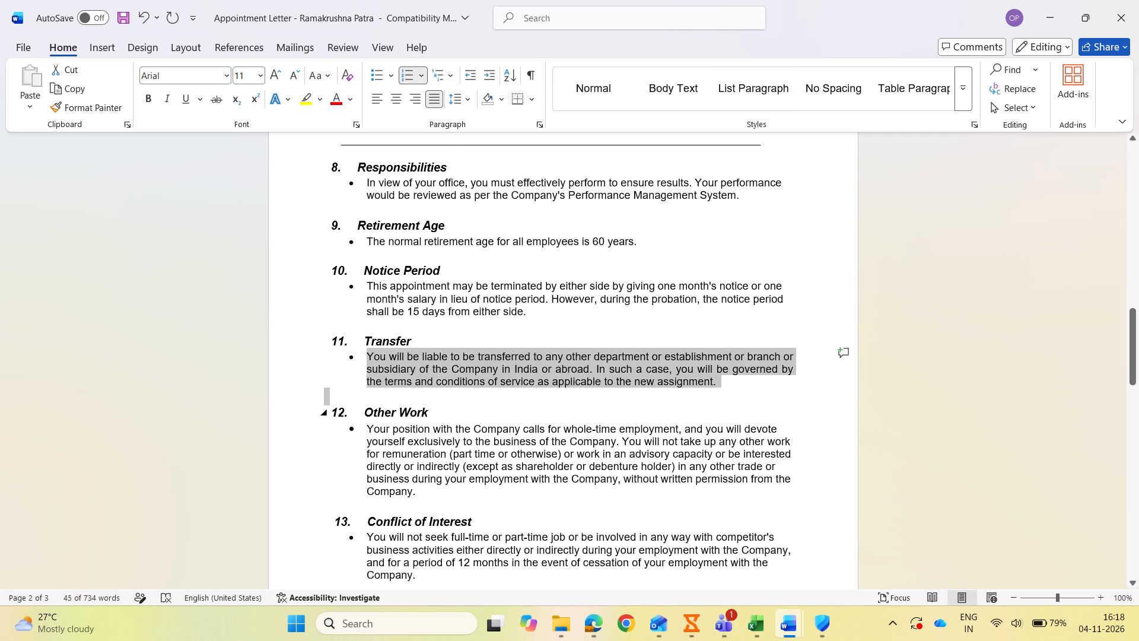
Justify the bulleted texts of the Other Work and Conflict of Interest clauses.
left_click_drag(362, 426, 426, 493)
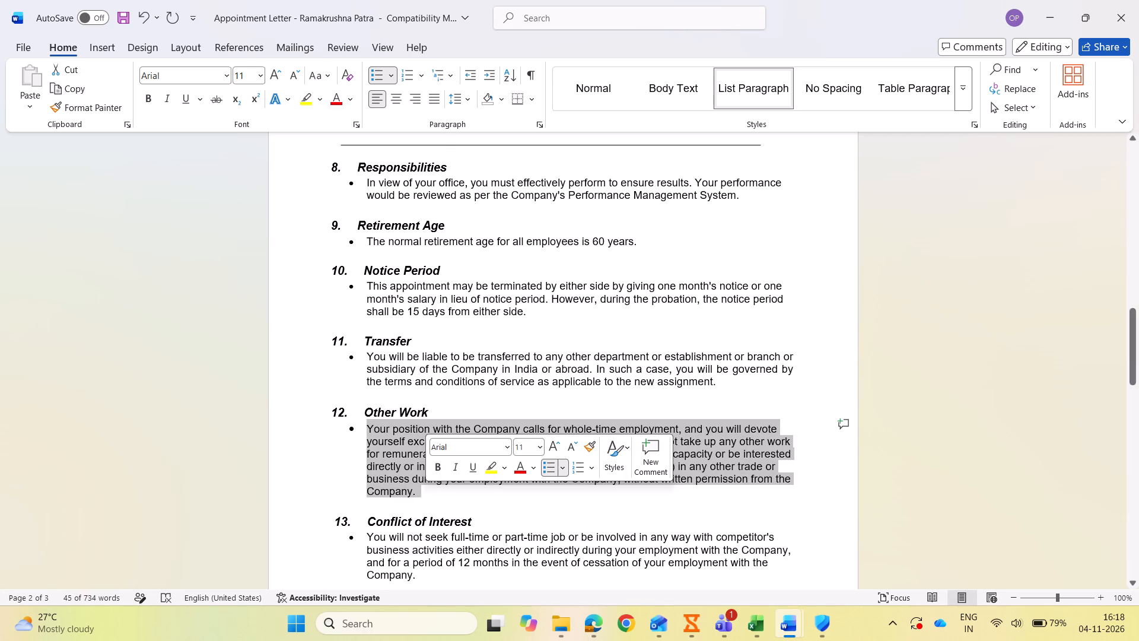
left_click(438, 97)
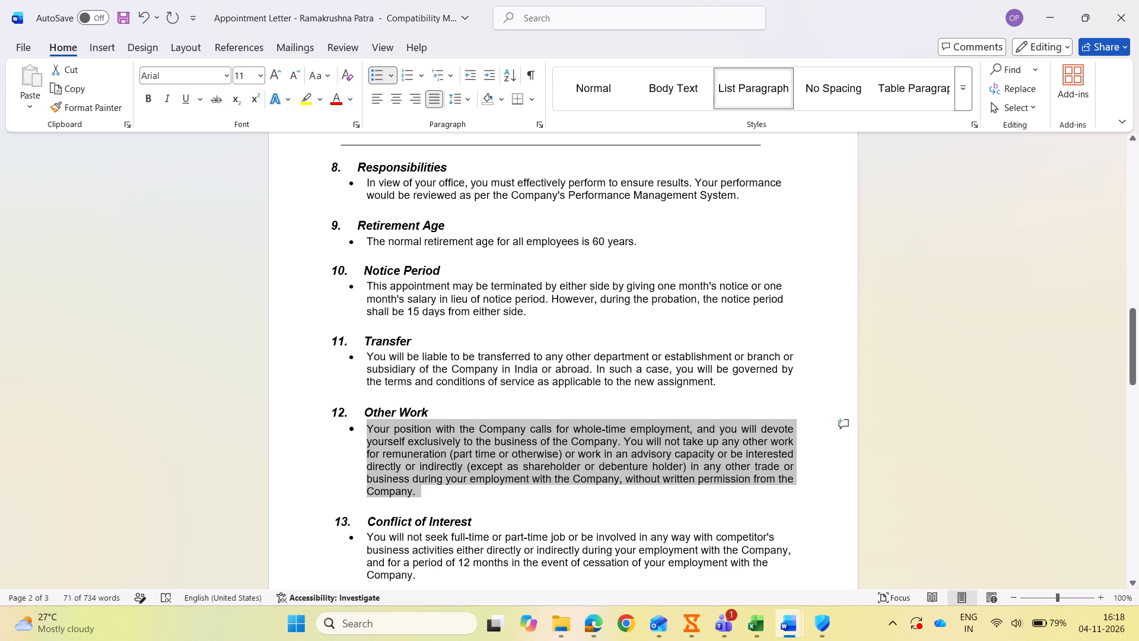
scroll(422, 261, "down", 3)
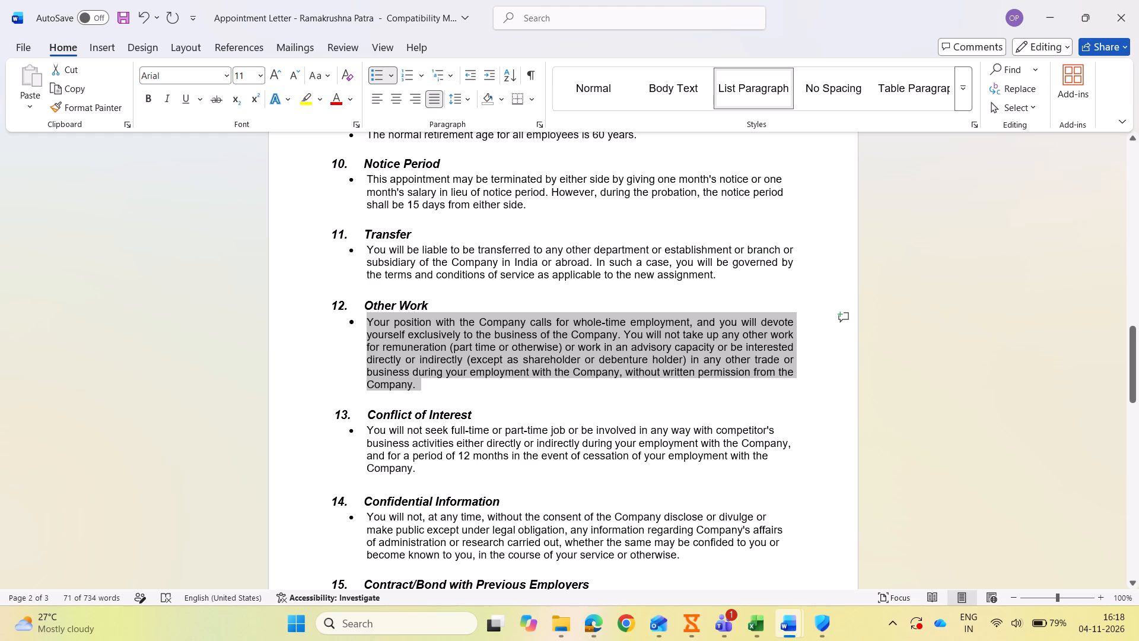
left_click_drag(364, 426, 437, 471)
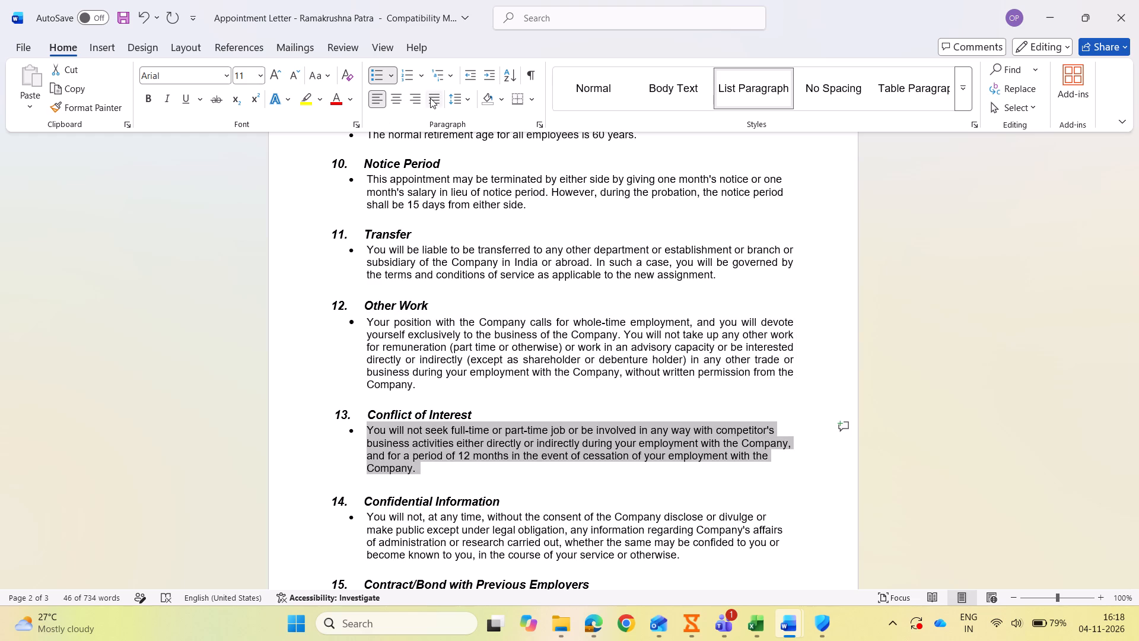
left_click(430, 98)
Justify the bulleted text of the Confidential Information clause.
scroll(508, 414, "down", 2)
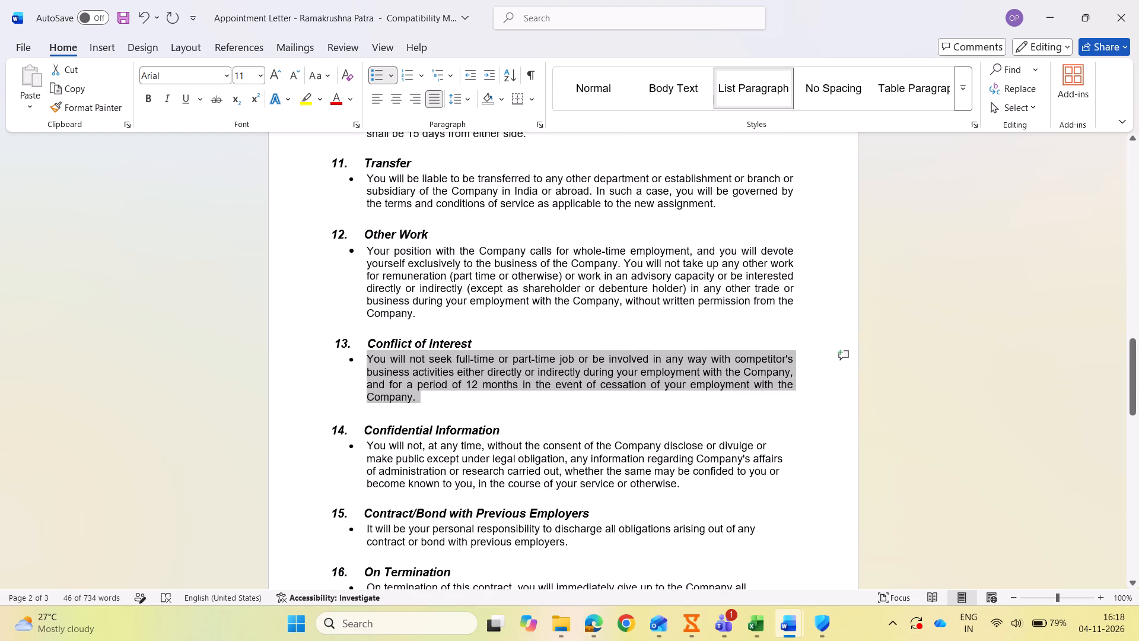
left_click_drag(363, 445, 696, 485)
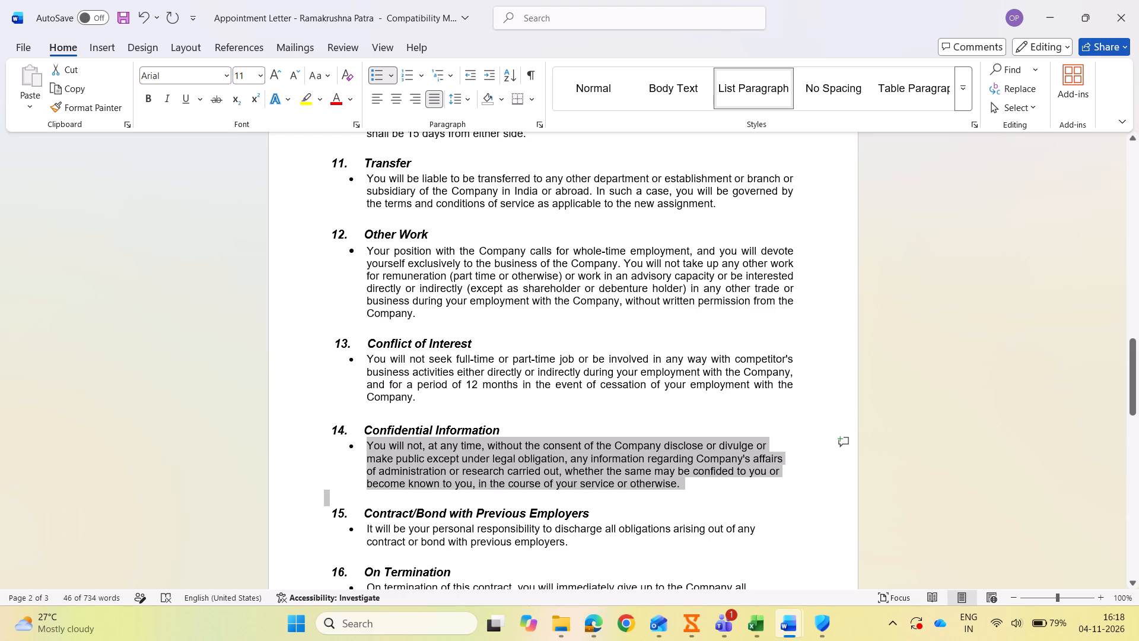
left_click_drag(696, 485, 696, 485)
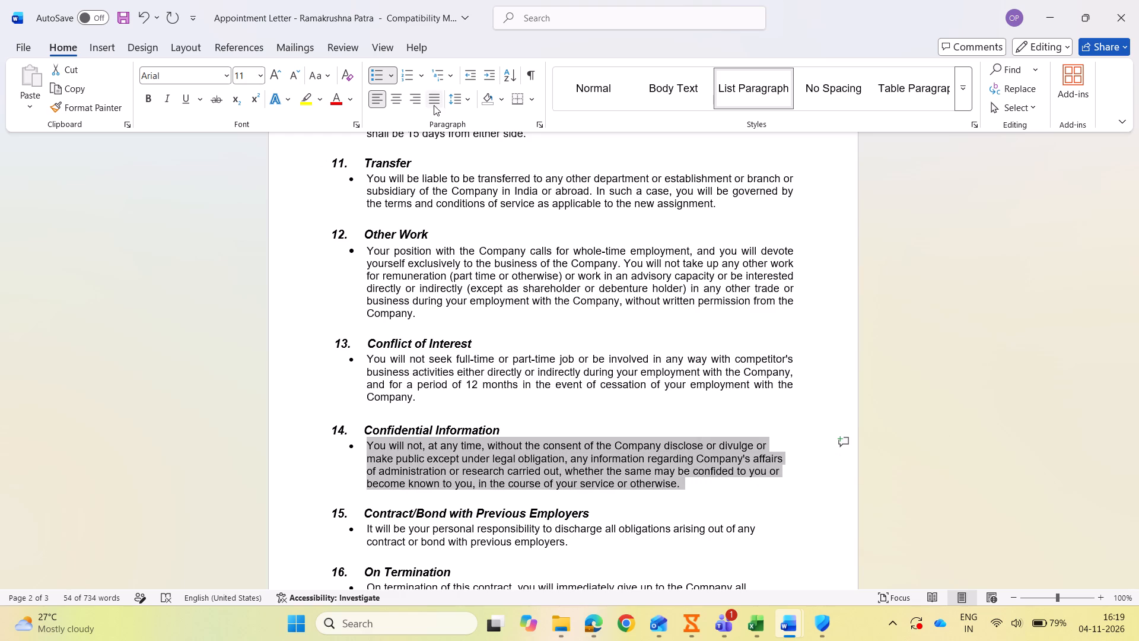
left_click(434, 105)
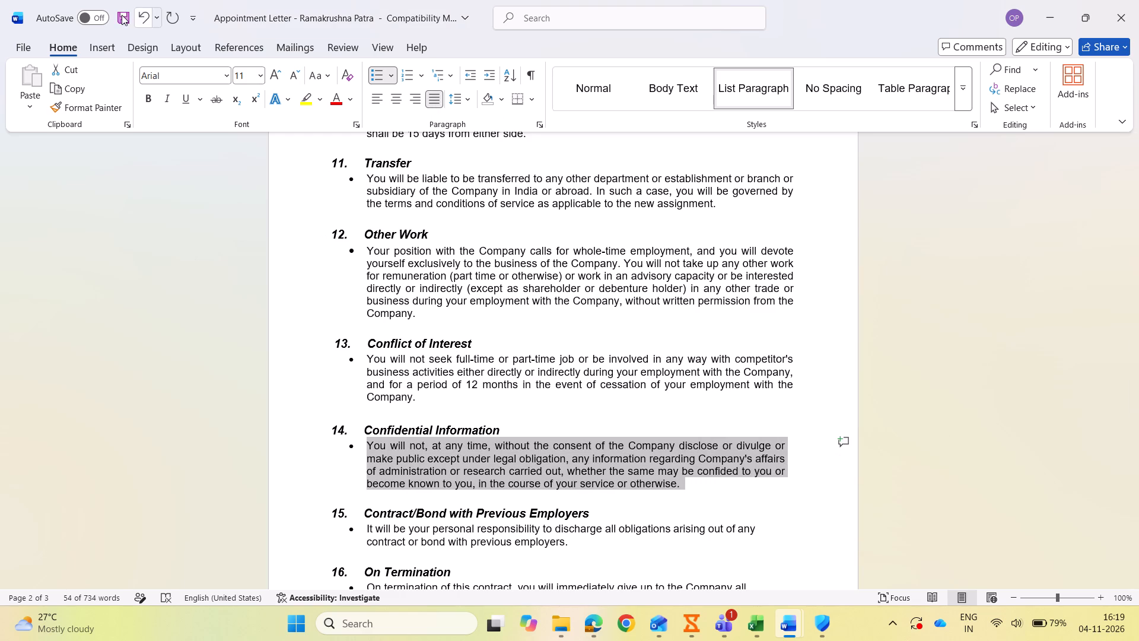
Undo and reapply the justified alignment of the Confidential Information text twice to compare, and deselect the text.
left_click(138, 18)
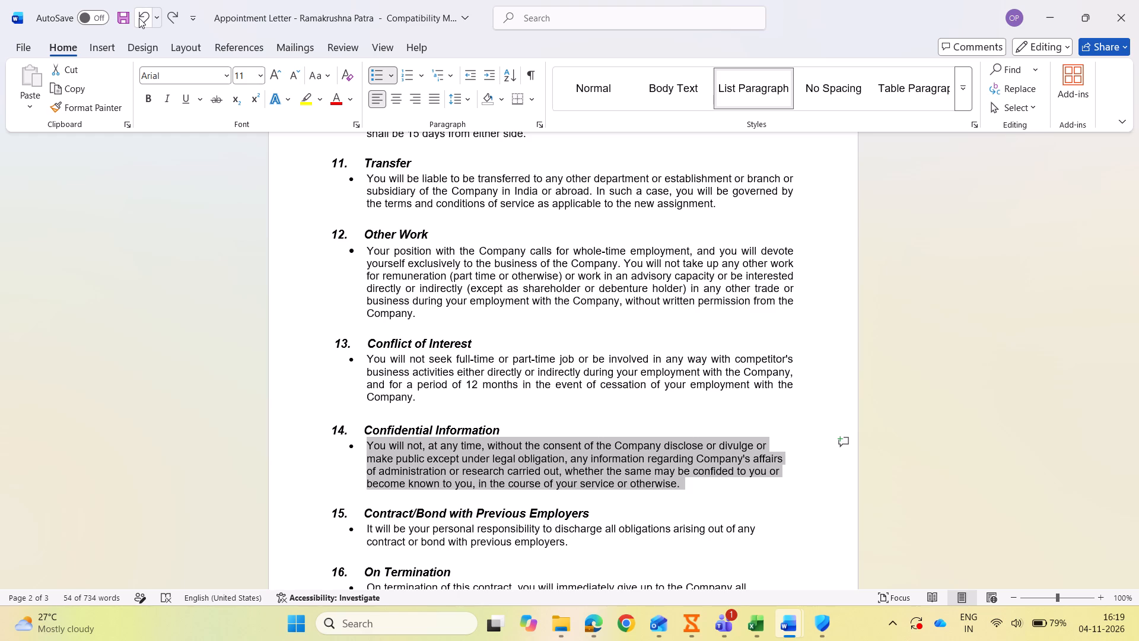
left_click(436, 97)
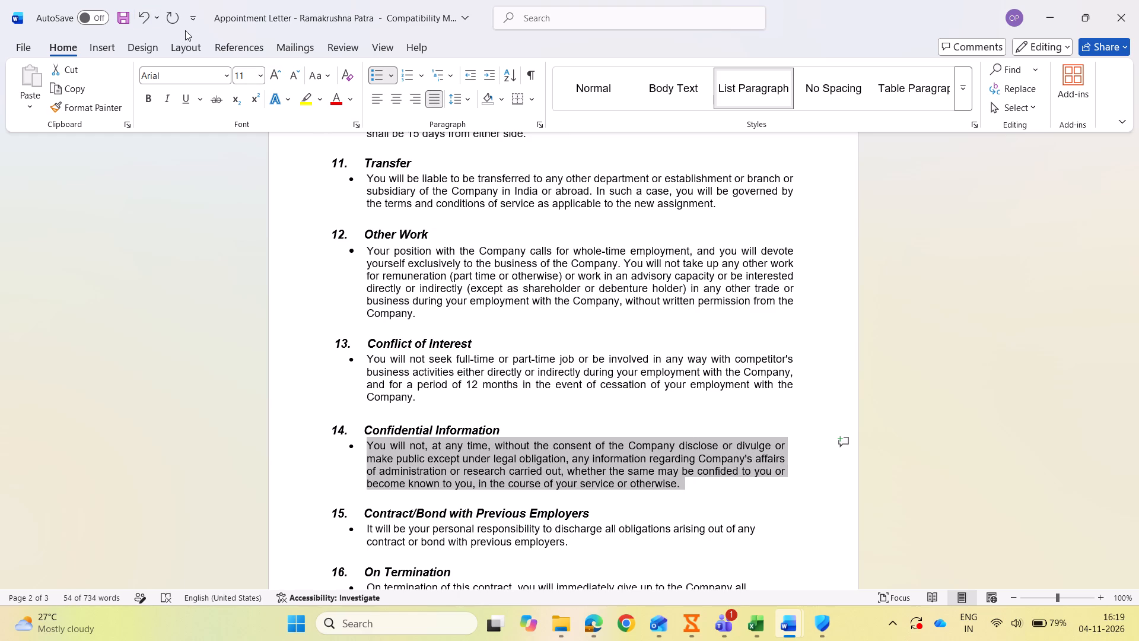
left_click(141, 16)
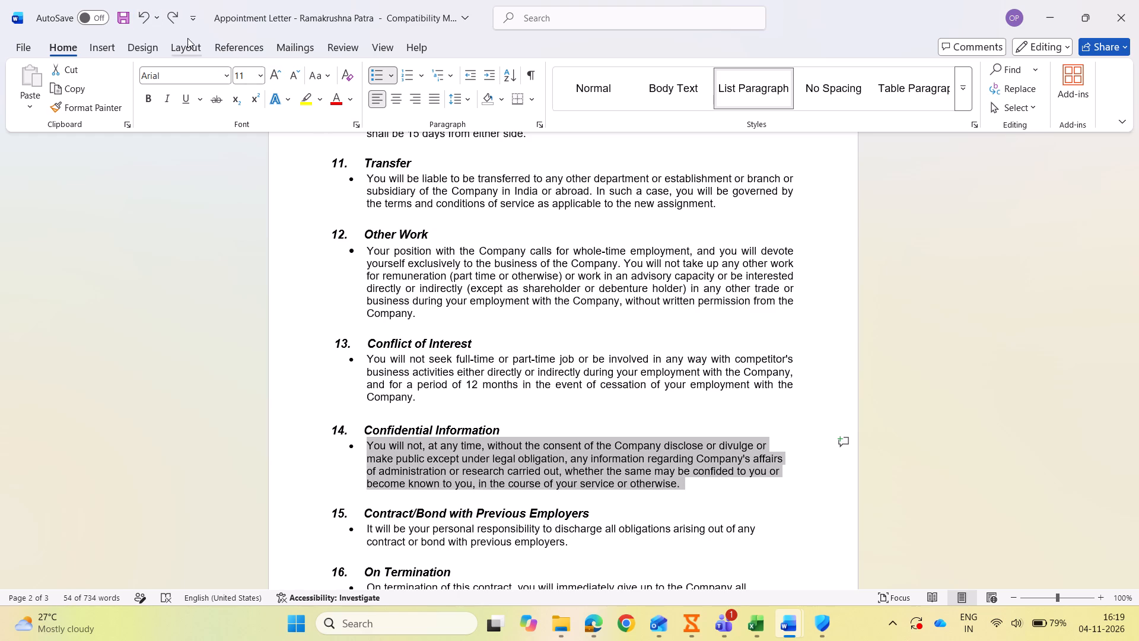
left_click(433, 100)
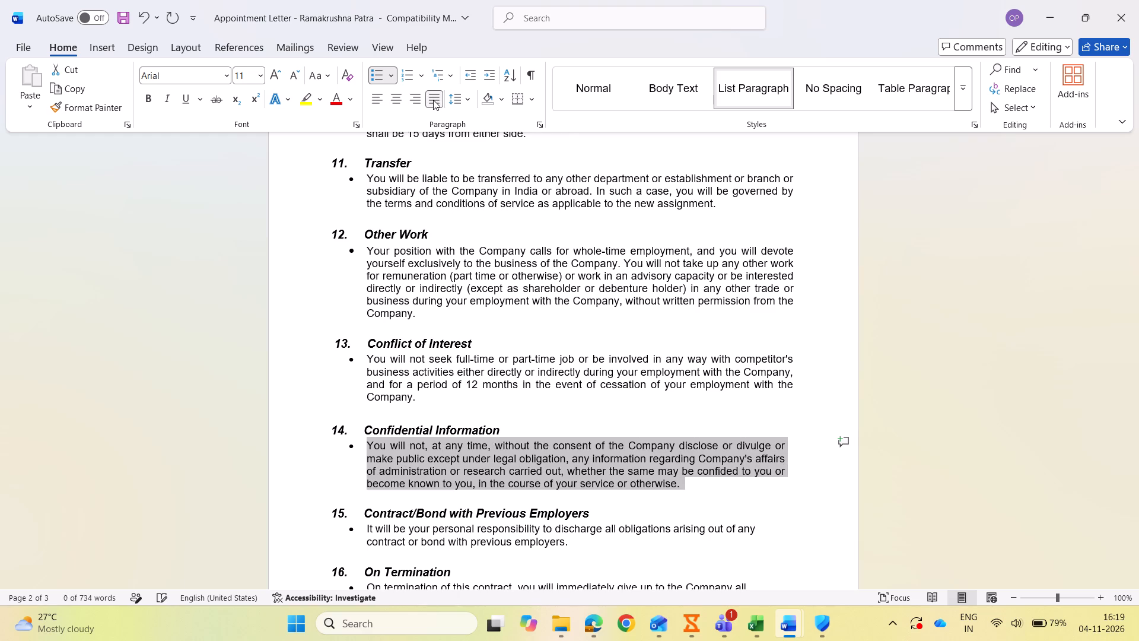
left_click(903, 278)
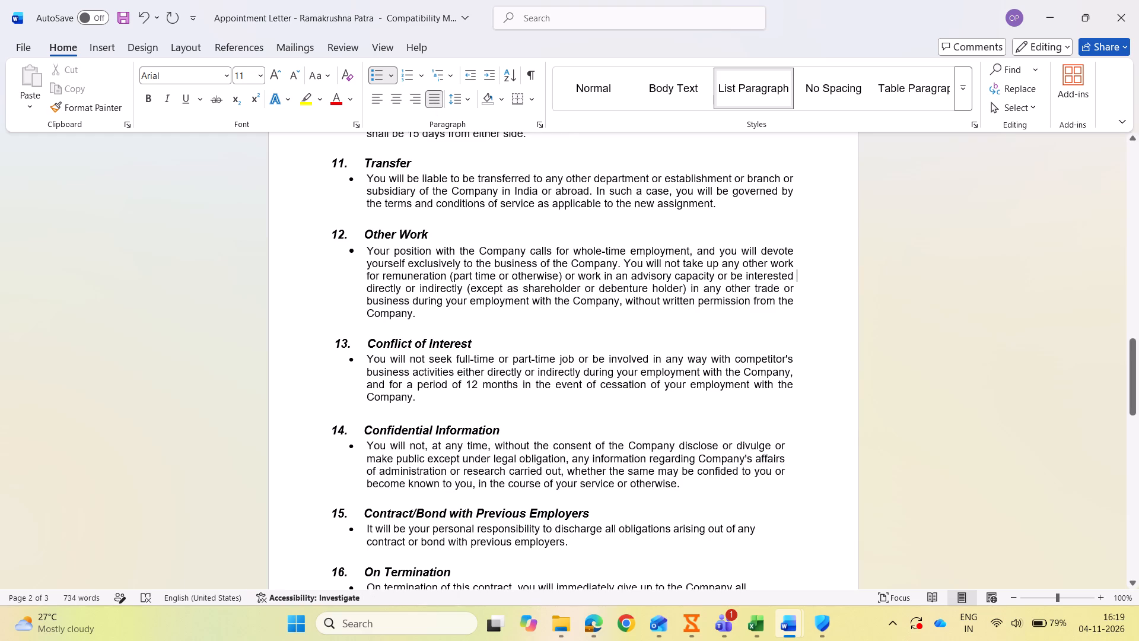
Justify the bulleted text of the On Termination clause at the bottom of the second page and deselect it.
scroll(659, 348, "down", 6)
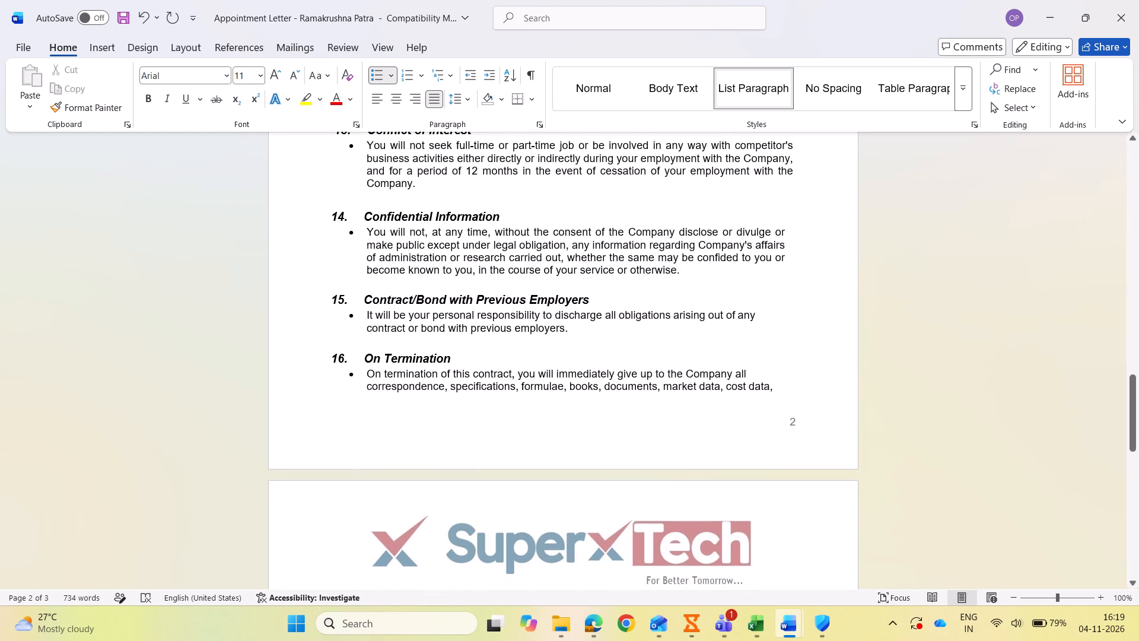
left_click_drag(364, 370, 791, 389)
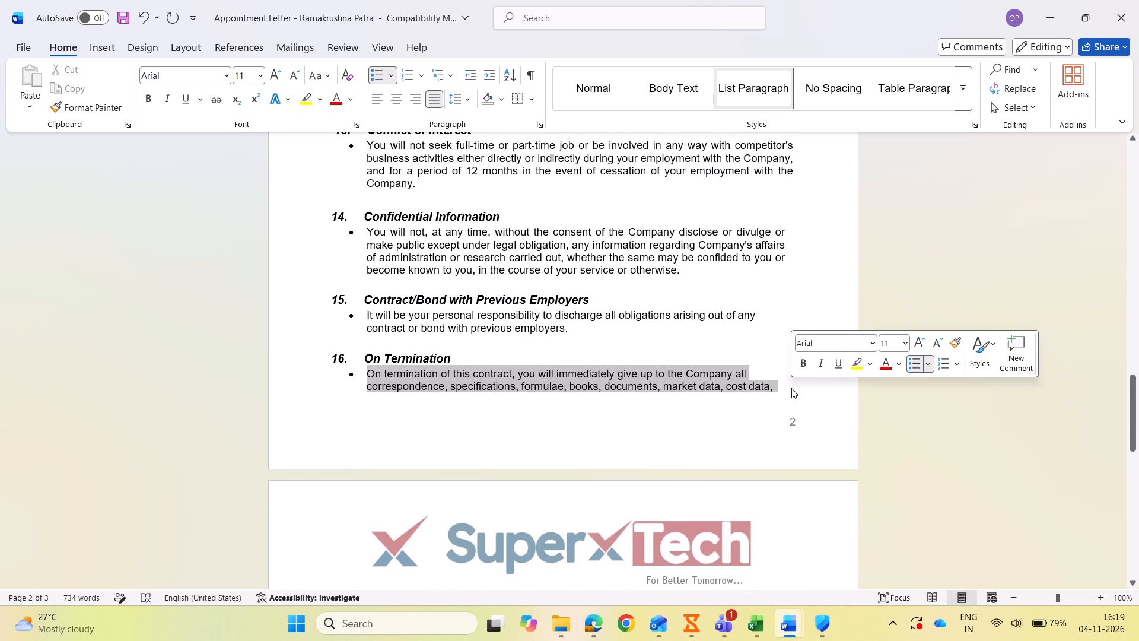
left_click(438, 94)
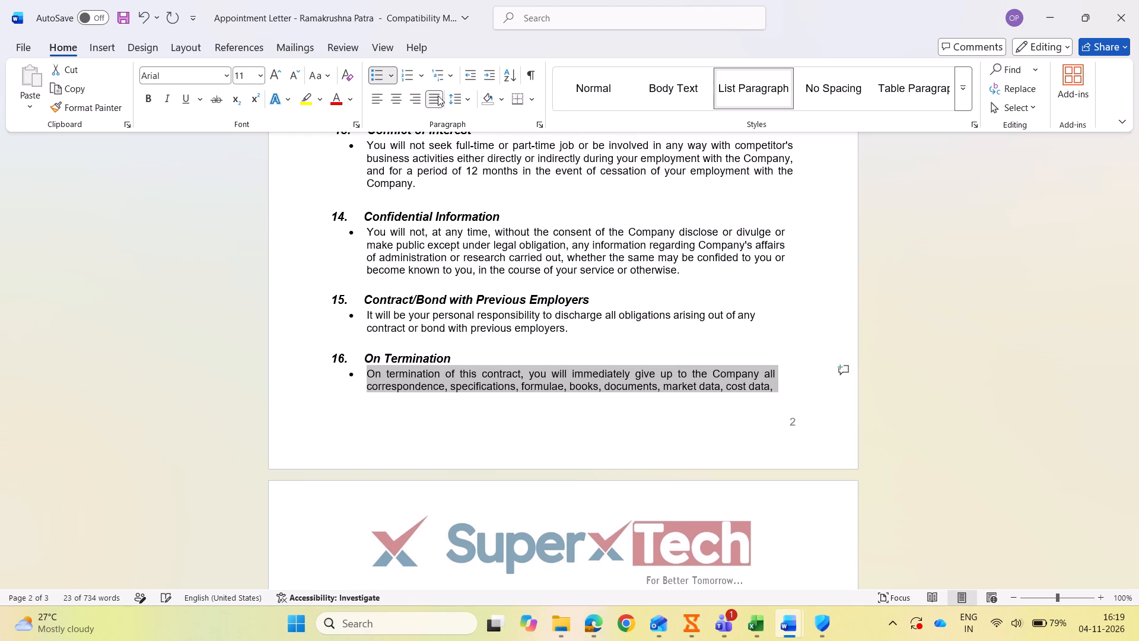
left_click(945, 310)
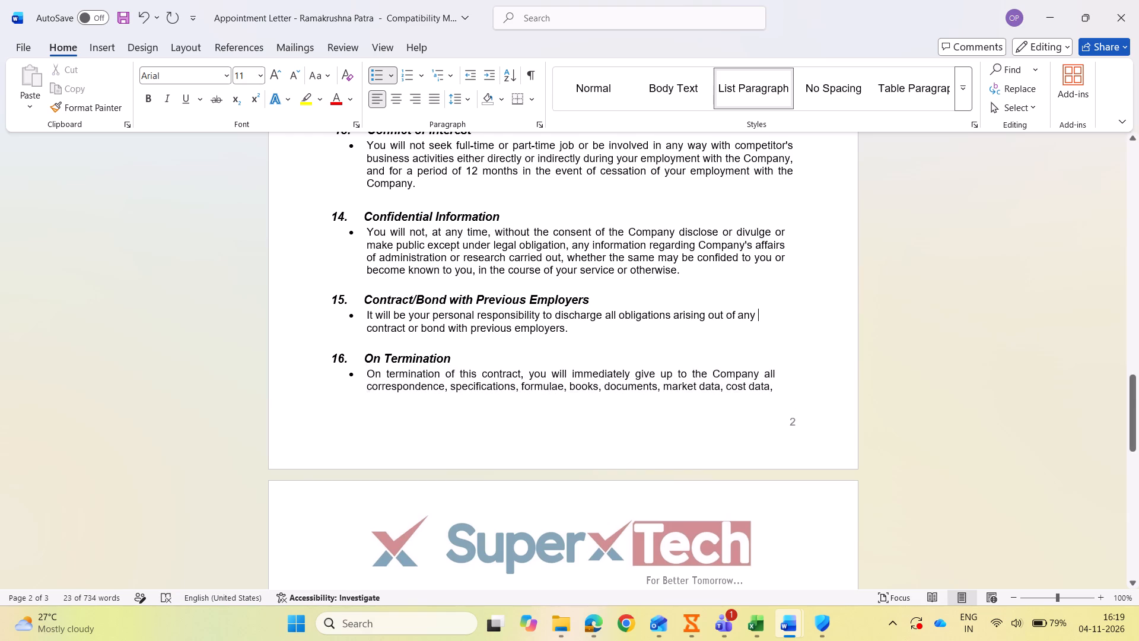
Justify the bulleted text of the Travel clause at the end of the first page.
scroll(945, 310, "down", 4)
scroll(415, 283, "up", 4)
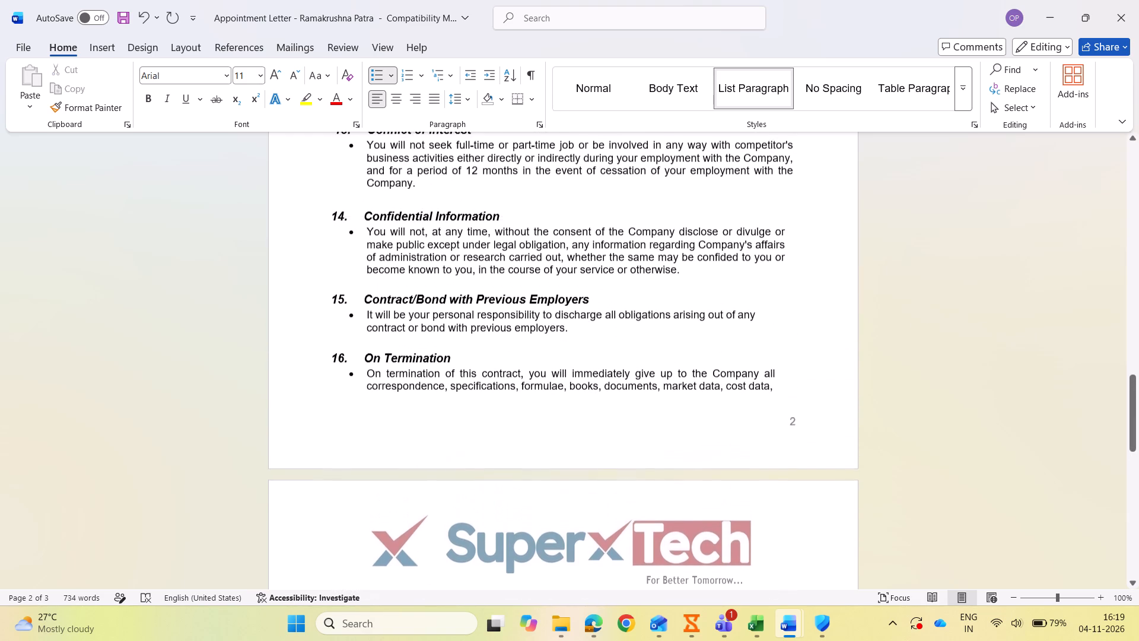
scroll(415, 283, "up", 14)
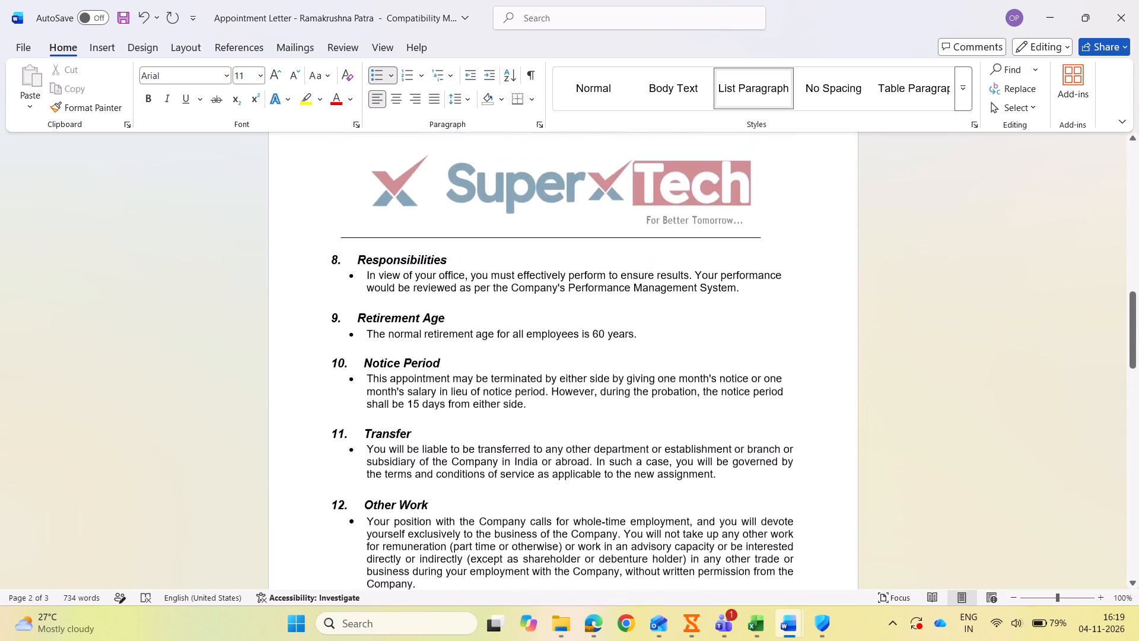
scroll(415, 283, "up", 5)
scroll(415, 283, "down", 4)
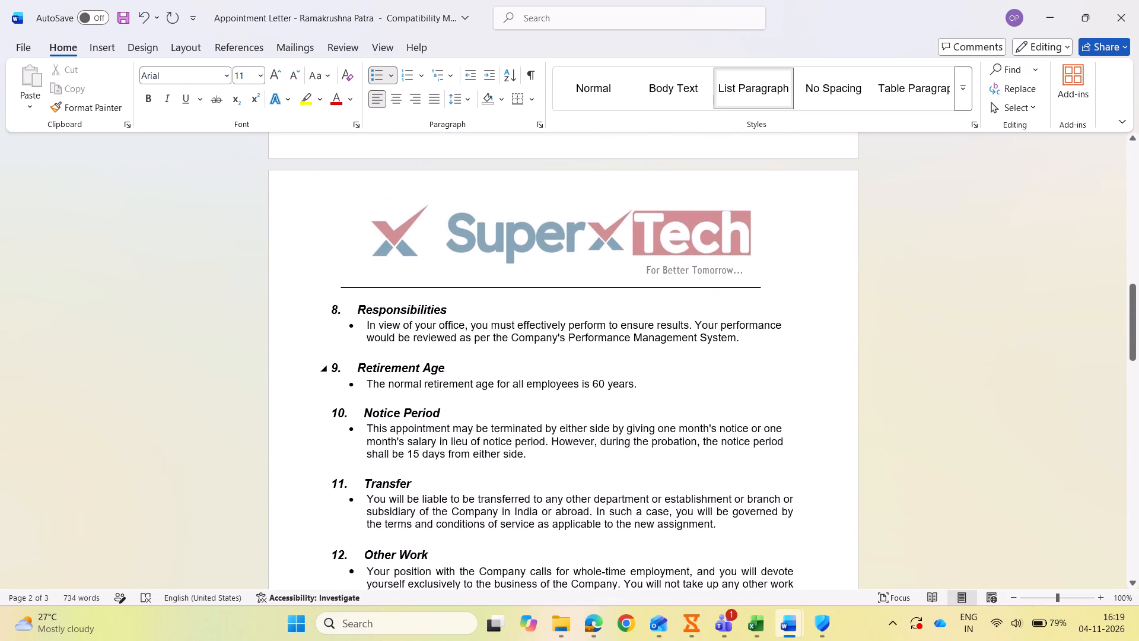
scroll(386, 371, "up", 6)
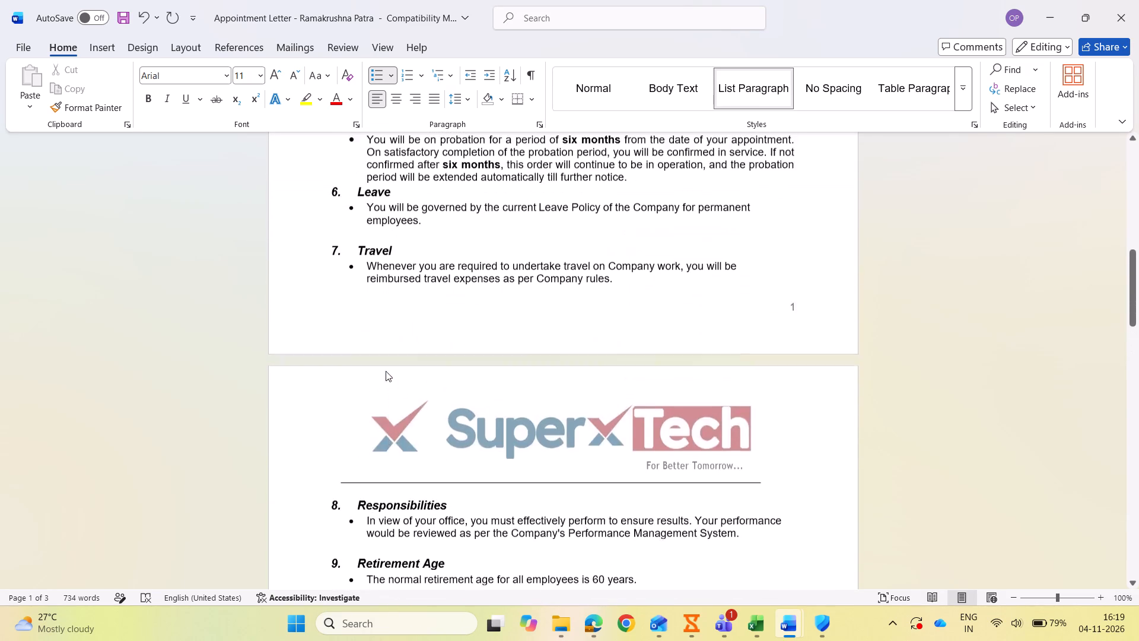
scroll(386, 371, "up", 2)
left_click_drag(361, 357, 375, 357)
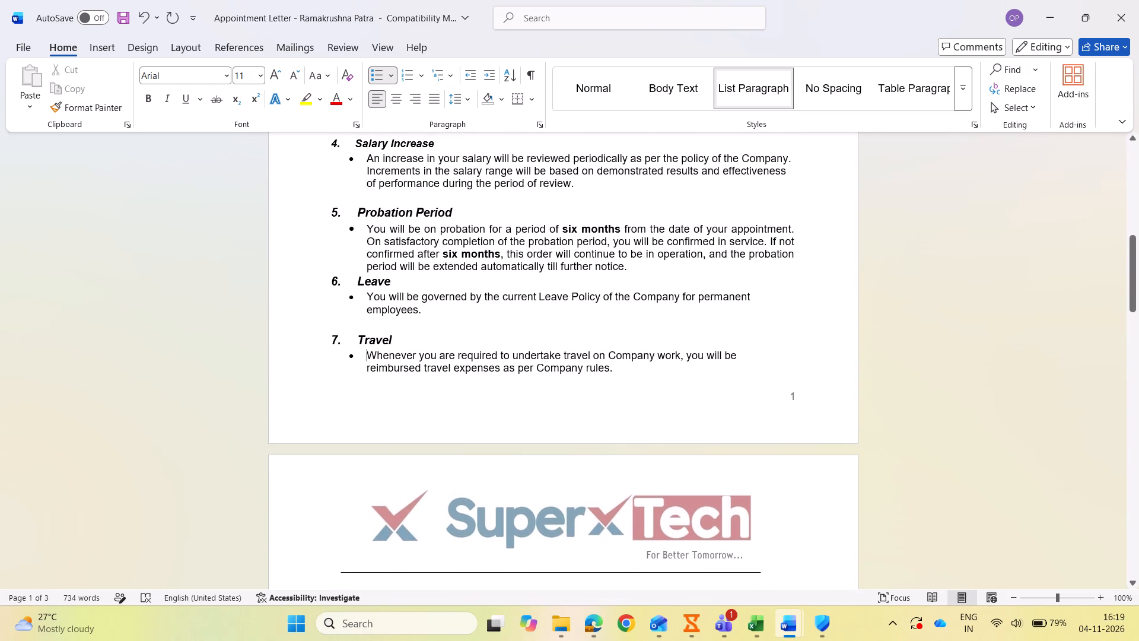
left_click_drag(375, 357, 615, 376)
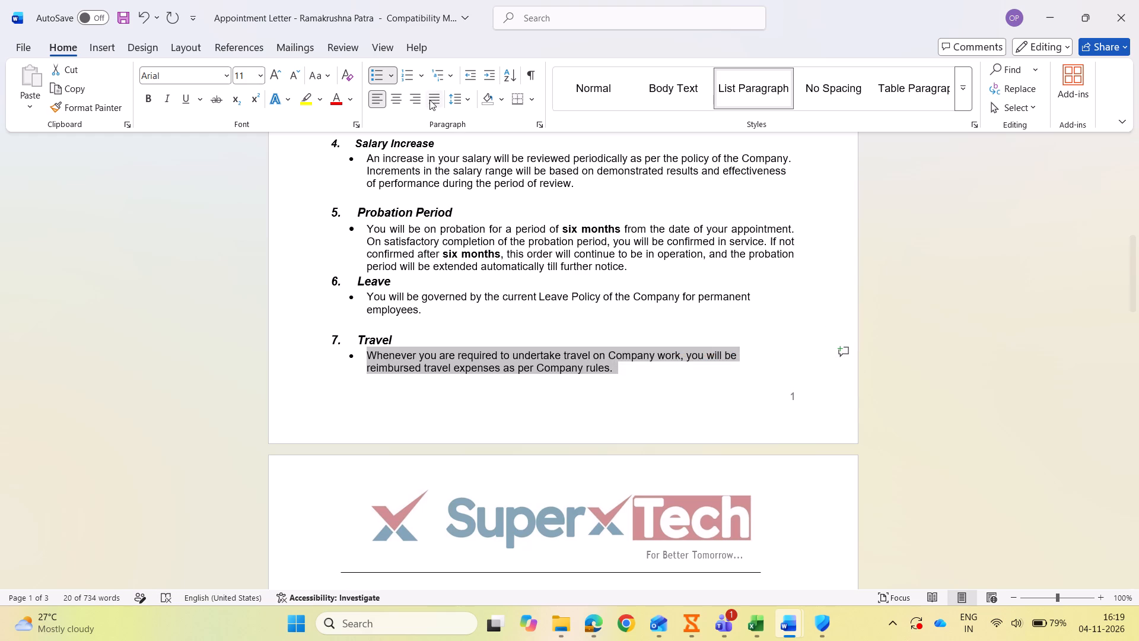
left_click(435, 98)
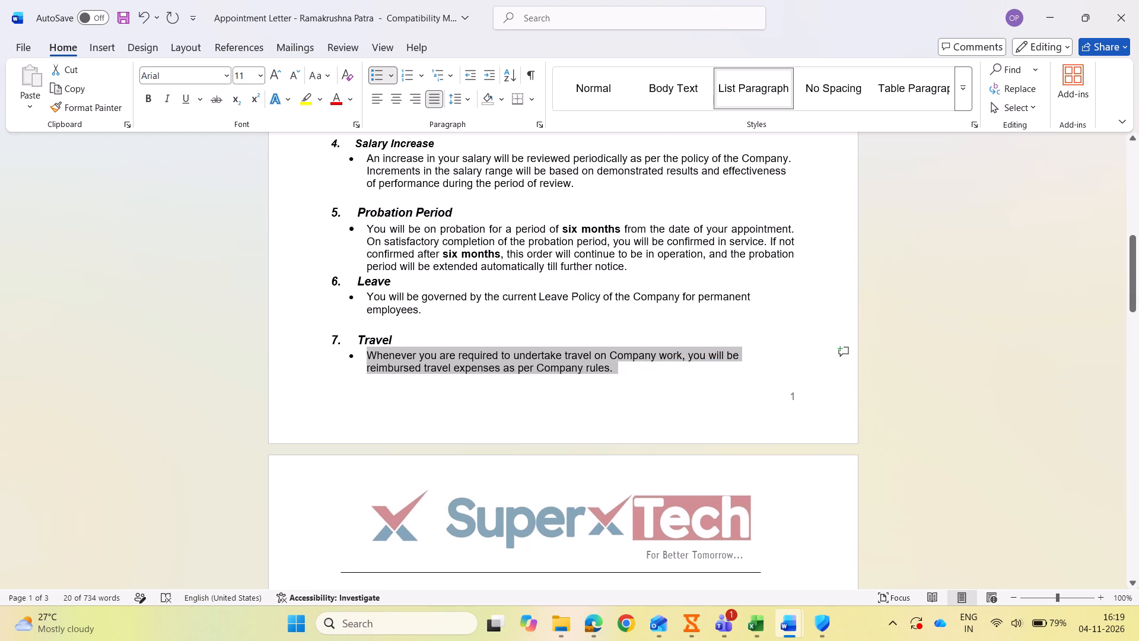
Justify the bulleted text of the Annual Gross Salary clause on the first page.
scroll(516, 329, "up", 8)
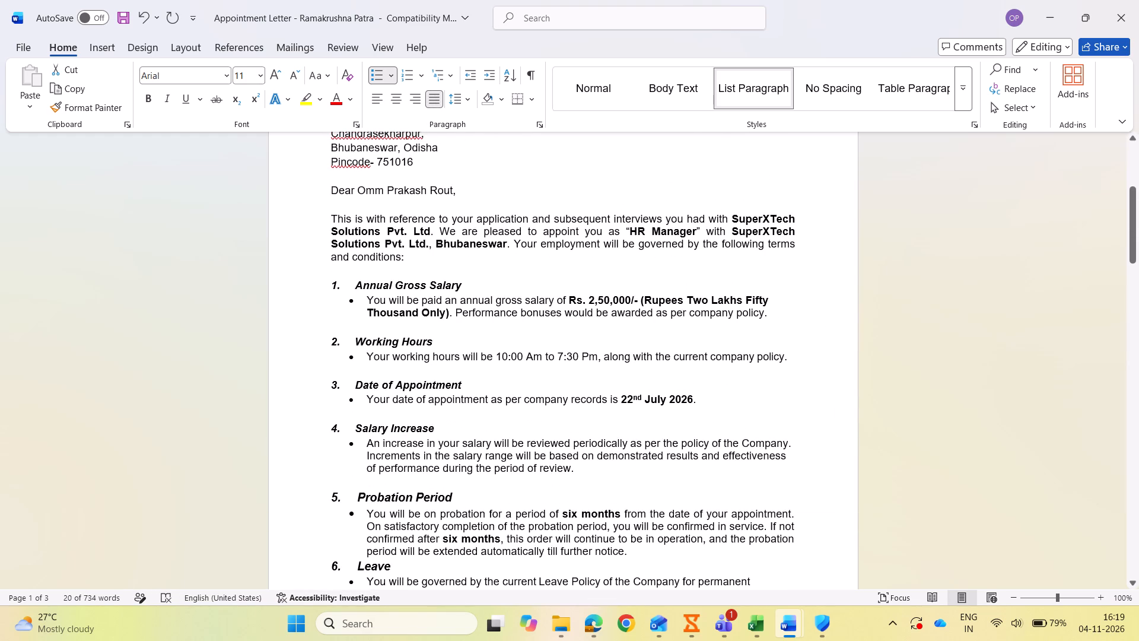
left_click_drag(363, 299, 768, 319)
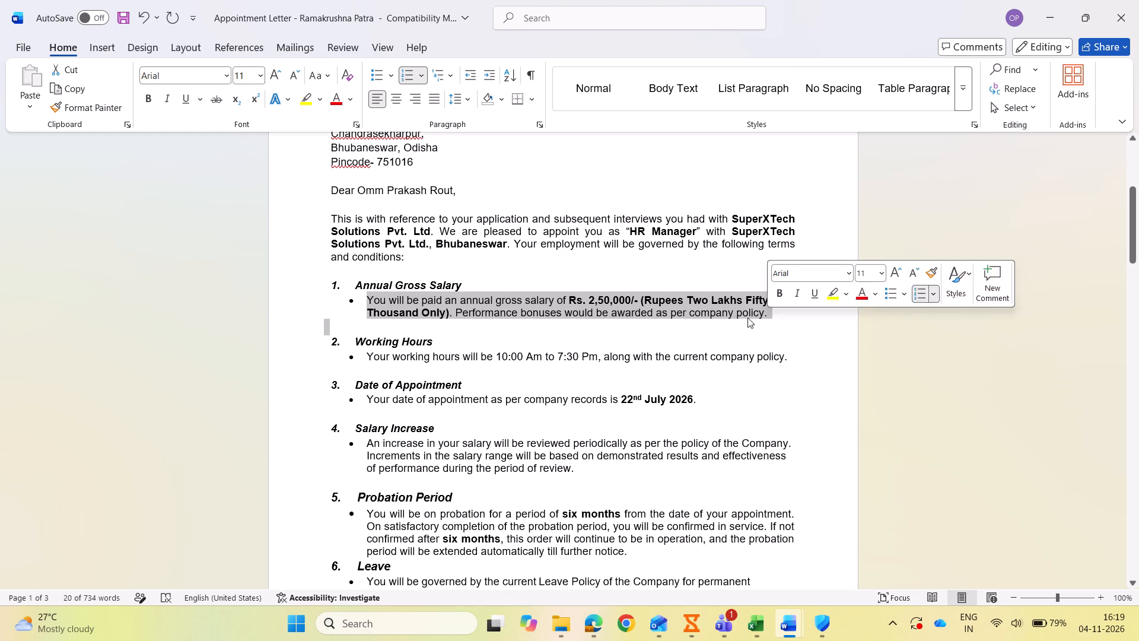
left_click(432, 96)
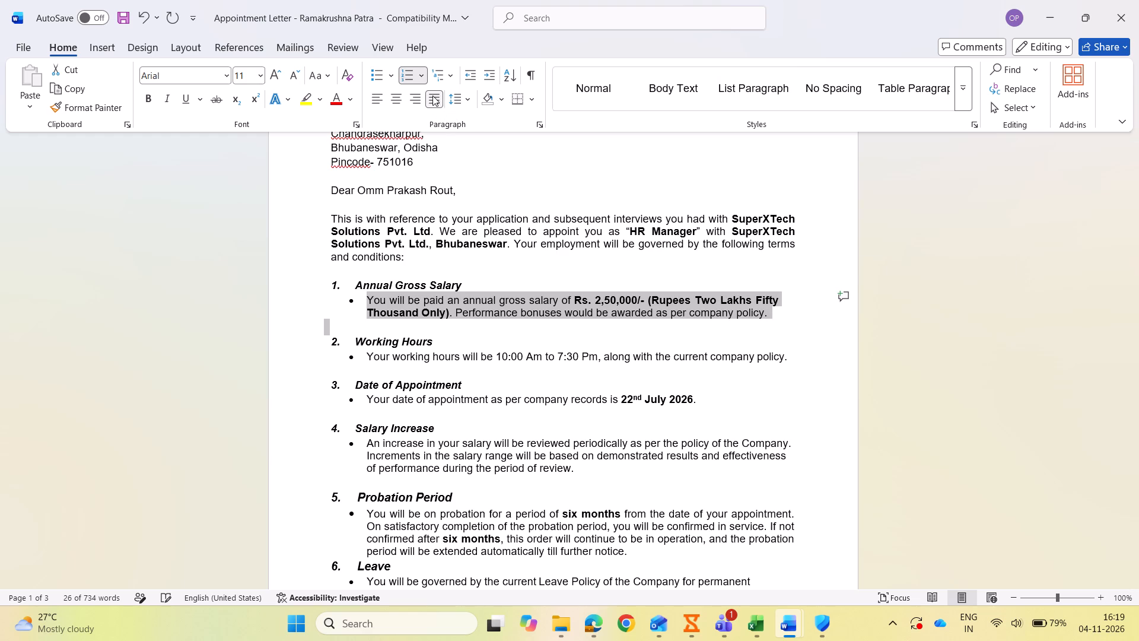
Review the alignment of the first page's clauses and select the Travel clause text to check its alignment.
scroll(584, 278, "up", 1)
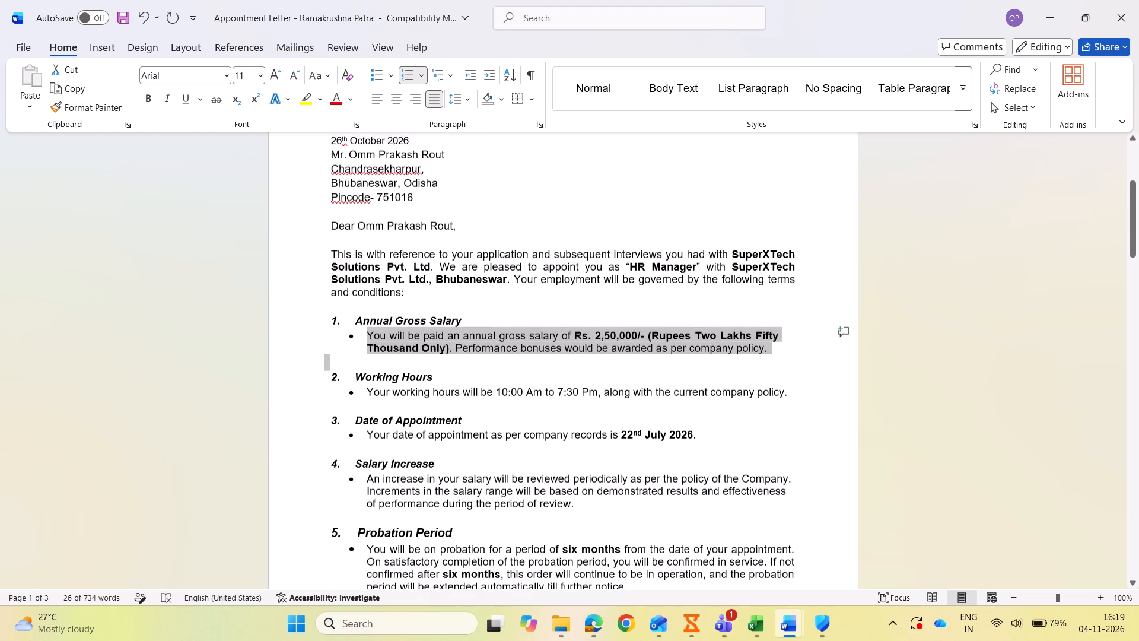
scroll(533, 277, "up", 1)
scroll(533, 277, "down", 2)
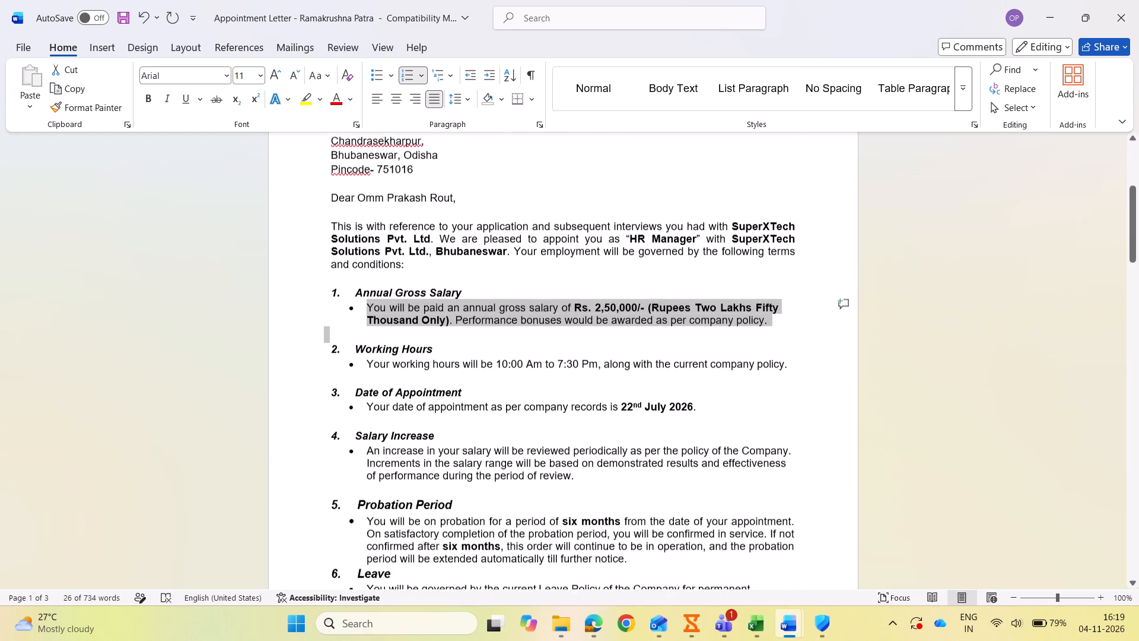
scroll(533, 277, "down", 6)
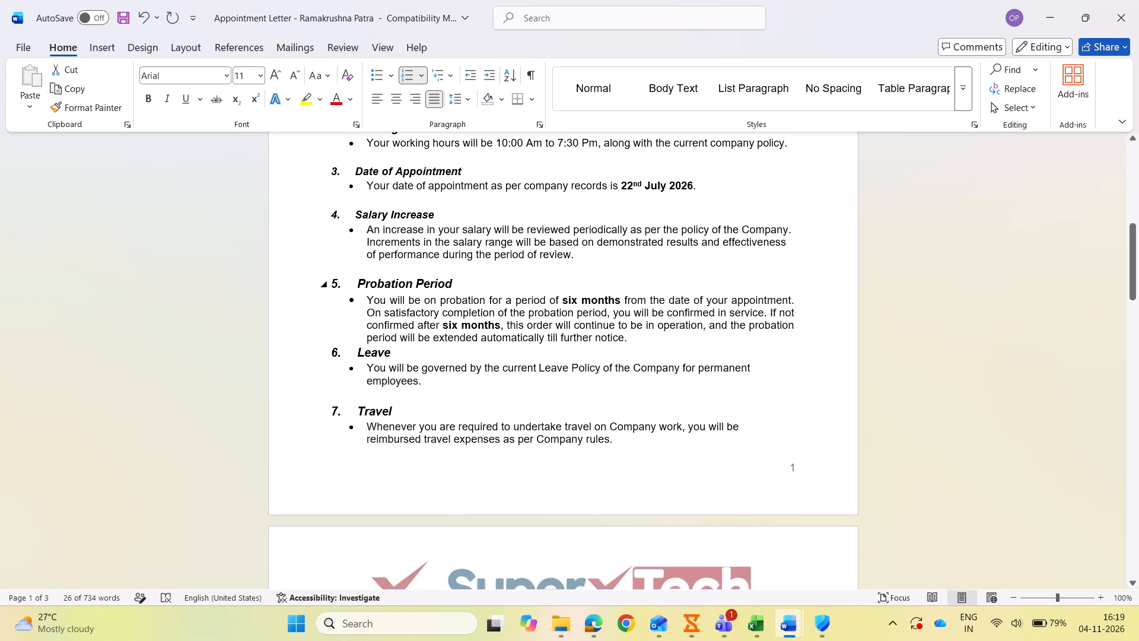
scroll(533, 277, "down", 6)
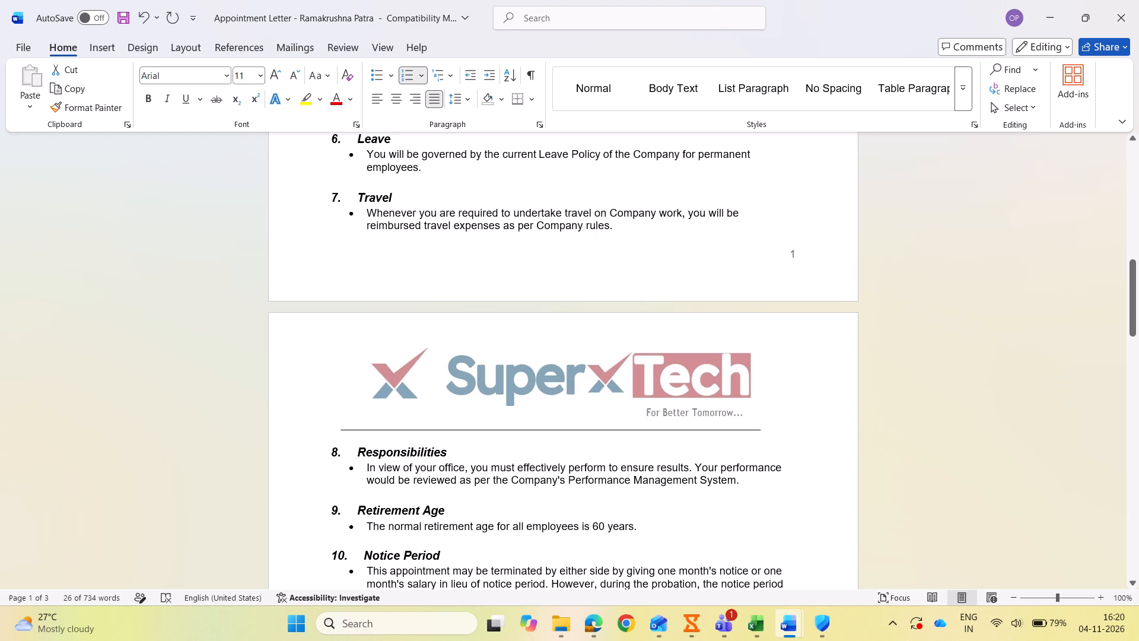
left_click_drag(366, 212, 581, 223)
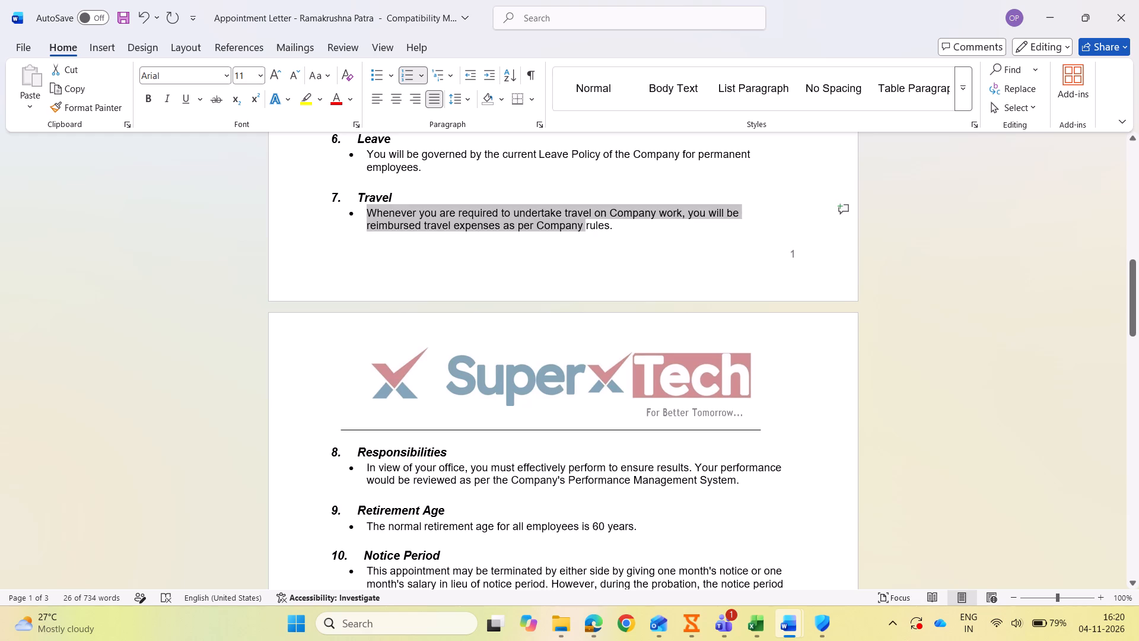
left_click_drag(581, 223, 622, 226)
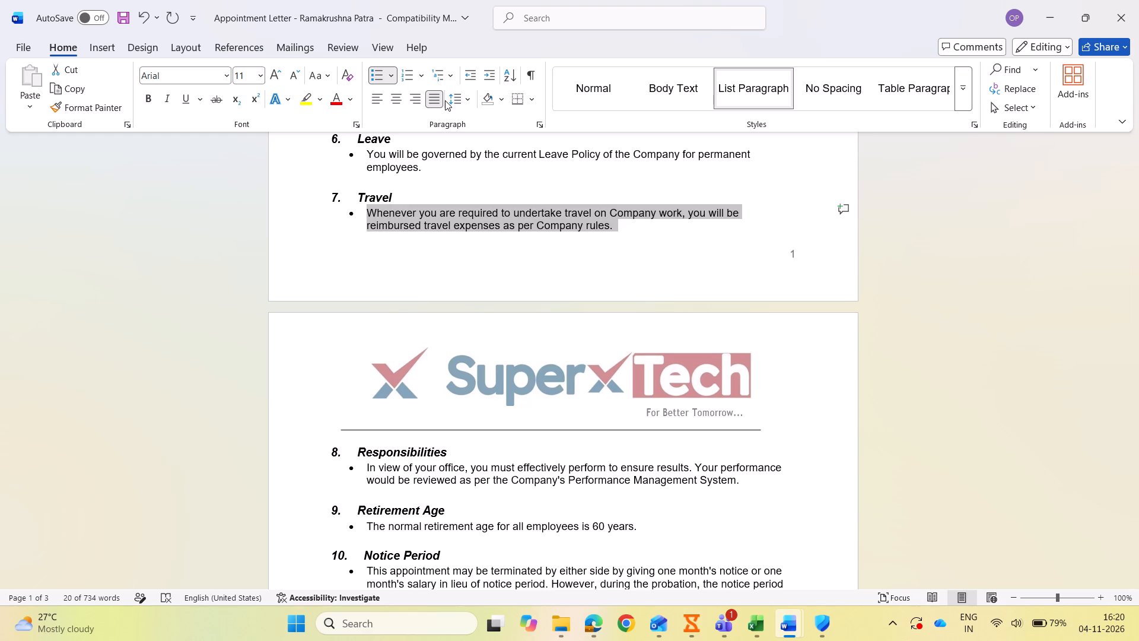
Justify the bulleted text of the Responsibilities clause at the start of the second page.
scroll(601, 388, "down", 4)
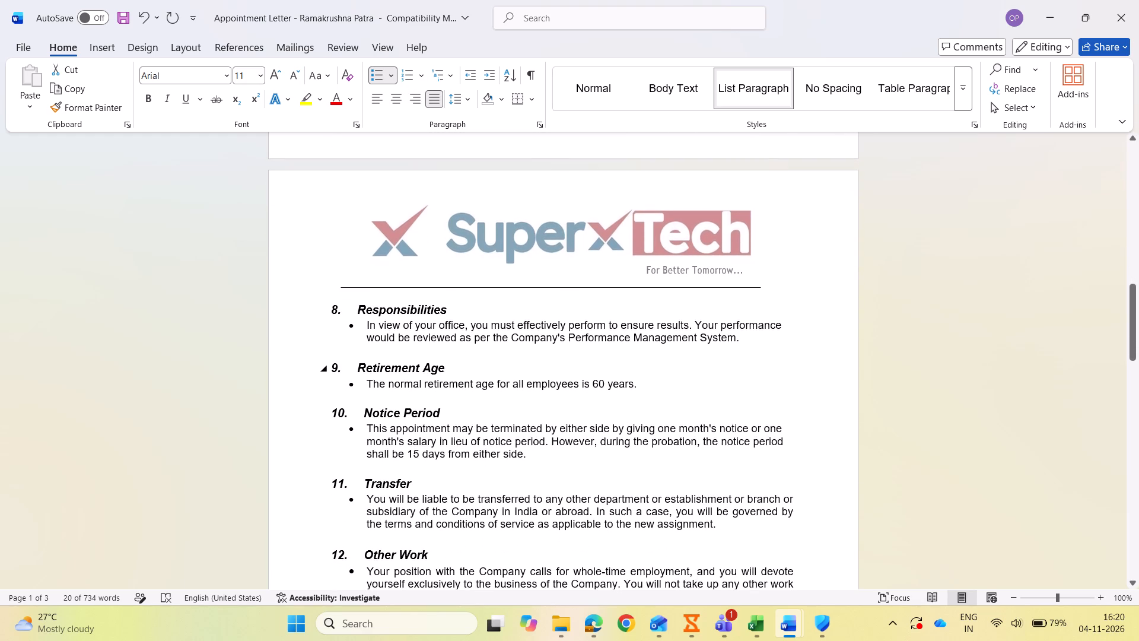
left_click_drag(365, 320, 732, 332)
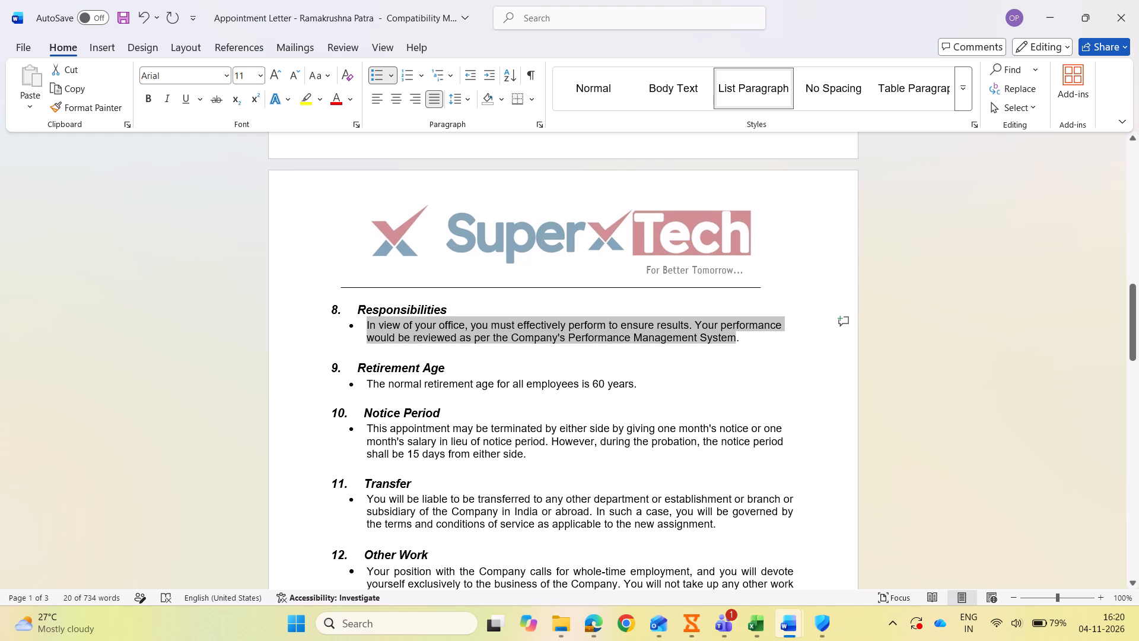
left_click_drag(732, 332, 765, 332)
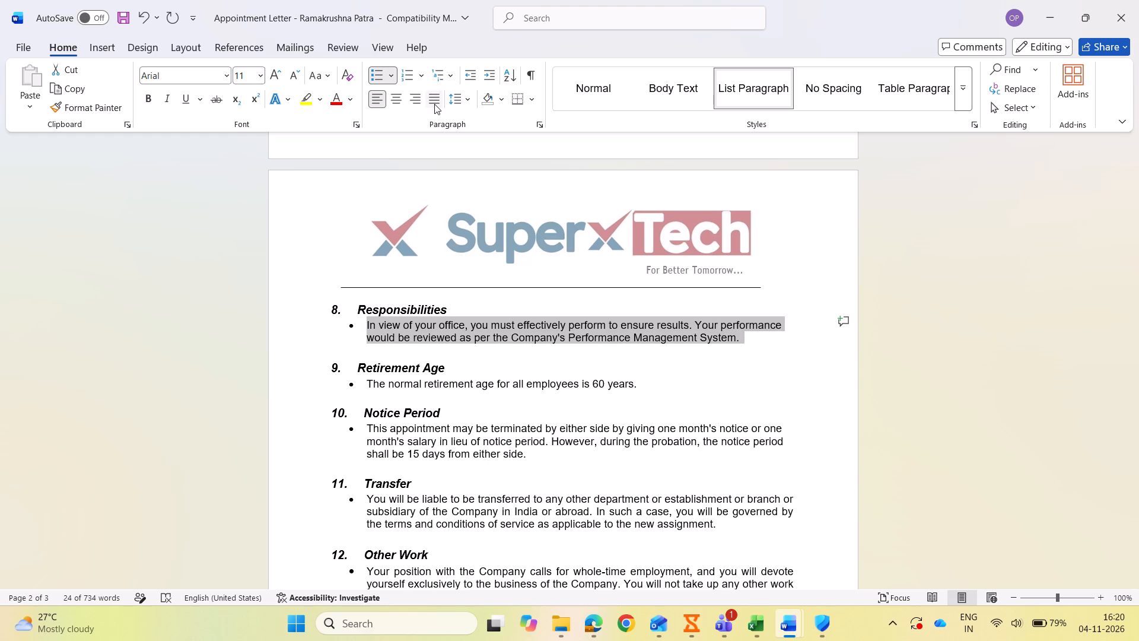
left_click(434, 104)
Justify the bulleted text of the Contract/Bond with Previous Employers clause.
scroll(523, 391, "down", 5)
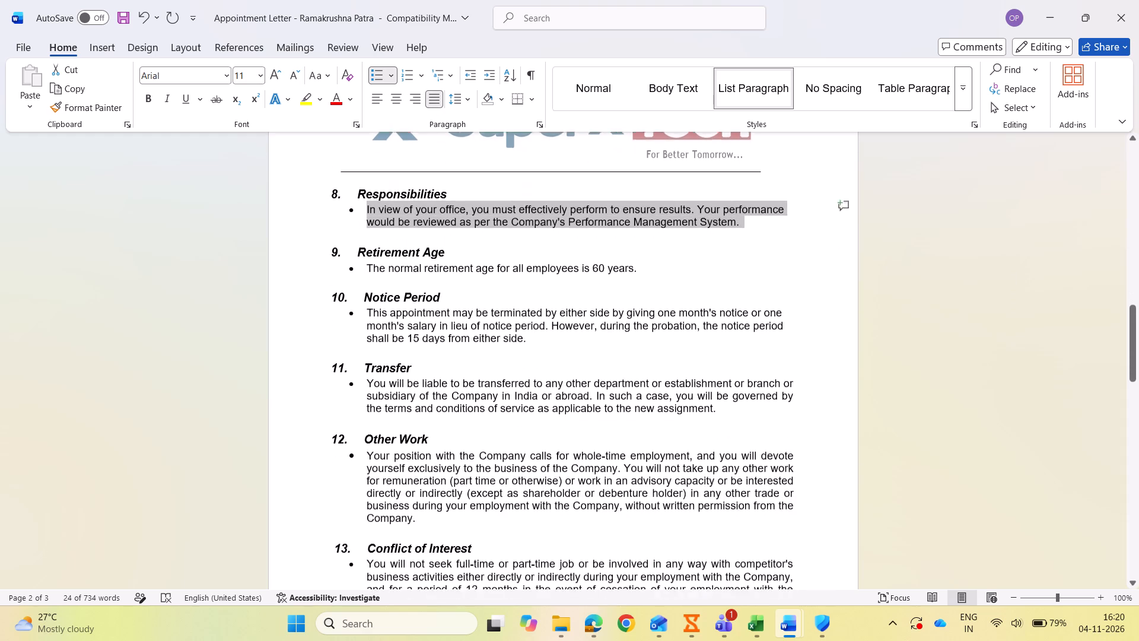
scroll(523, 392, "down", 4)
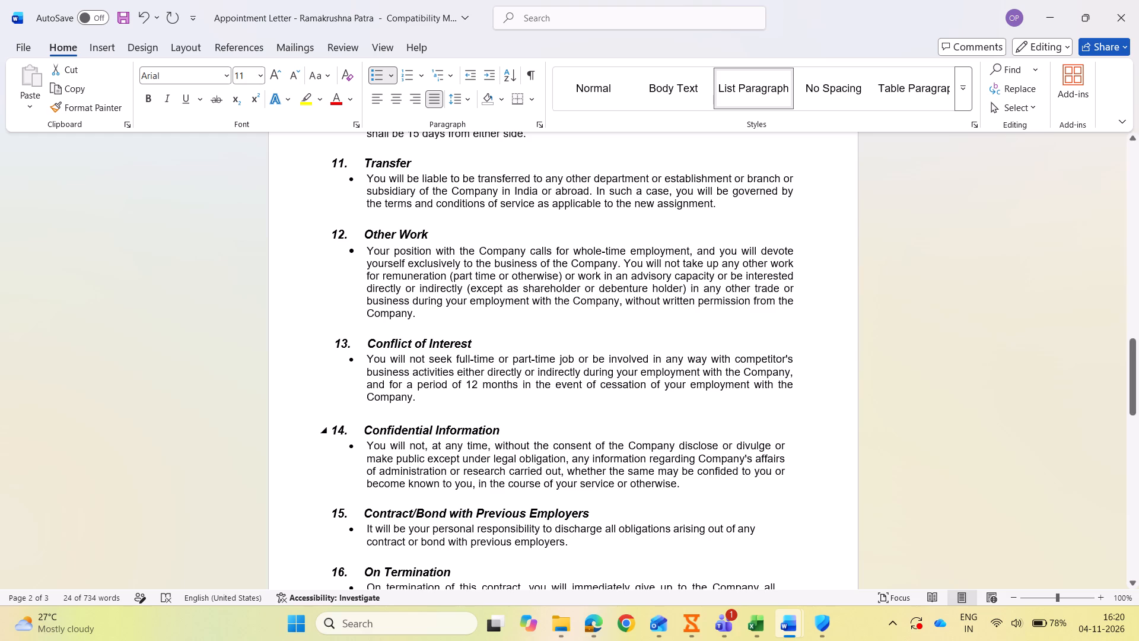
scroll(494, 432, "down", 5)
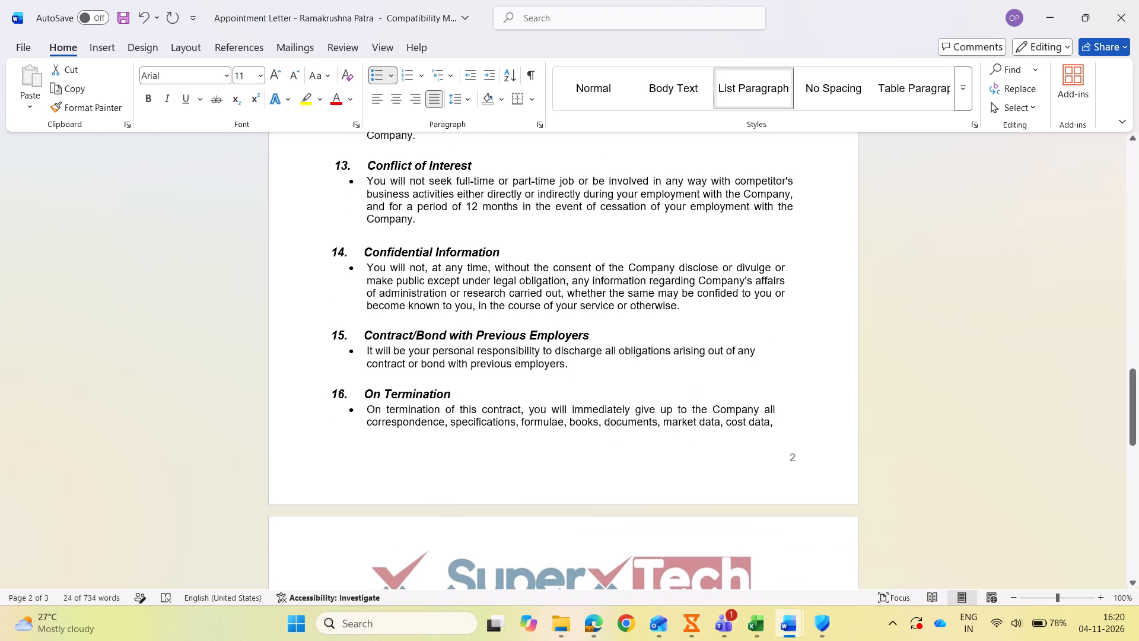
left_click_drag(361, 351, 435, 350)
left_click_drag(435, 350, 580, 366)
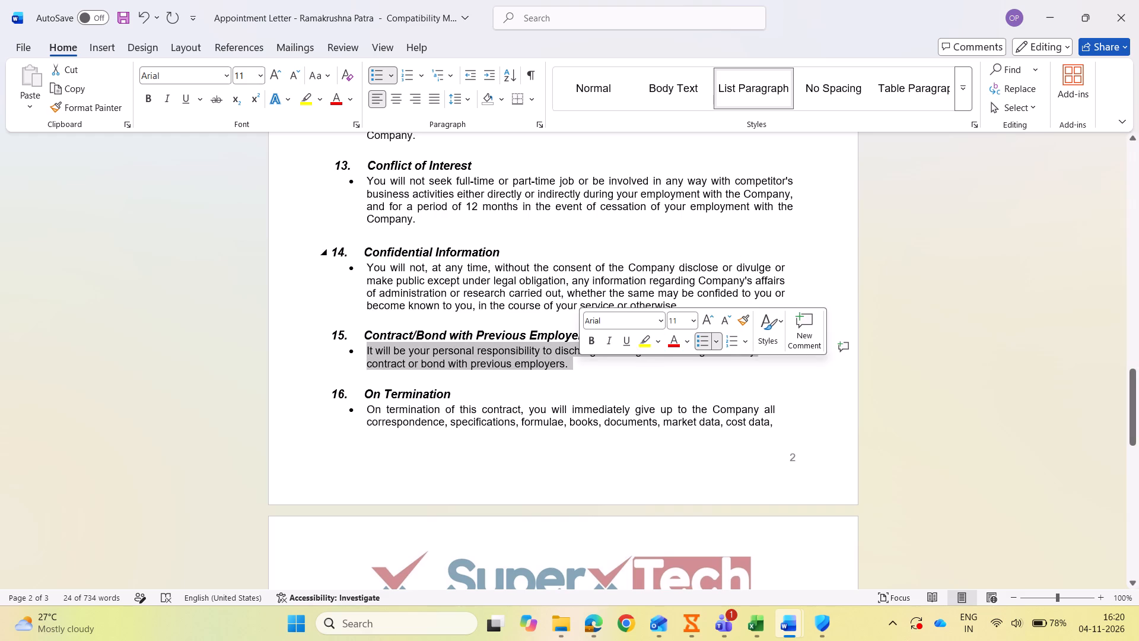
left_click(437, 102)
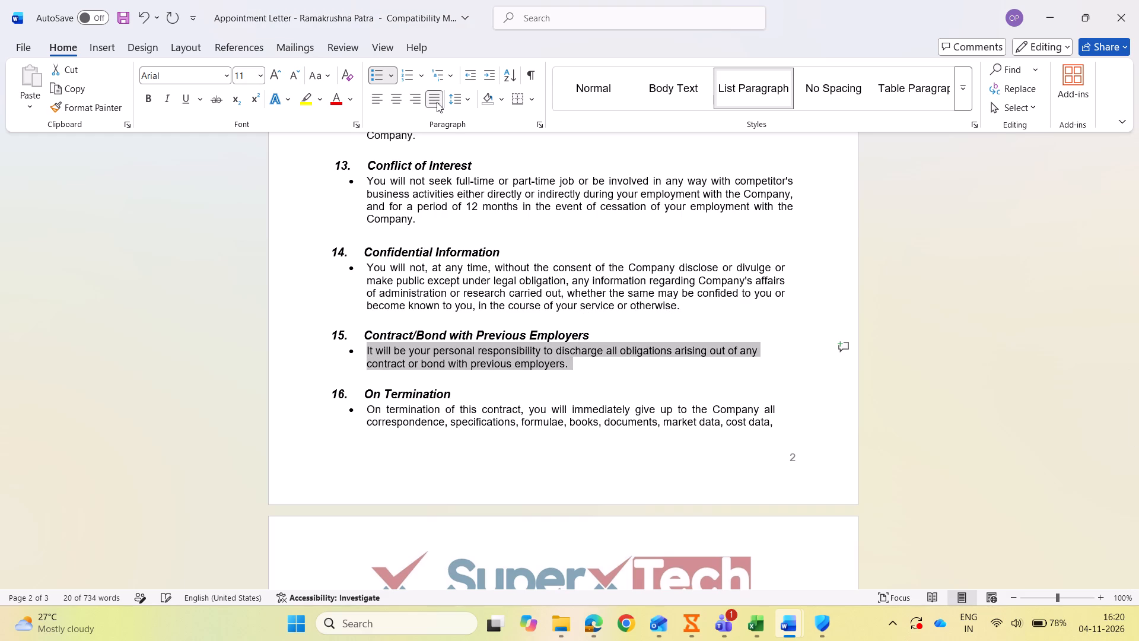
Select the second-page part of the On Termination clause text to check its alignment.
scroll(498, 326, "down", 4)
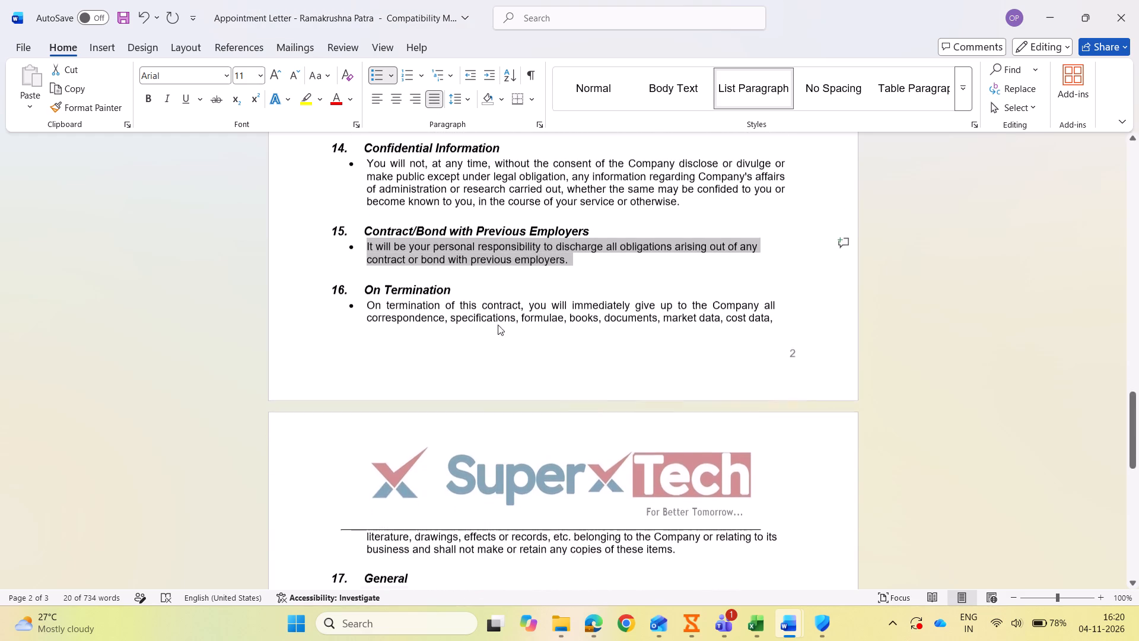
scroll(498, 325, "down", 1)
left_click_drag(365, 227, 480, 240)
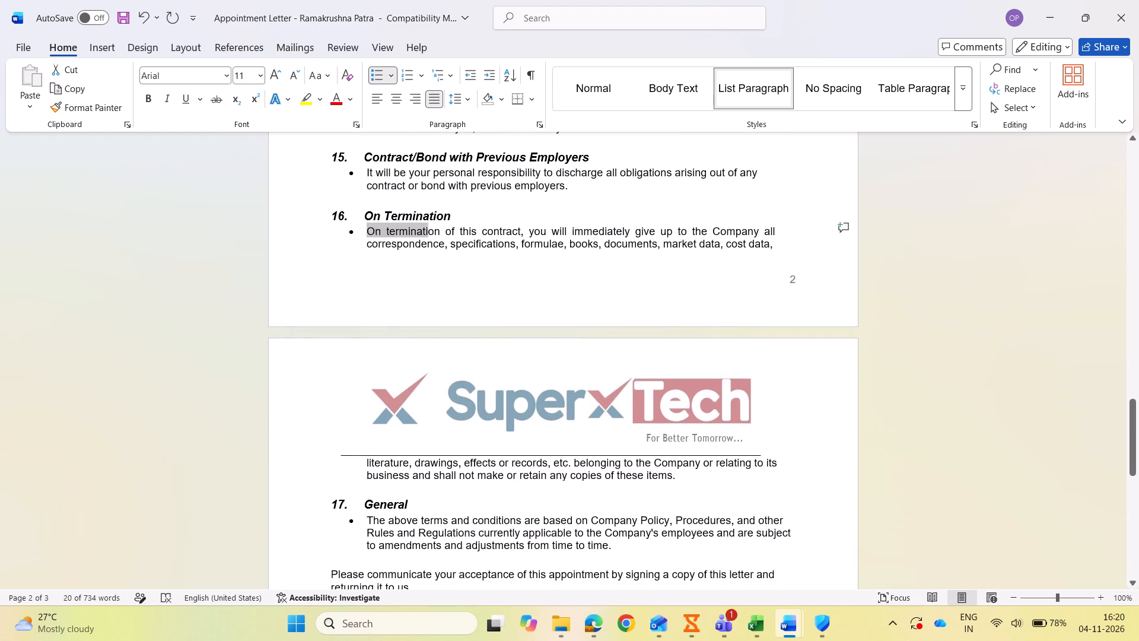
left_click_drag(480, 240, 806, 254)
left_click(800, 252)
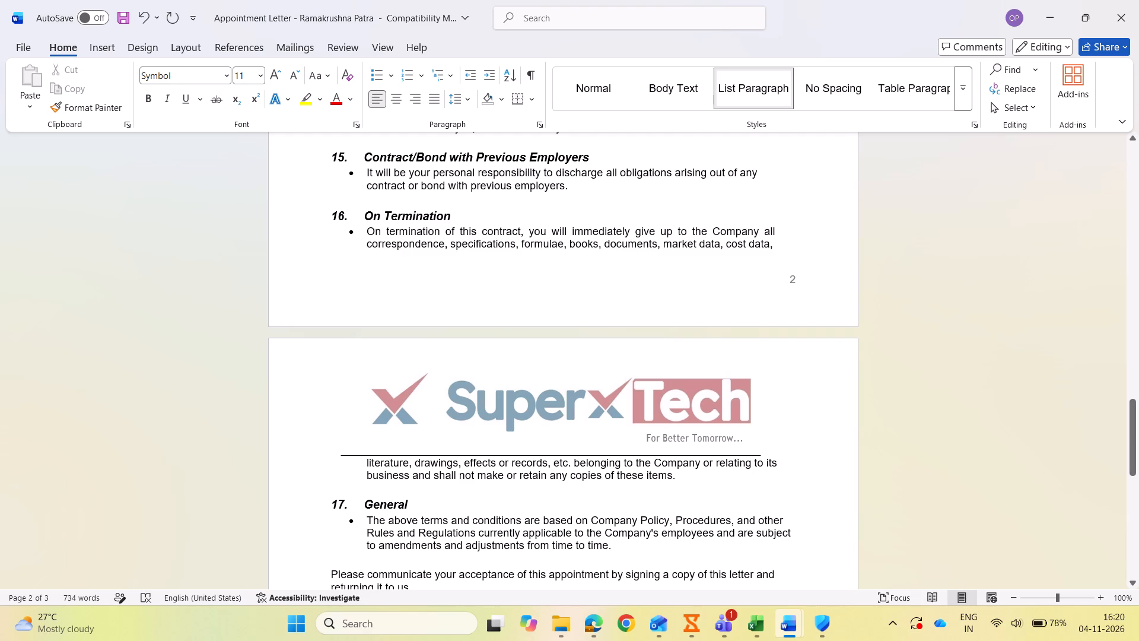
left_click_drag(365, 231, 772, 247)
Justify the bulleted text of the General clause on the third page.
scroll(486, 380, "down", 3)
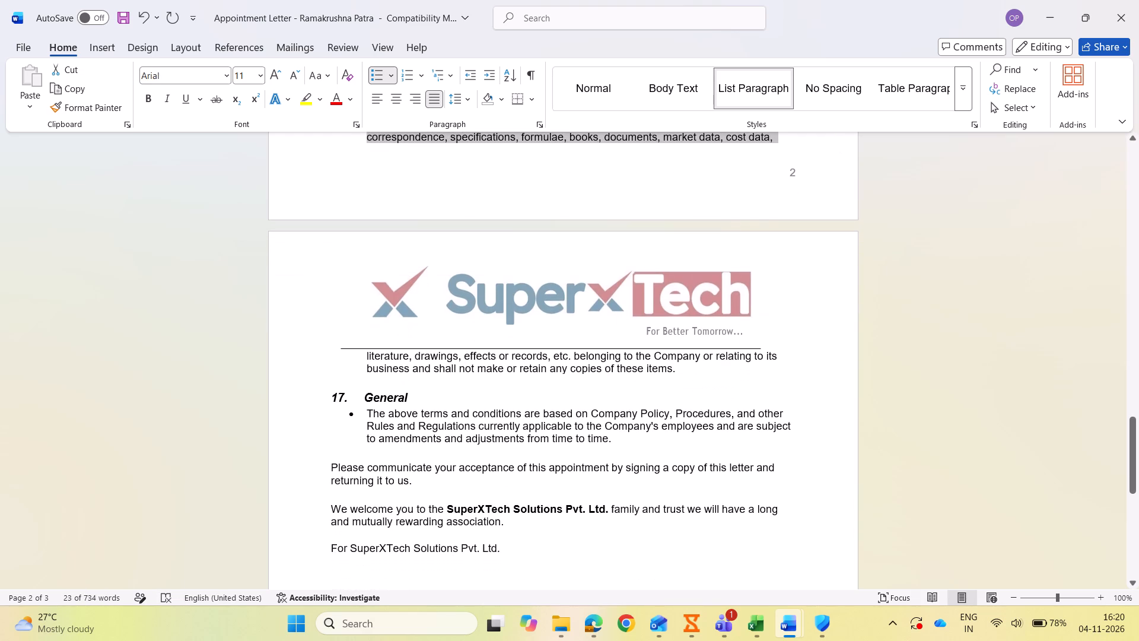
left_click_drag(365, 415, 633, 434)
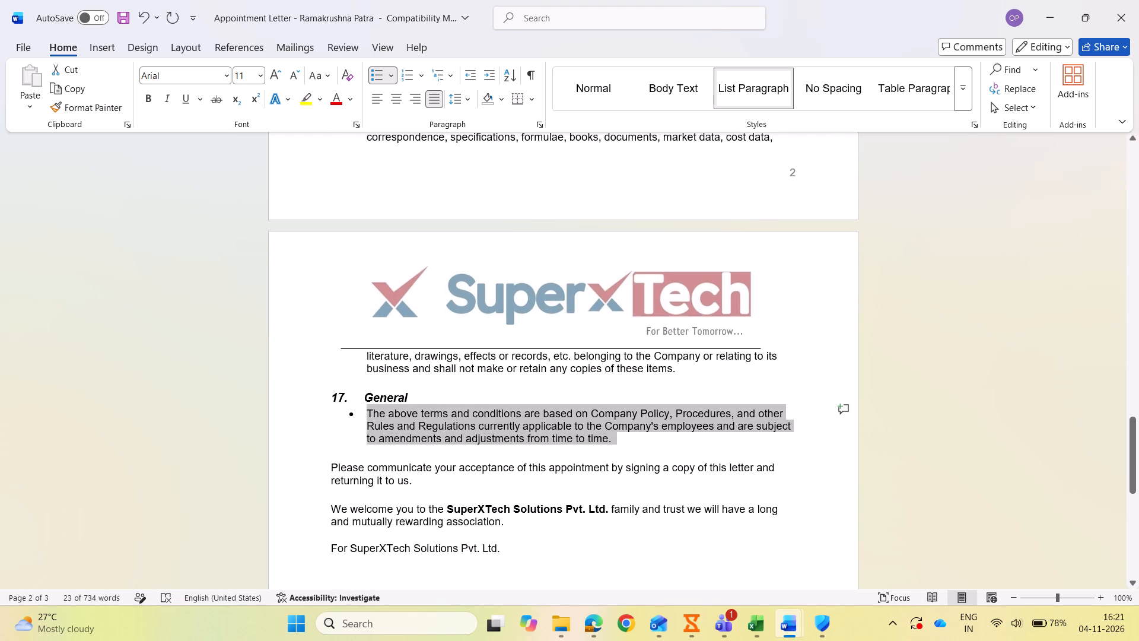
left_click_drag(633, 434, 631, 437)
left_click(430, 98)
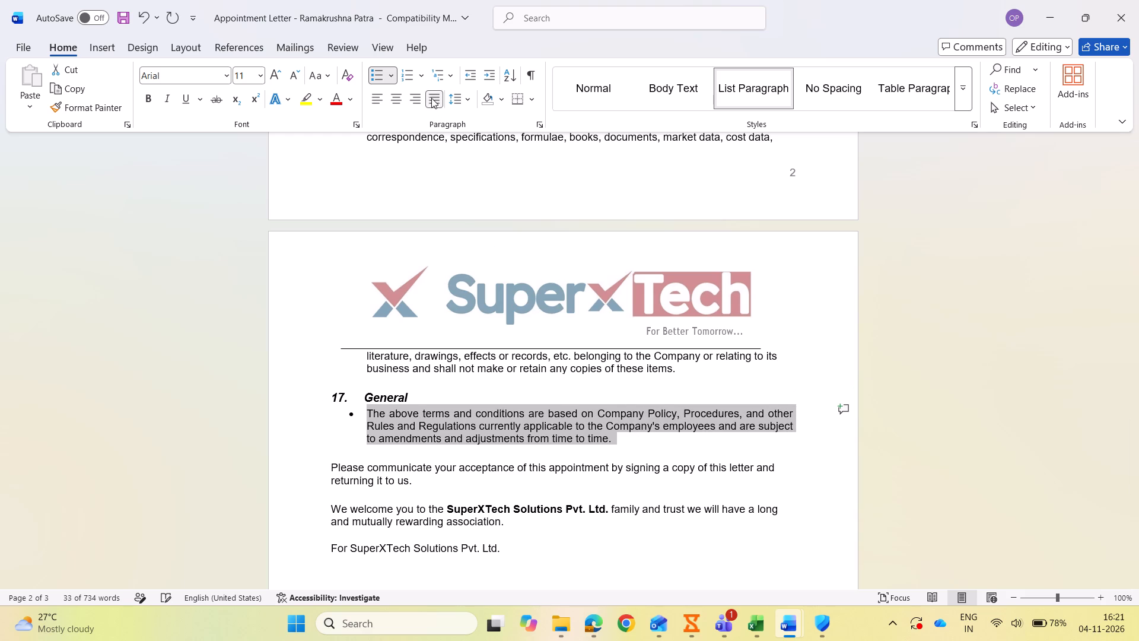
Justify the two closing paragraphs below the General clause, the acceptance request and the welcome message.
scroll(556, 360, "down", 2)
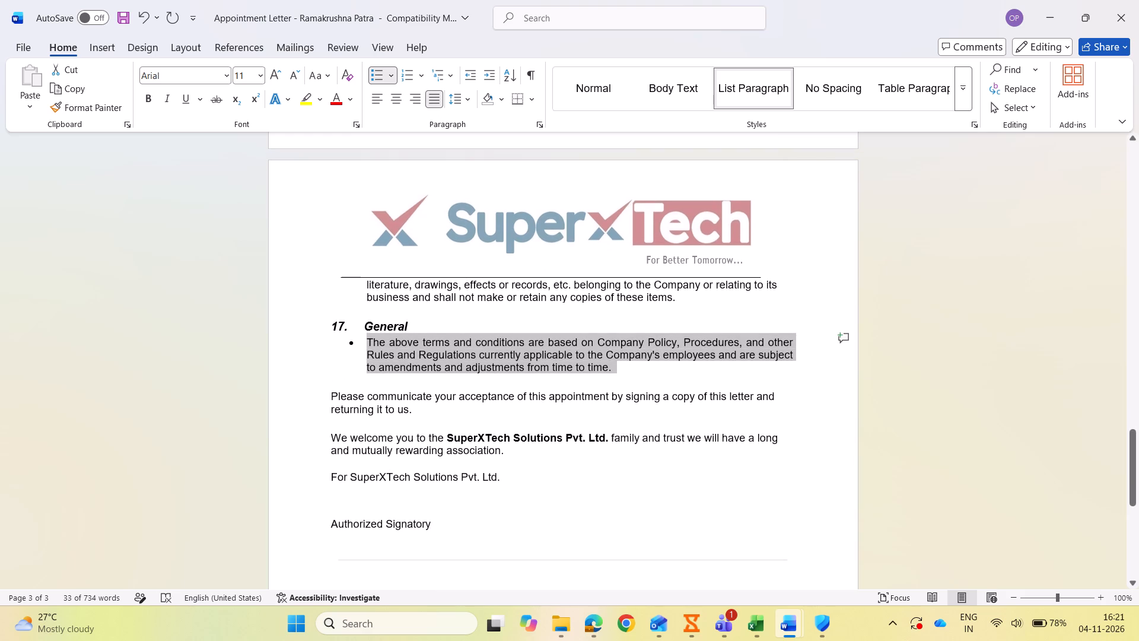
left_click_drag(329, 393, 444, 410)
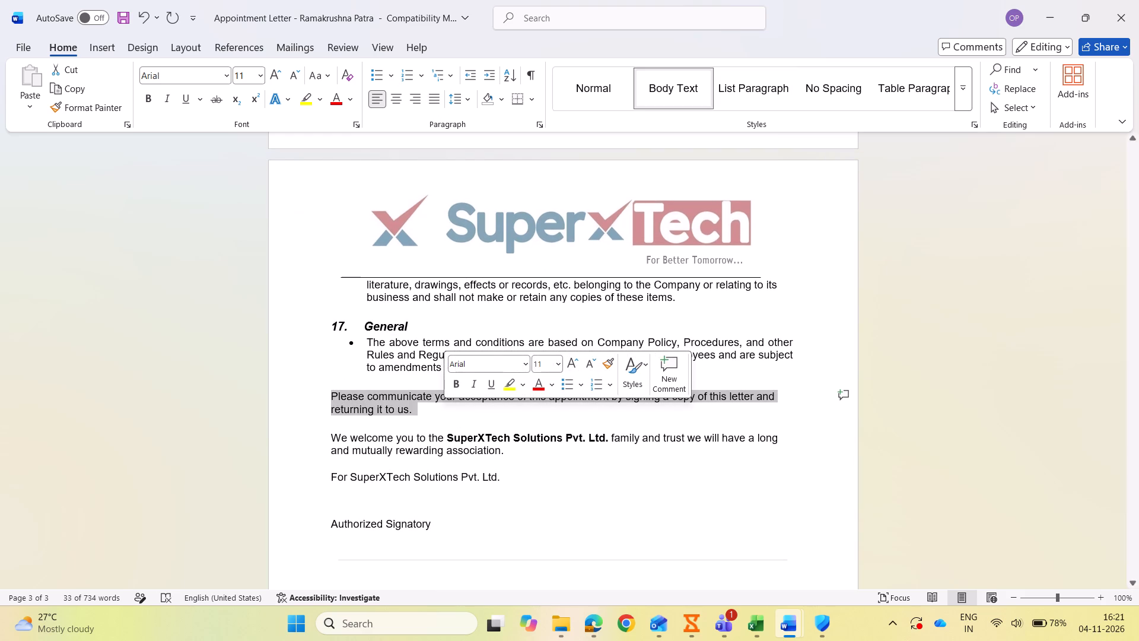
left_click(435, 99)
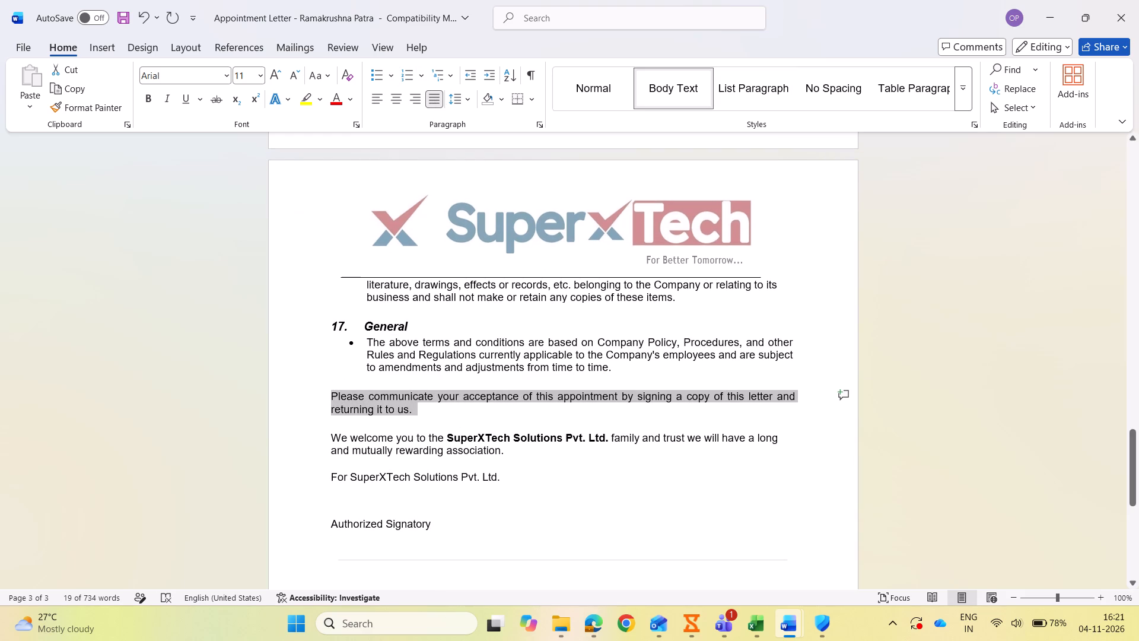
left_click_drag(329, 438, 443, 454)
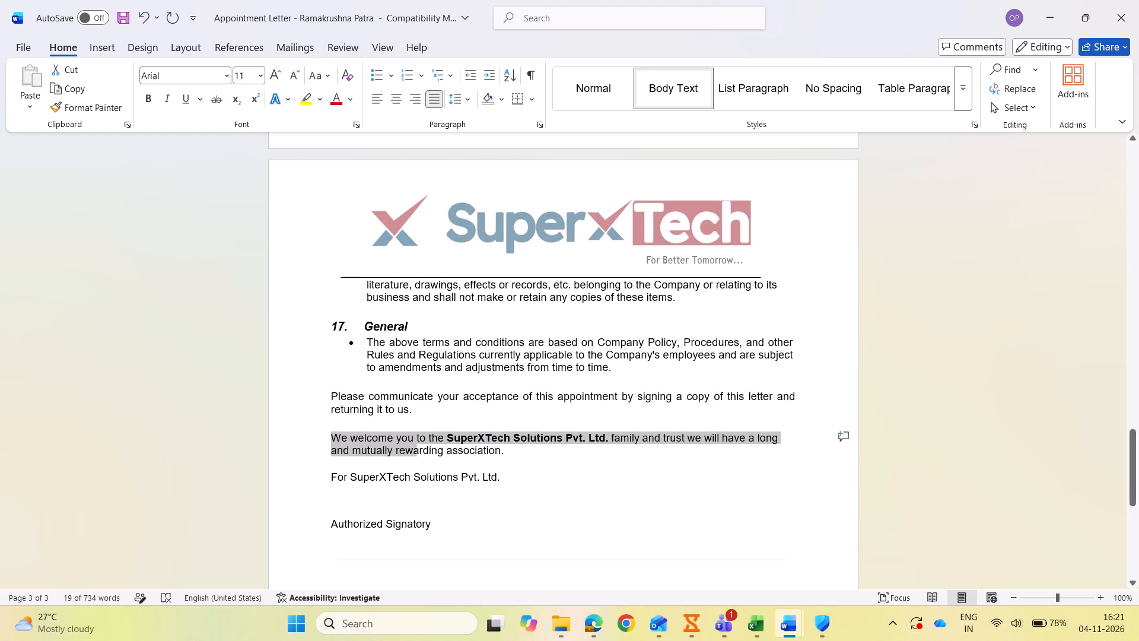
left_click_drag(443, 454, 530, 466)
left_click(435, 97)
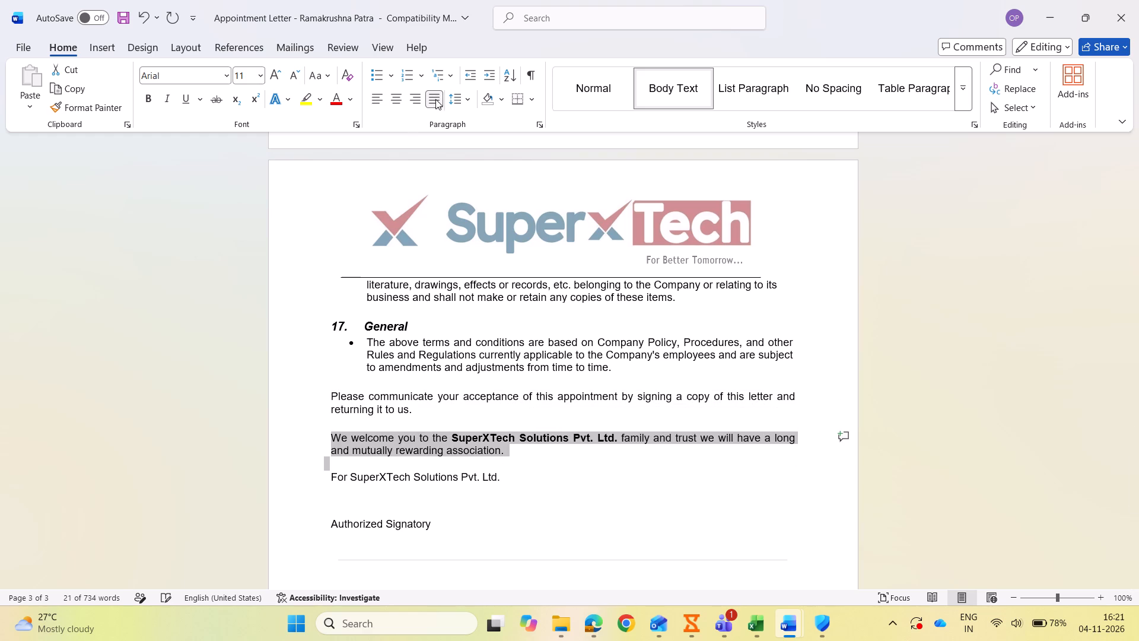
Justify the part of the On Termination clause text that continues at the top of the third page.
scroll(334, 474, "down", 4)
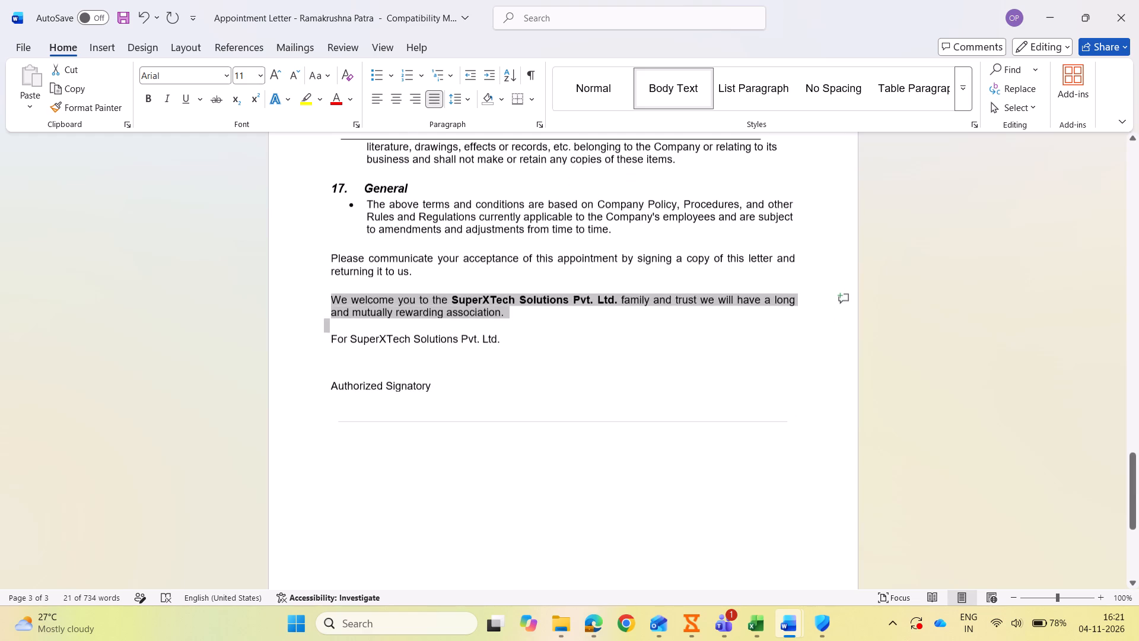
scroll(346, 462, "up", 10)
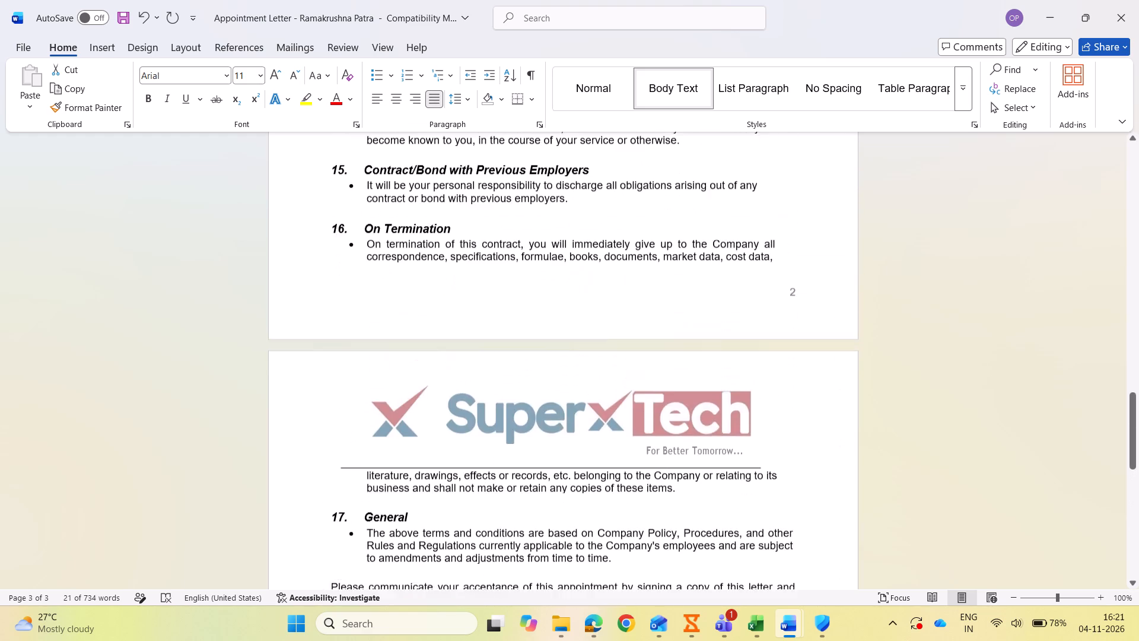
scroll(352, 459, "down", 2)
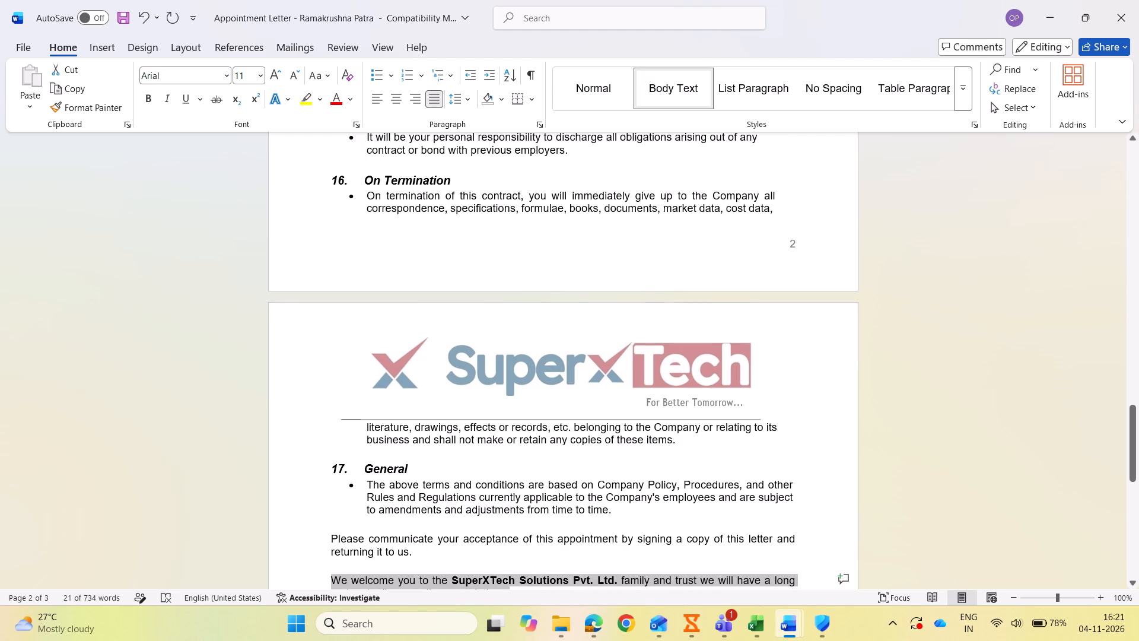
left_click_drag(365, 429, 692, 437)
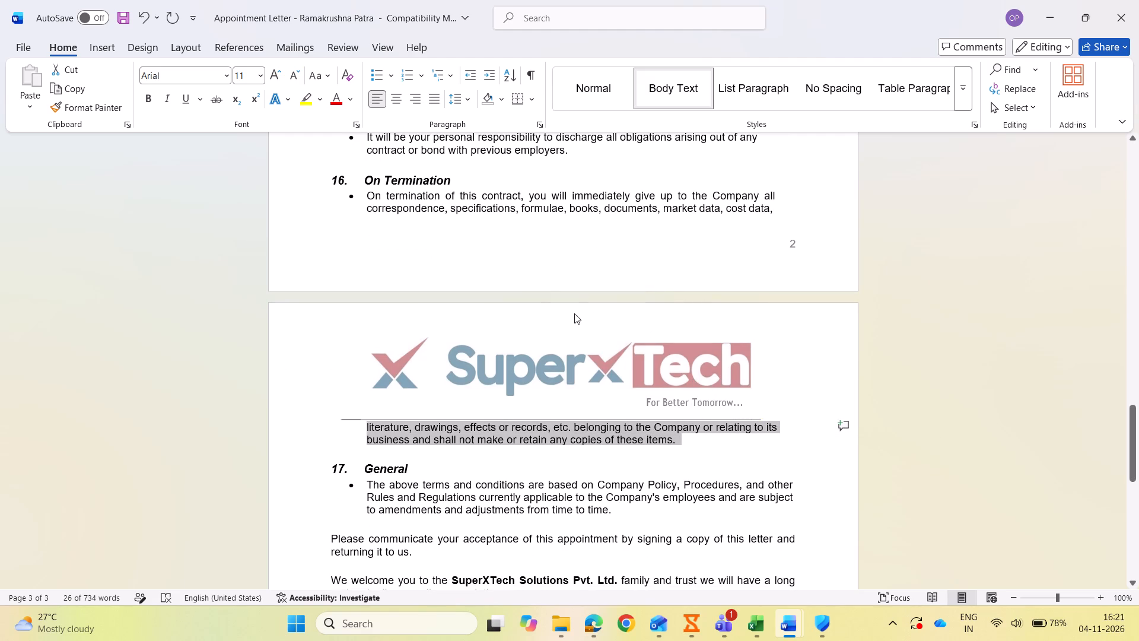
left_click(433, 97)
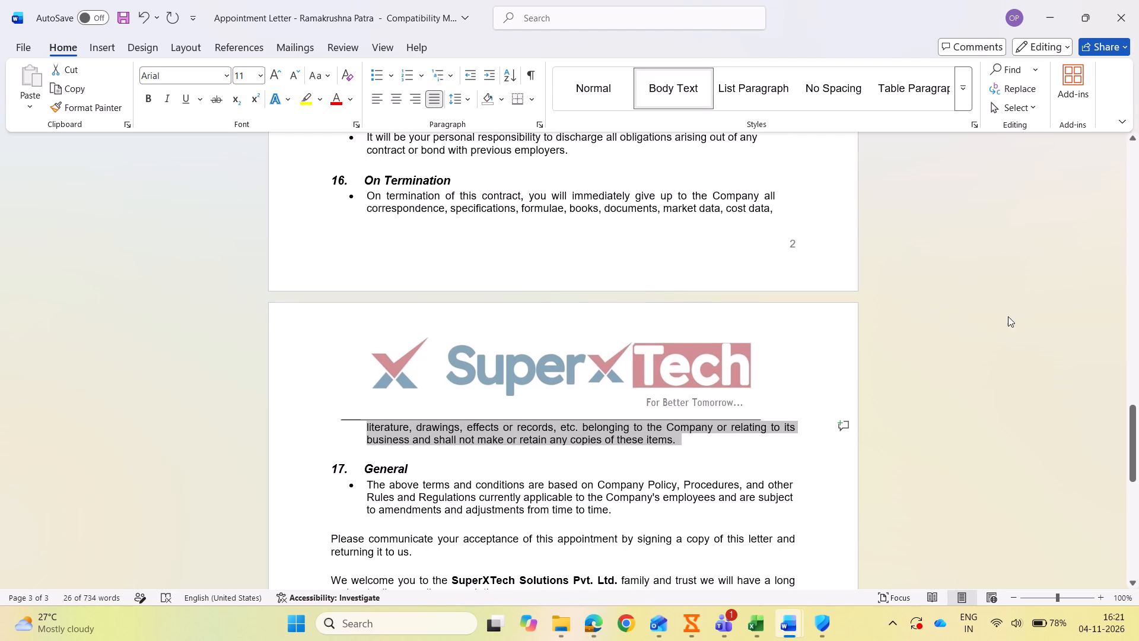
Review the letter from the On Termination clause back to the first page, checking the employee details and the alignment of all clauses.
scroll(821, 347, "up", 6)
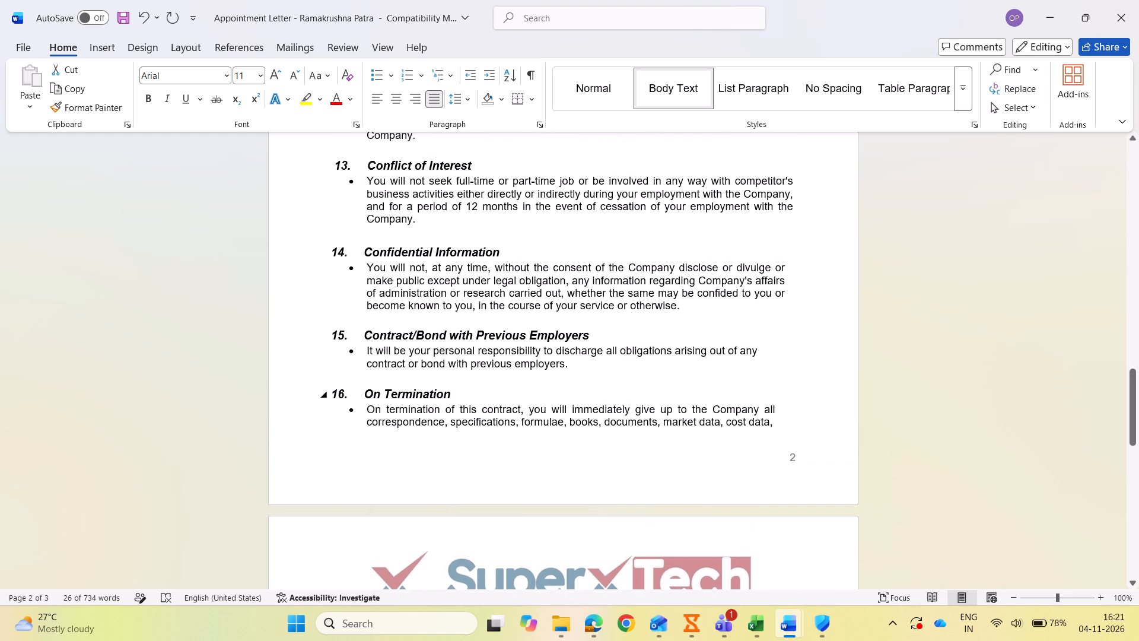
left_click_drag(362, 405, 806, 454)
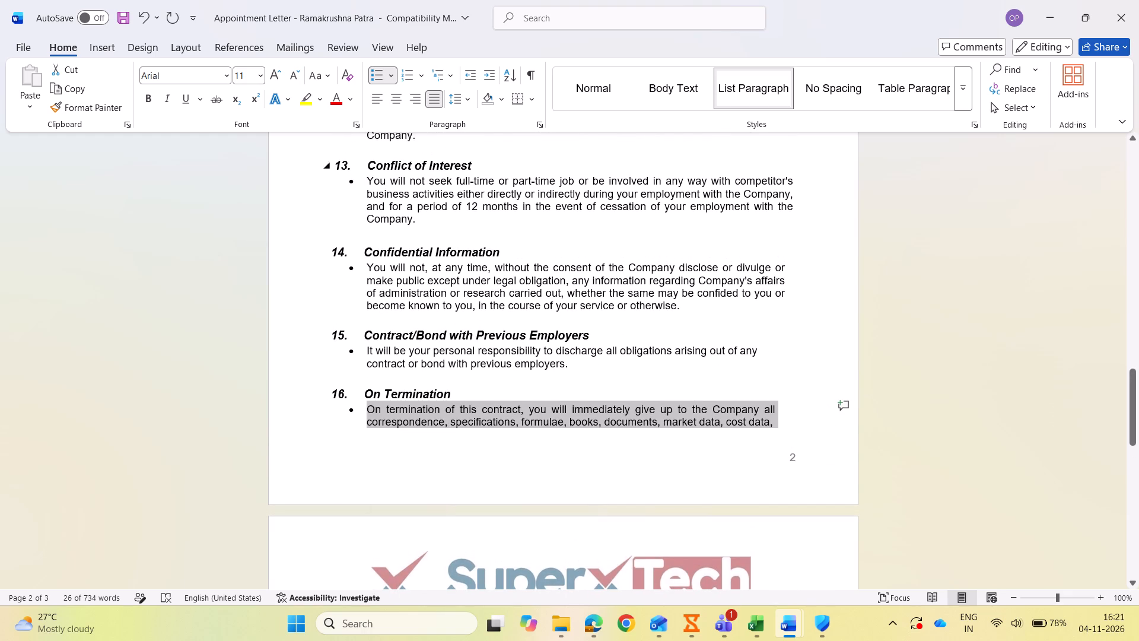
scroll(681, 417, "up", 16)
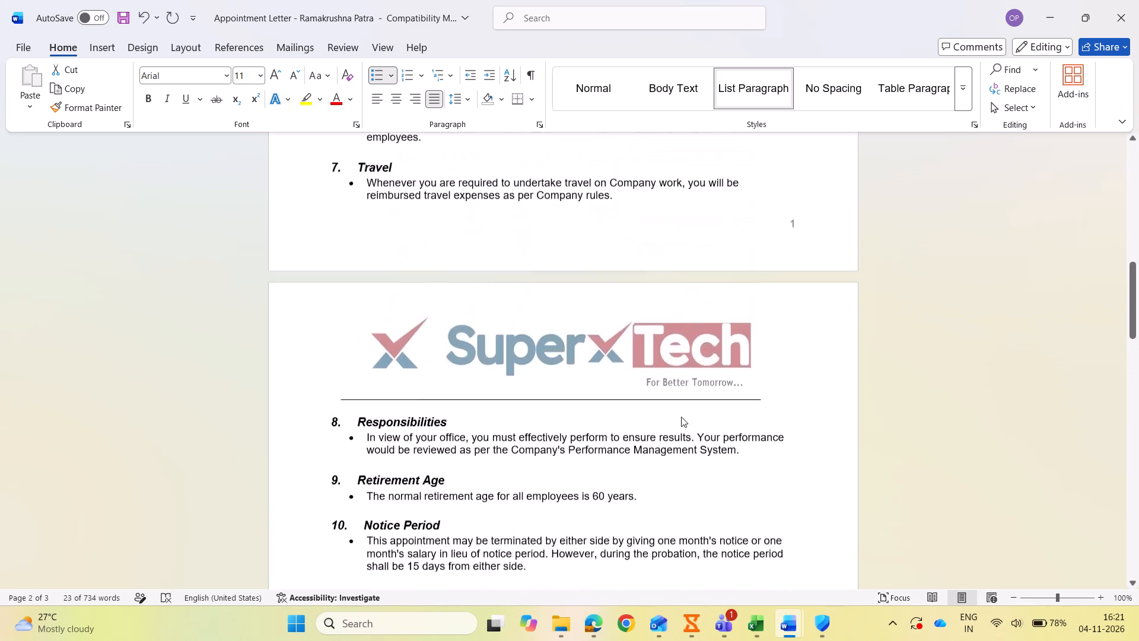
scroll(681, 417, "up", 16)
scroll(677, 412, "up", 6)
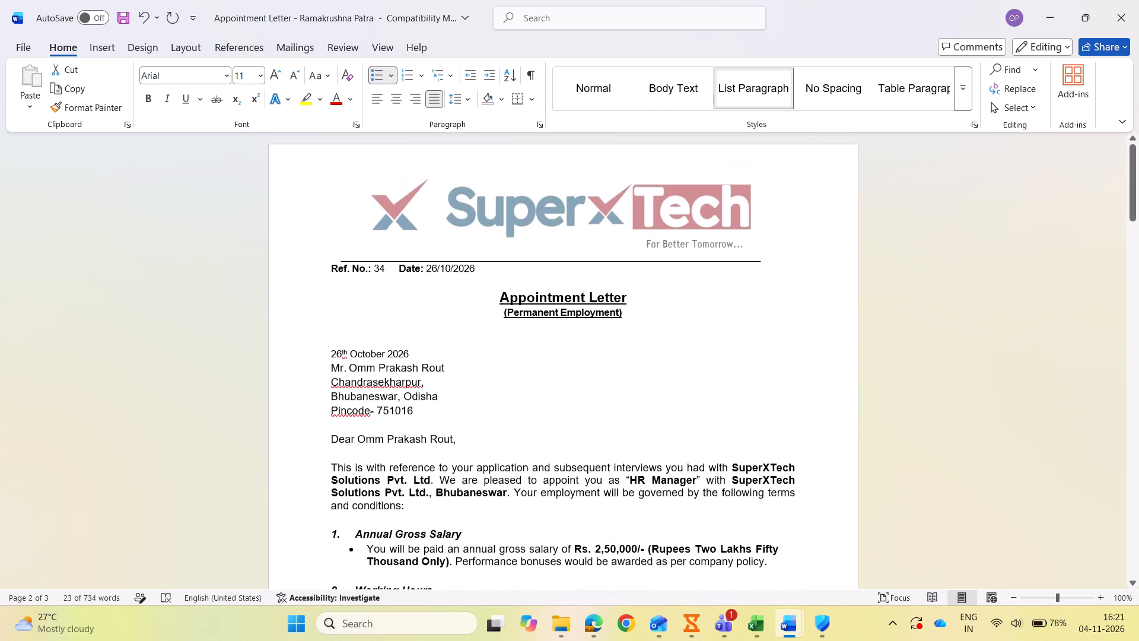
scroll(677, 412, "up", 2)
scroll(633, 402, "down", 11)
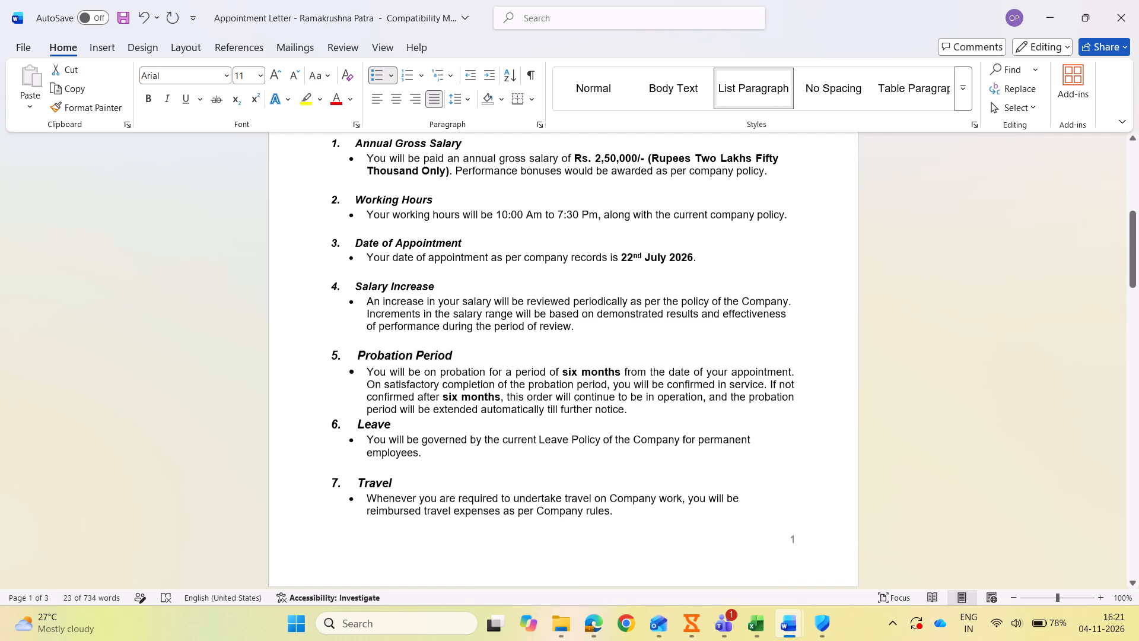
scroll(634, 393, "down", 9)
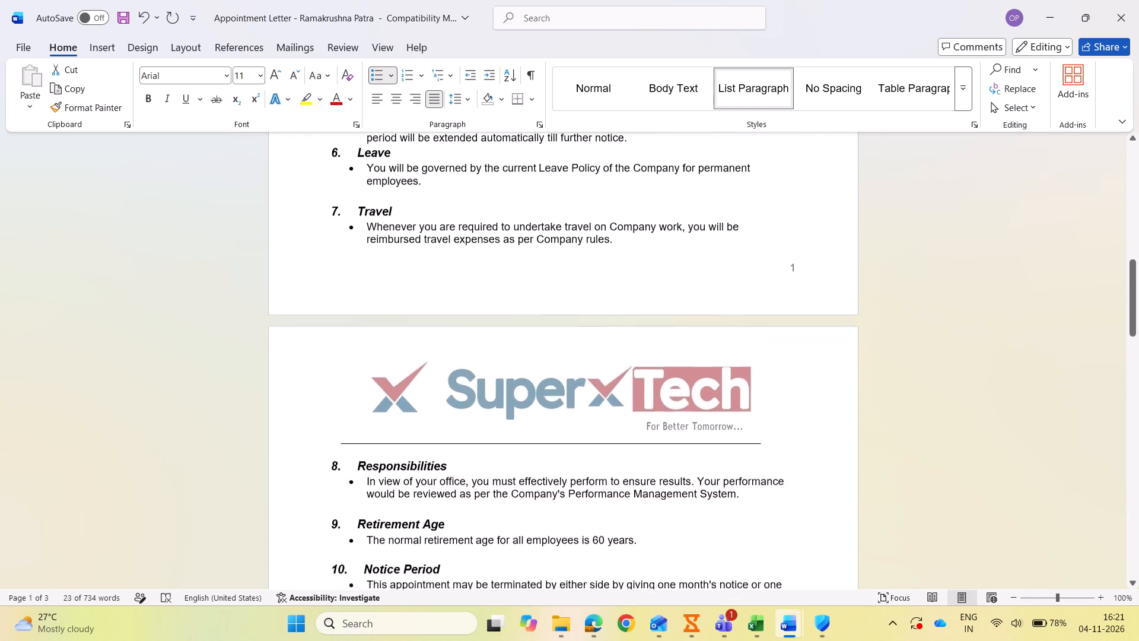
scroll(628, 393, "down", 2)
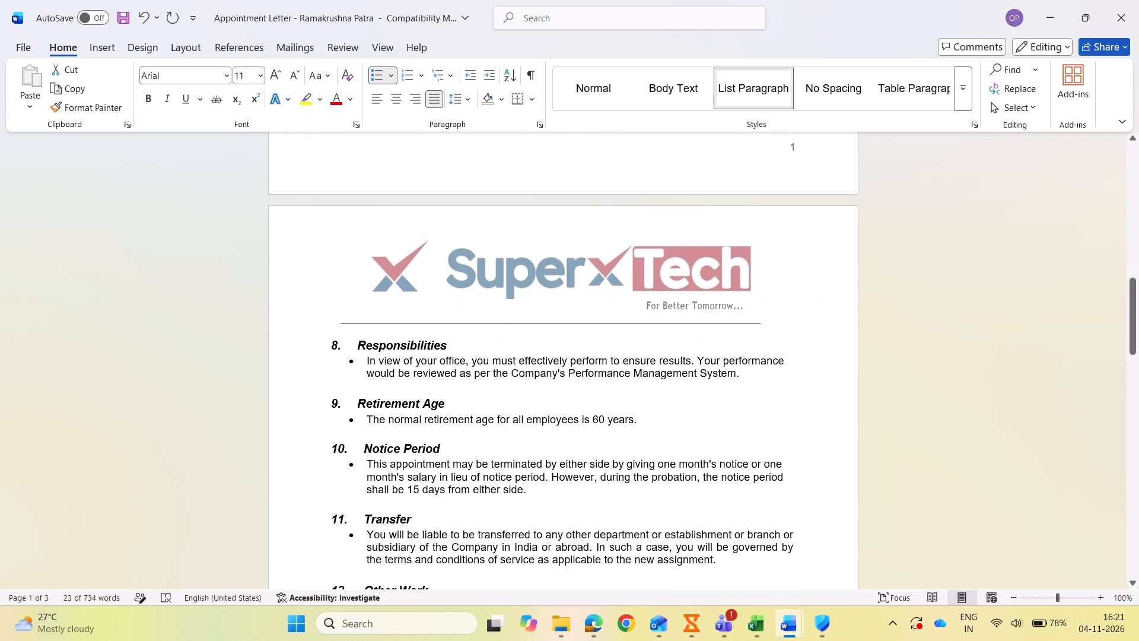
scroll(628, 393, "down", 1)
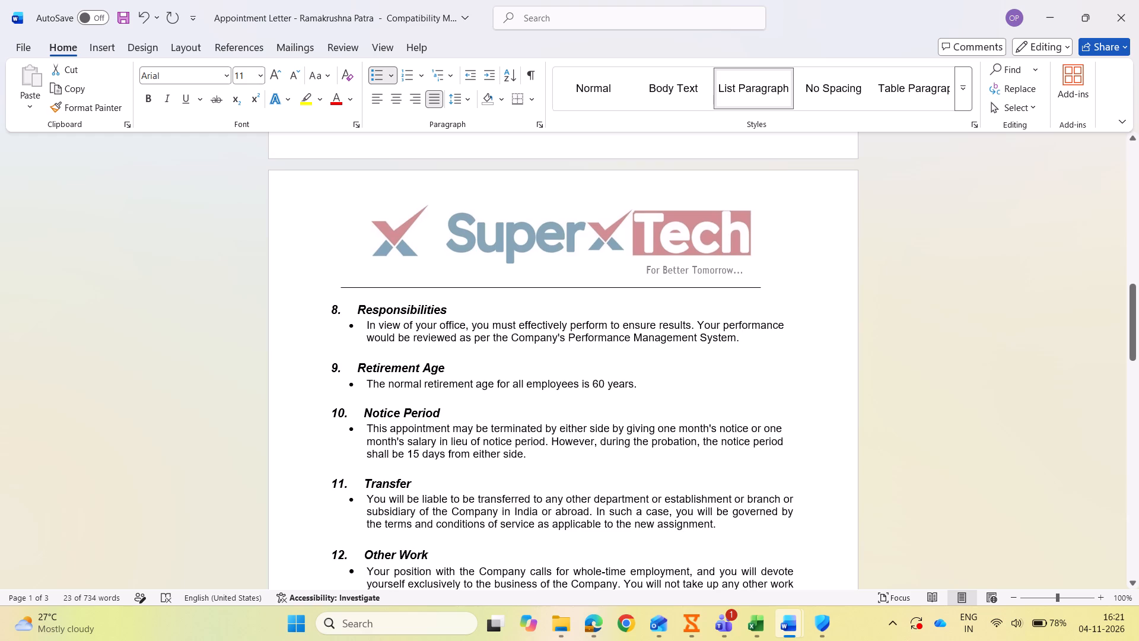
scroll(628, 393, "down", 4)
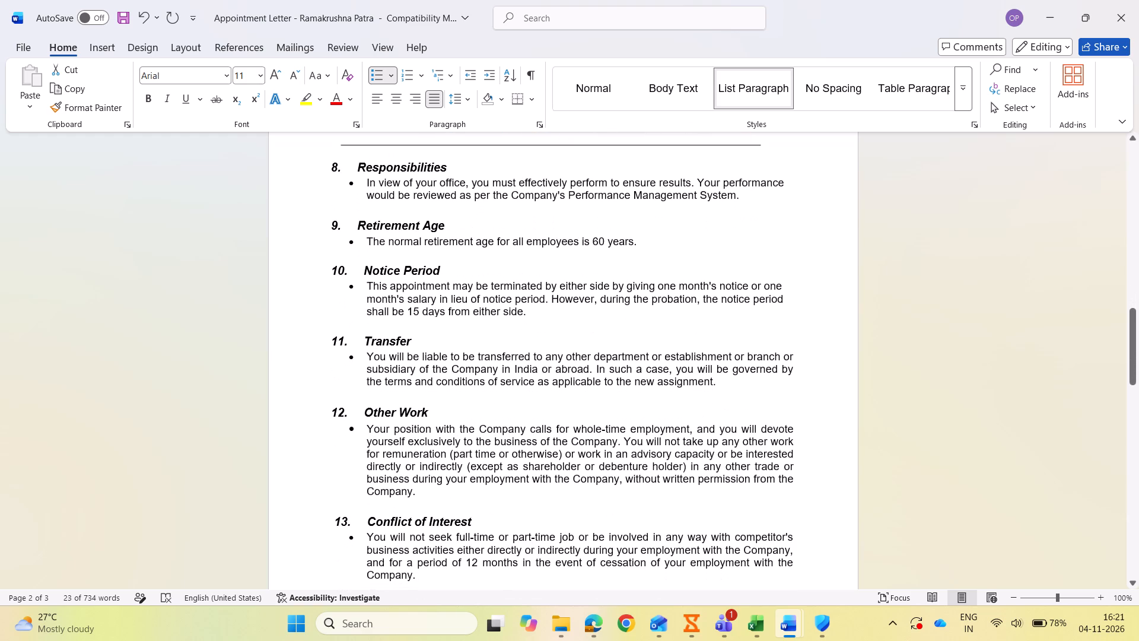
scroll(628, 393, "down", 10)
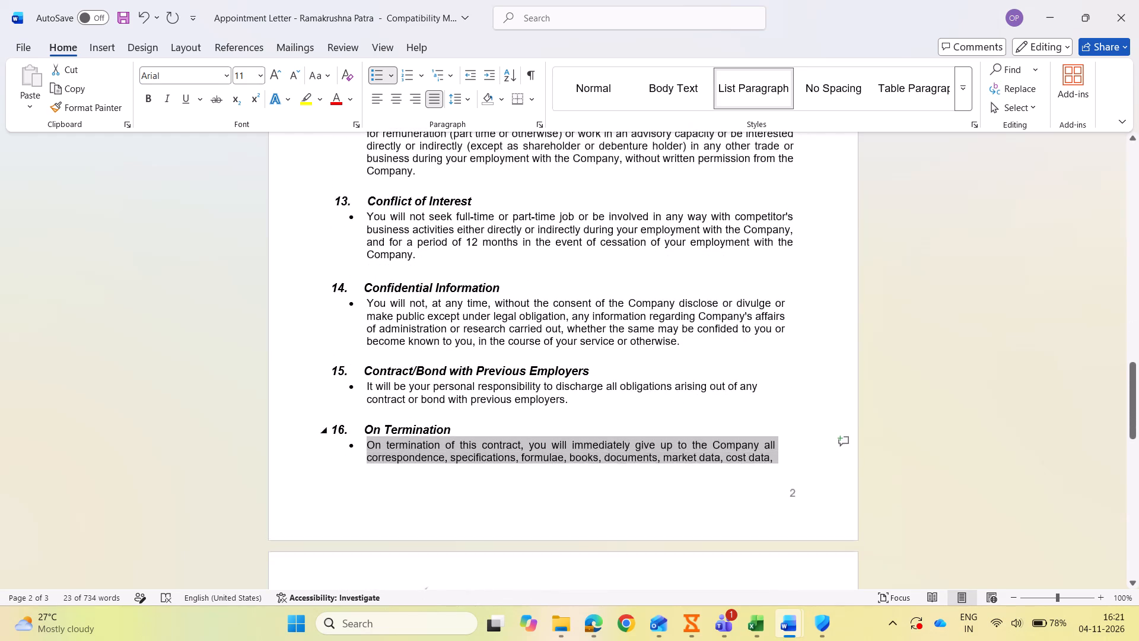
scroll(628, 393, "down", 1)
left_click(998, 236)
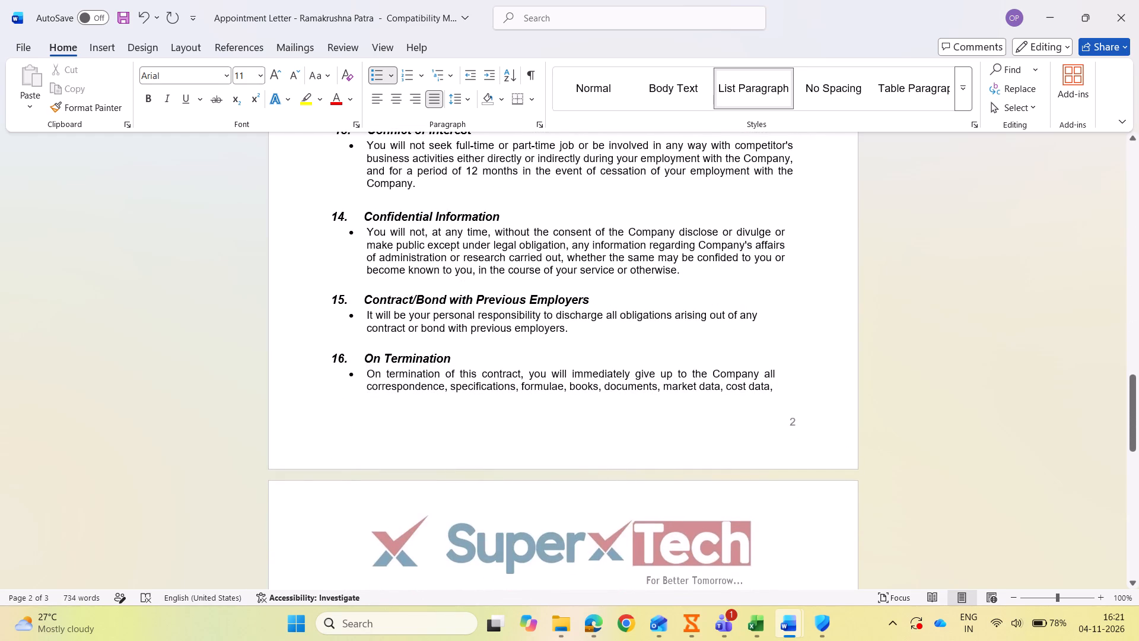
scroll(491, 328, "up", 18)
scroll(491, 328, "up", 5)
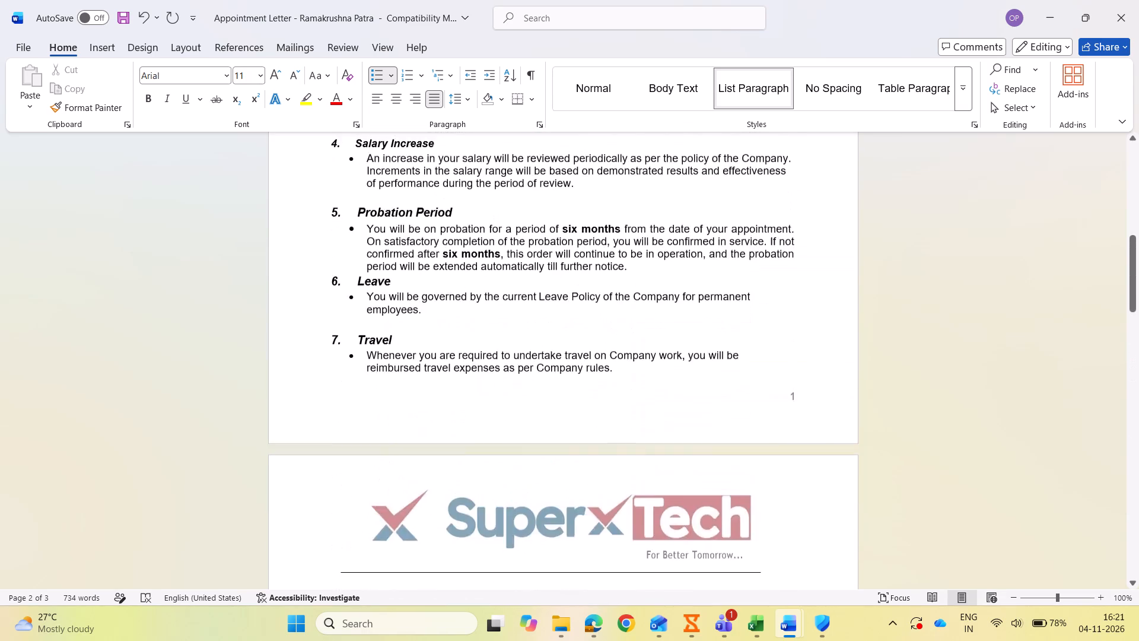
scroll(491, 328, "up", 14)
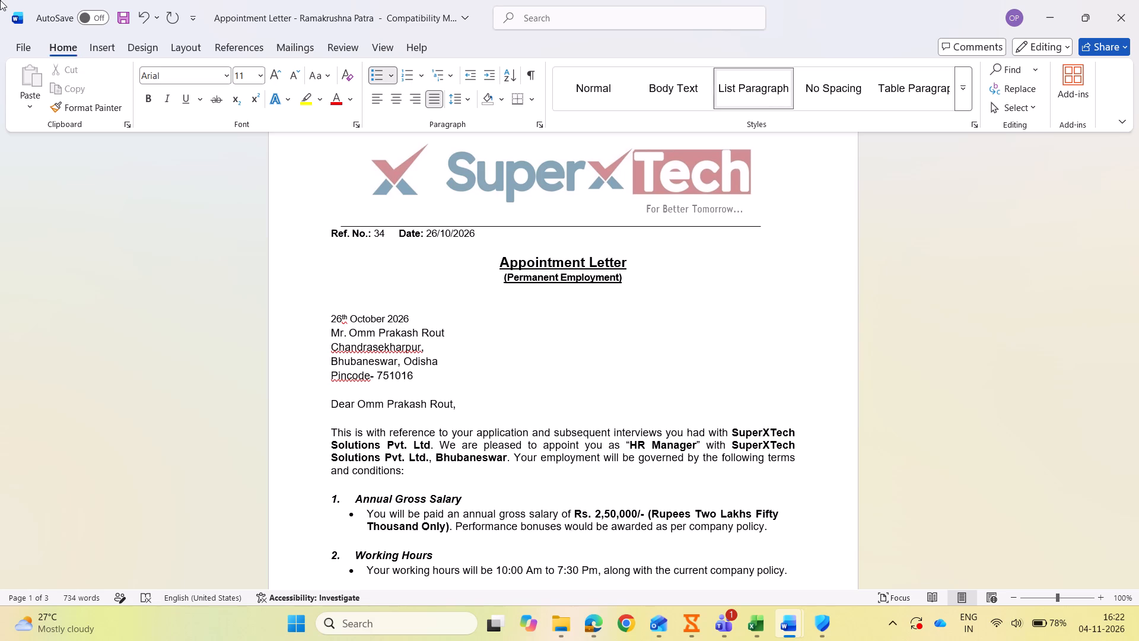
Save the letter as a PDF in the Downloads folder, named "Appointment Letter - " followed by the new employee's full name.
left_click(28, 42)
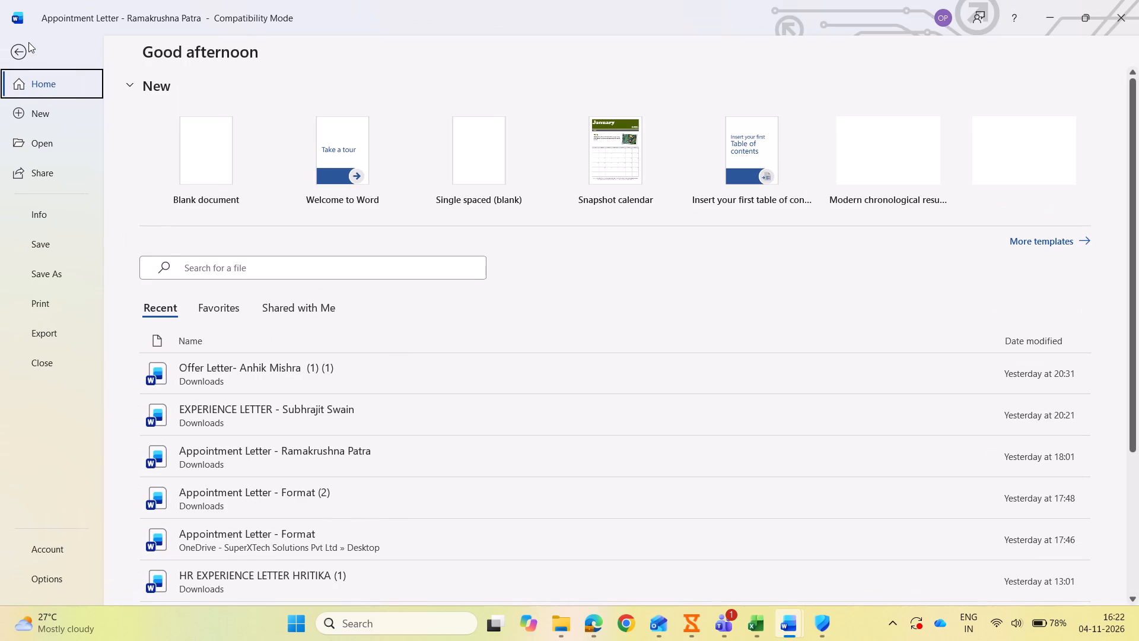
left_click(55, 272)
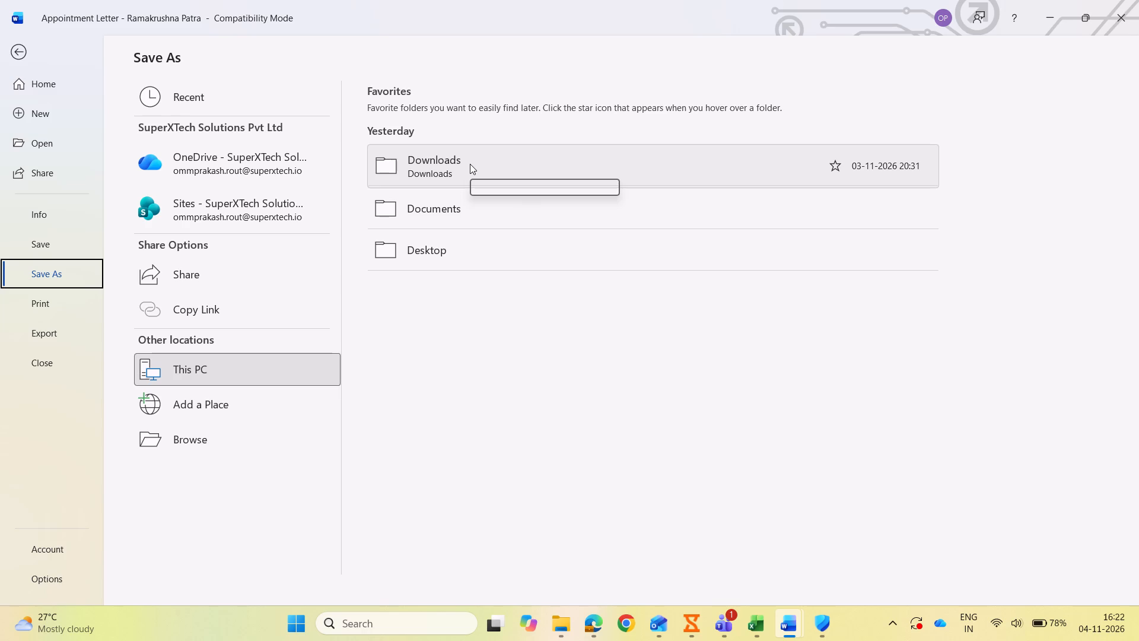
left_click(499, 177)
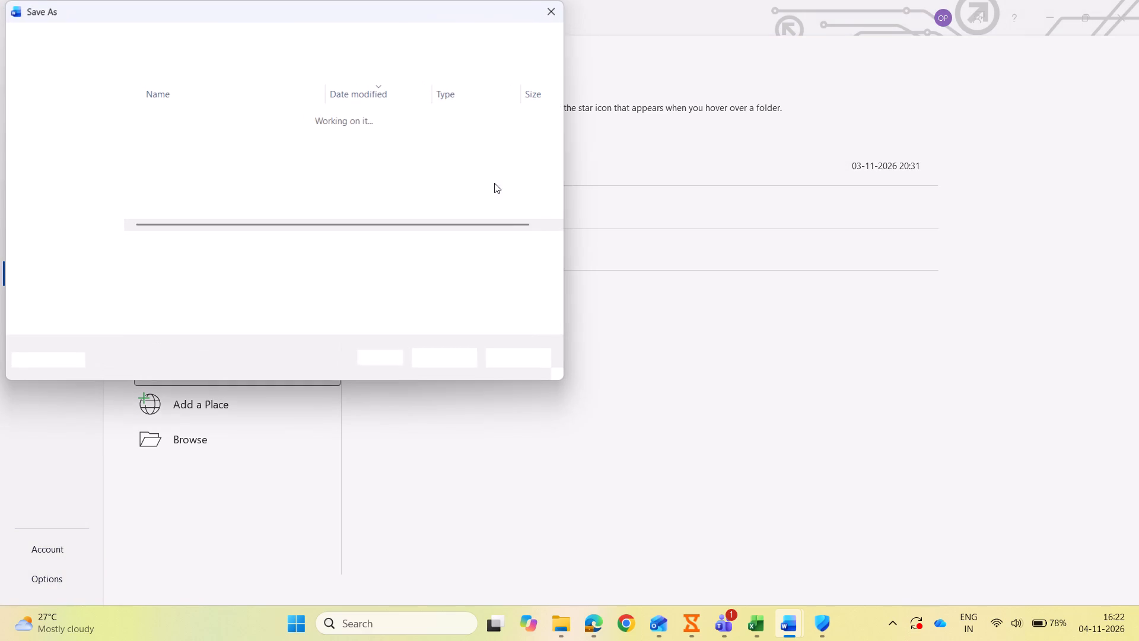
left_click(290, 244)
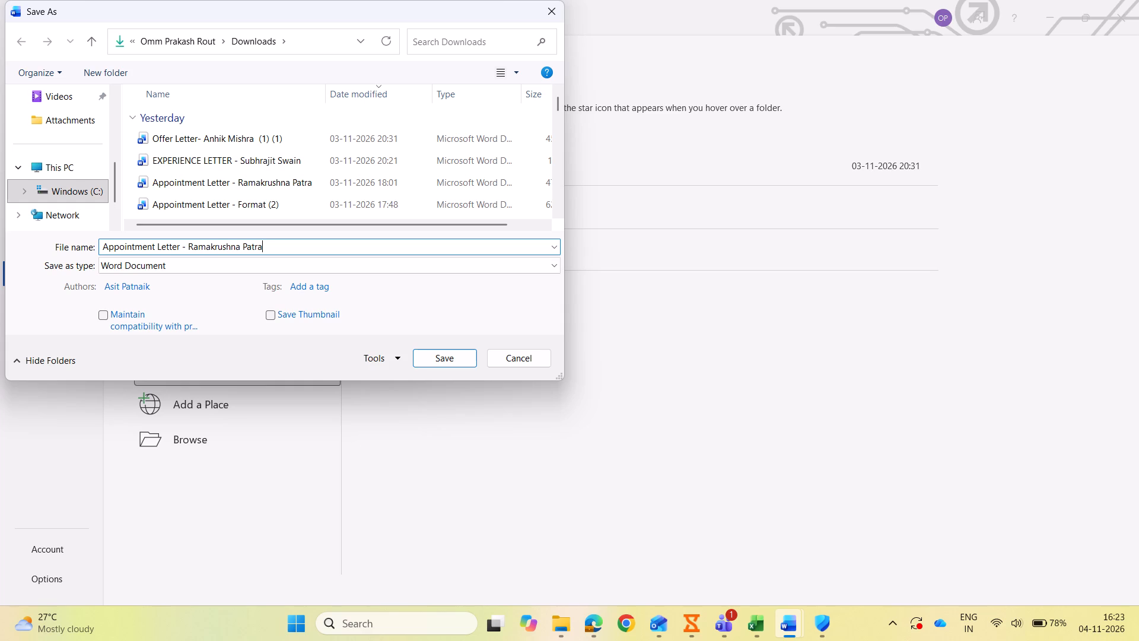
key("BackSpace")
key("BackSpace")
key("BackSpace")
key("BackSpace")
key("BackSpace")
key("BackSpace")
key("BackSpace")
key("BackSpace")
key("BackSpace")
key("BackSpace")
key("BackSpace")
key("BackSpace")
key("BackSpace")
key("BackSpace")
key("BackSpace")
key("BackSpace")
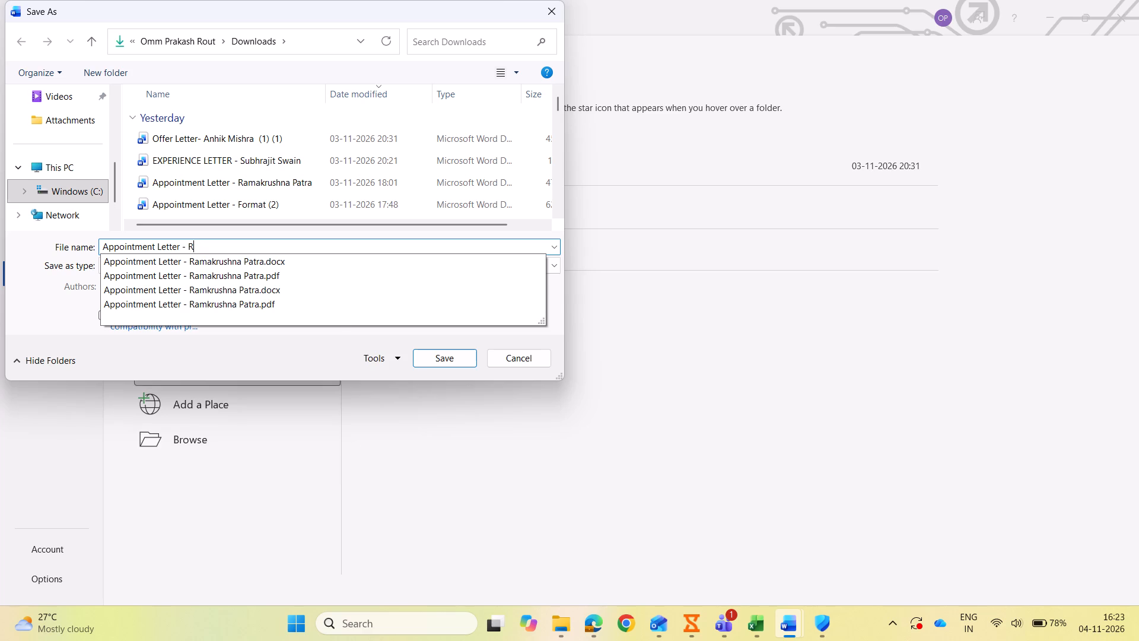
key("BackSpace")
type("mm")
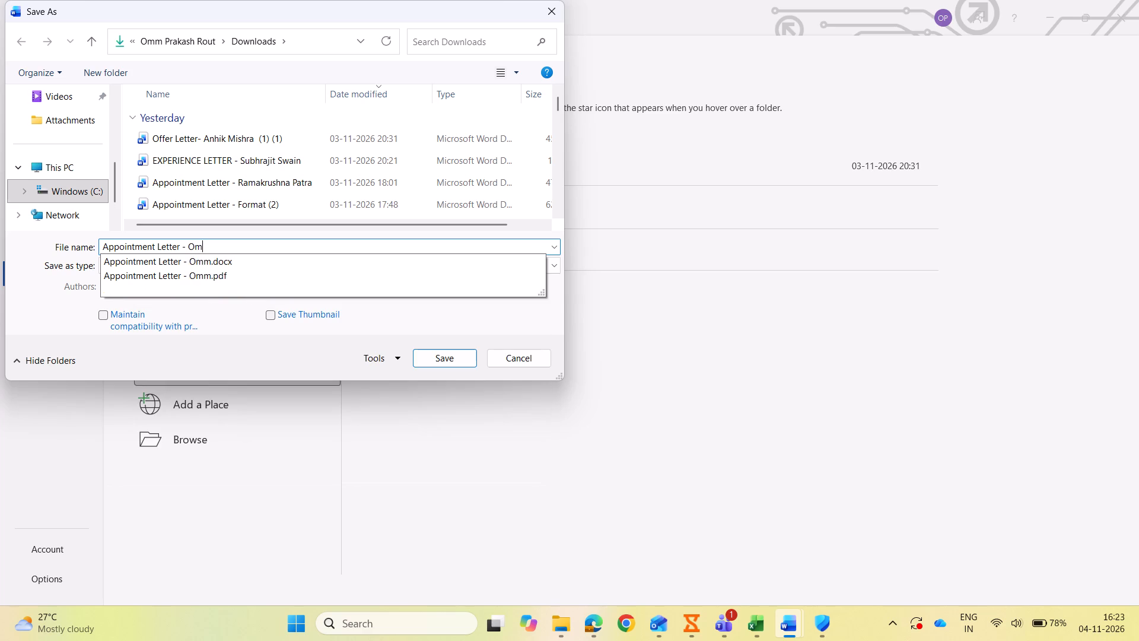
key("space")
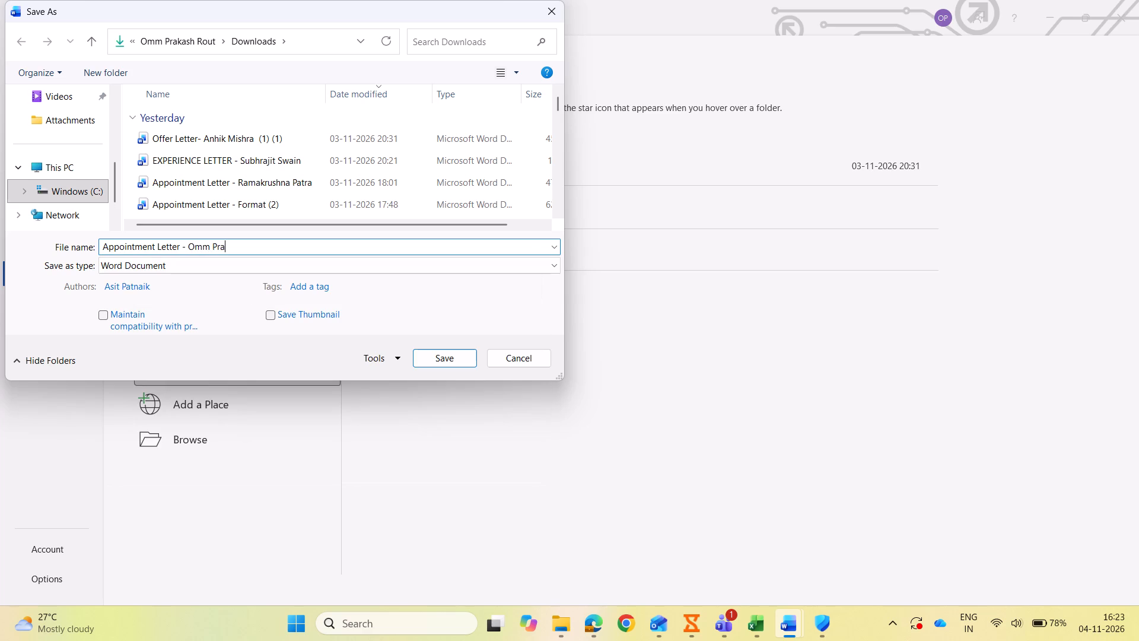
type("out")
left_click(553, 266)
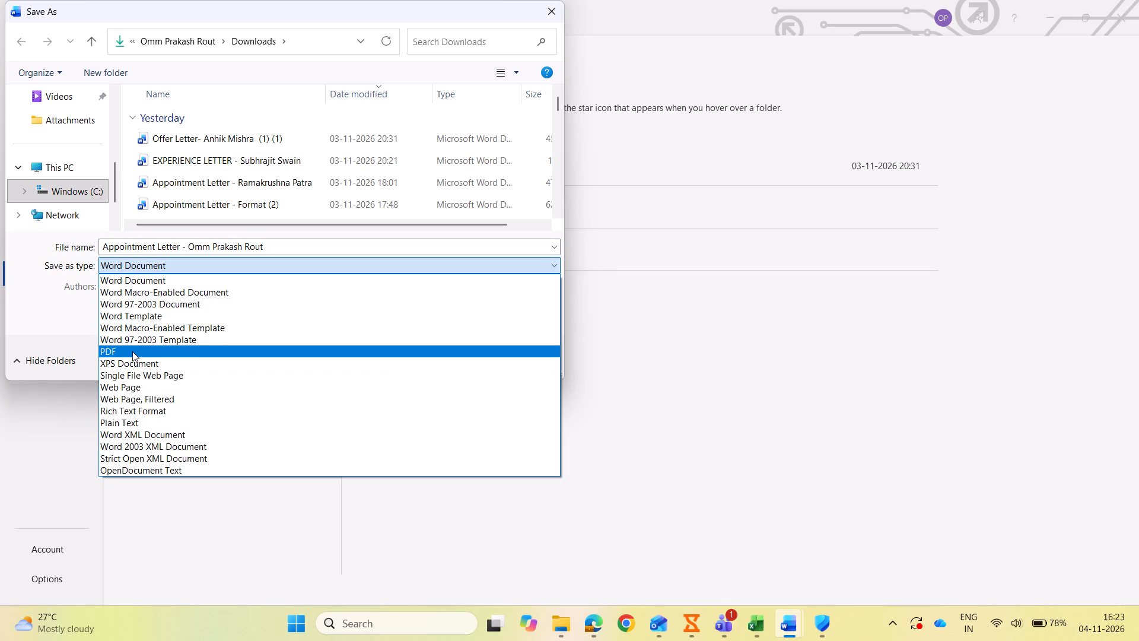
left_click(132, 351)
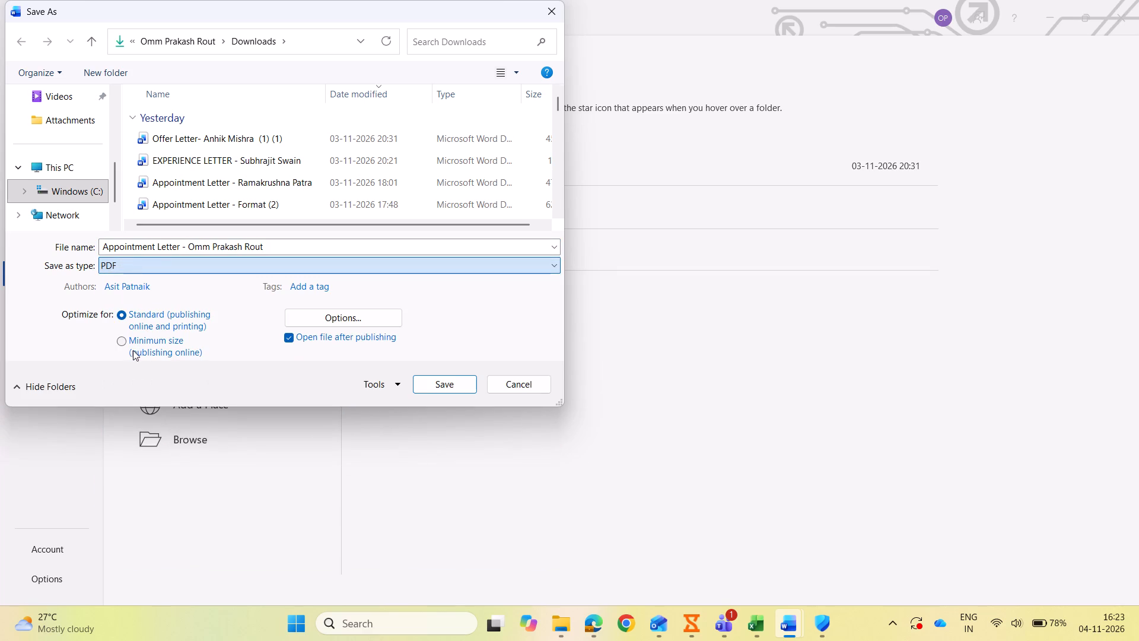
left_click(451, 379)
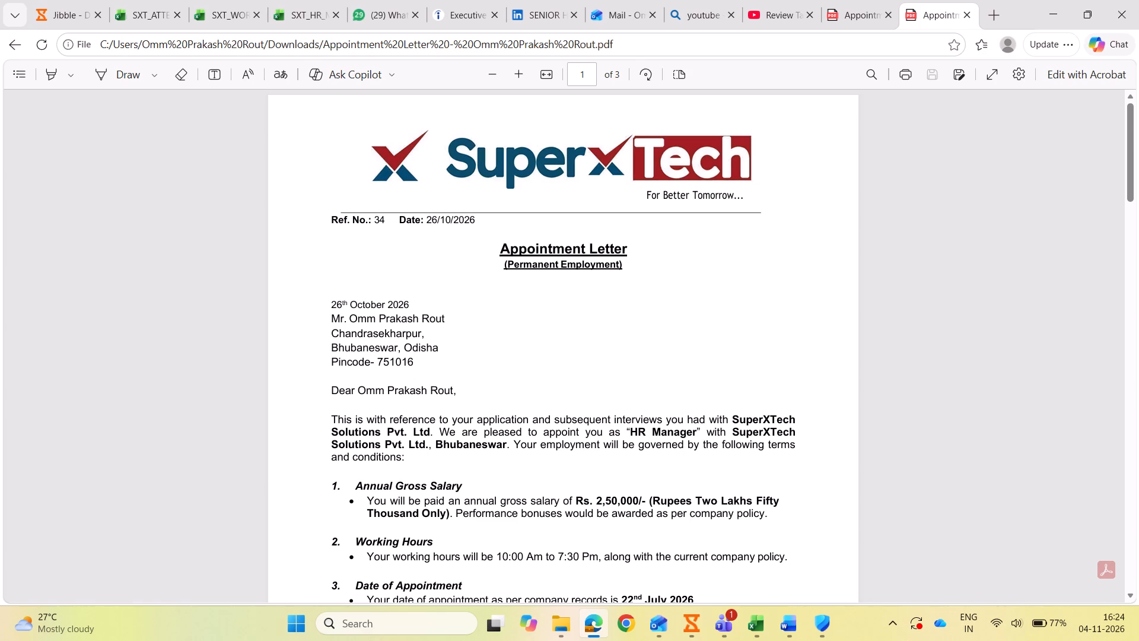
Examine the exported PDF in Microsoft Edge, checking the employee details and clauses on its first page.
scroll(469, 387, "down", 1)
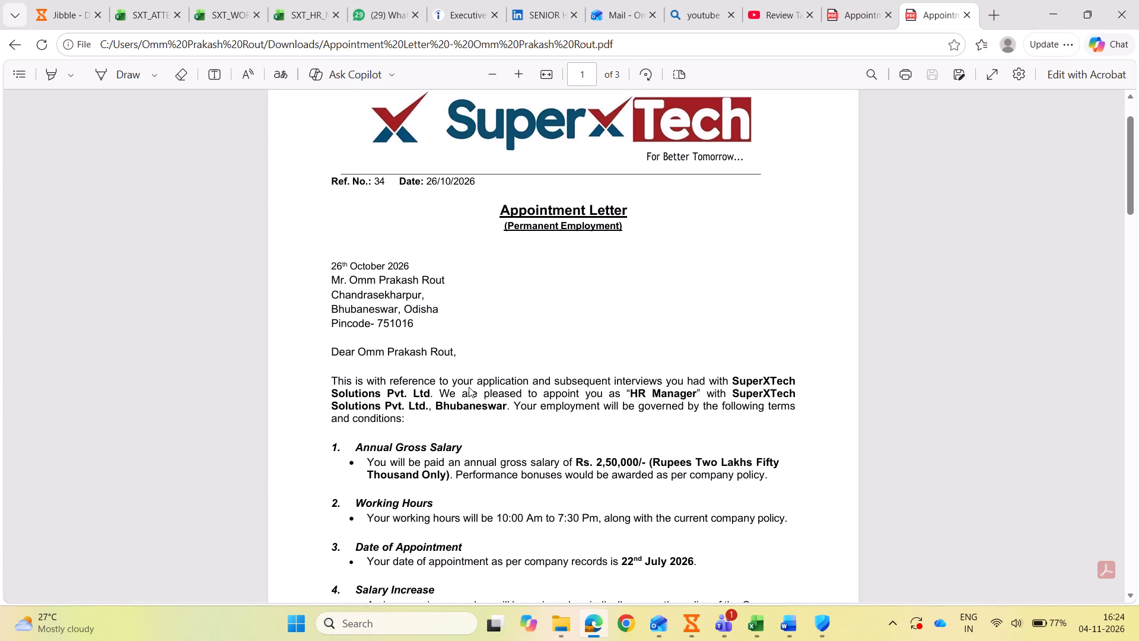
scroll(469, 387, "up", 2)
scroll(469, 387, "down", 2)
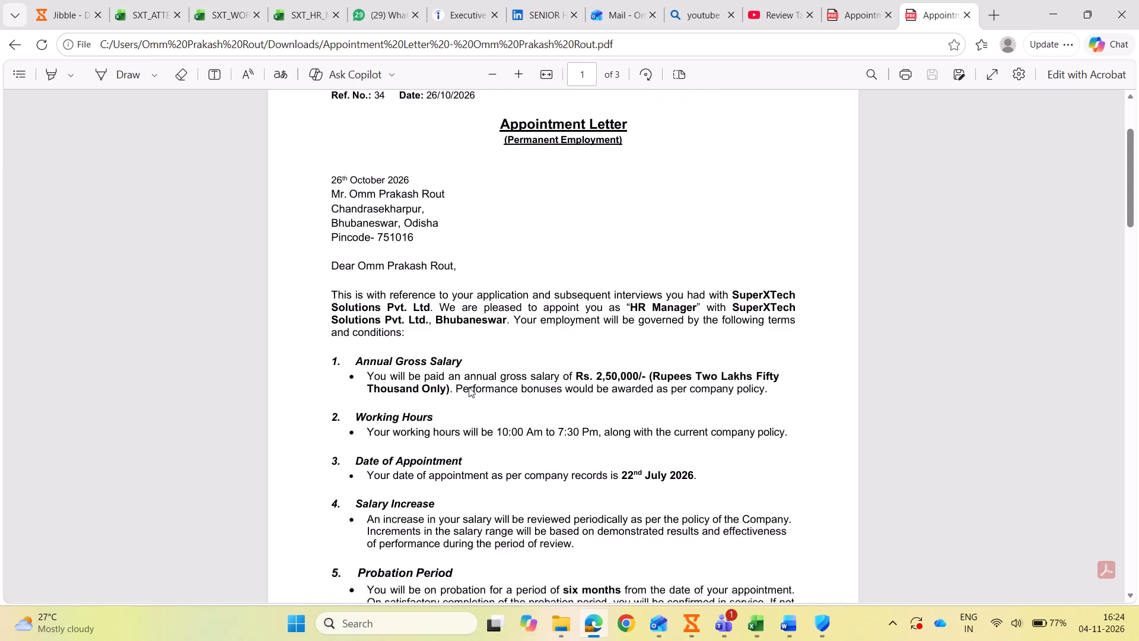
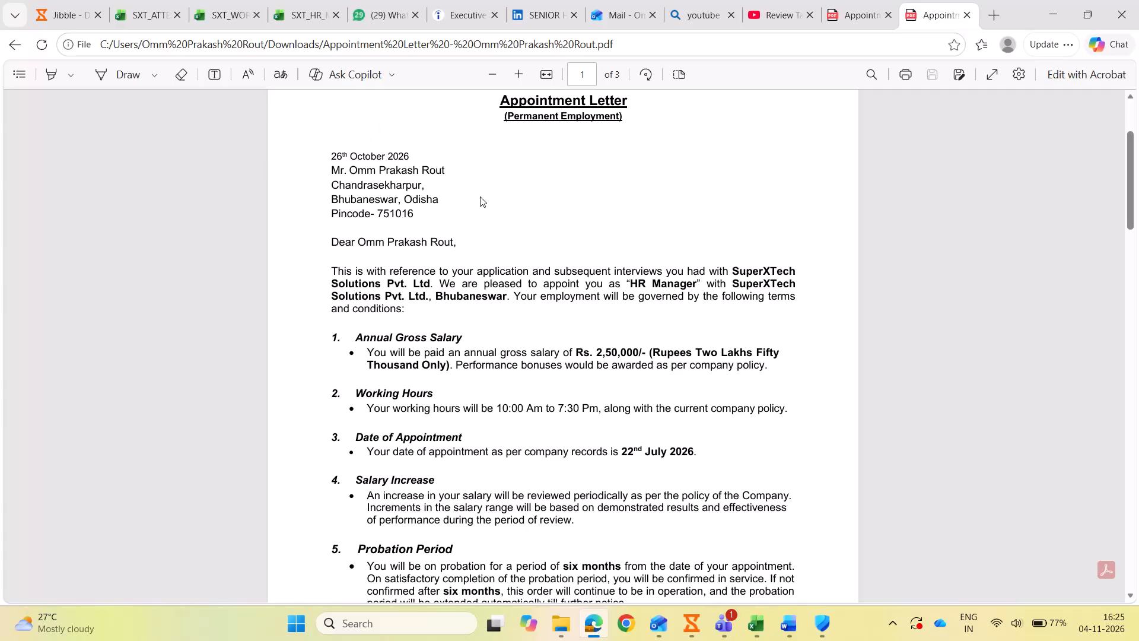
Return to the appointment letter in Word and change the month in the date line above the employee's address to July.
scroll(580, 121, "up", 1)
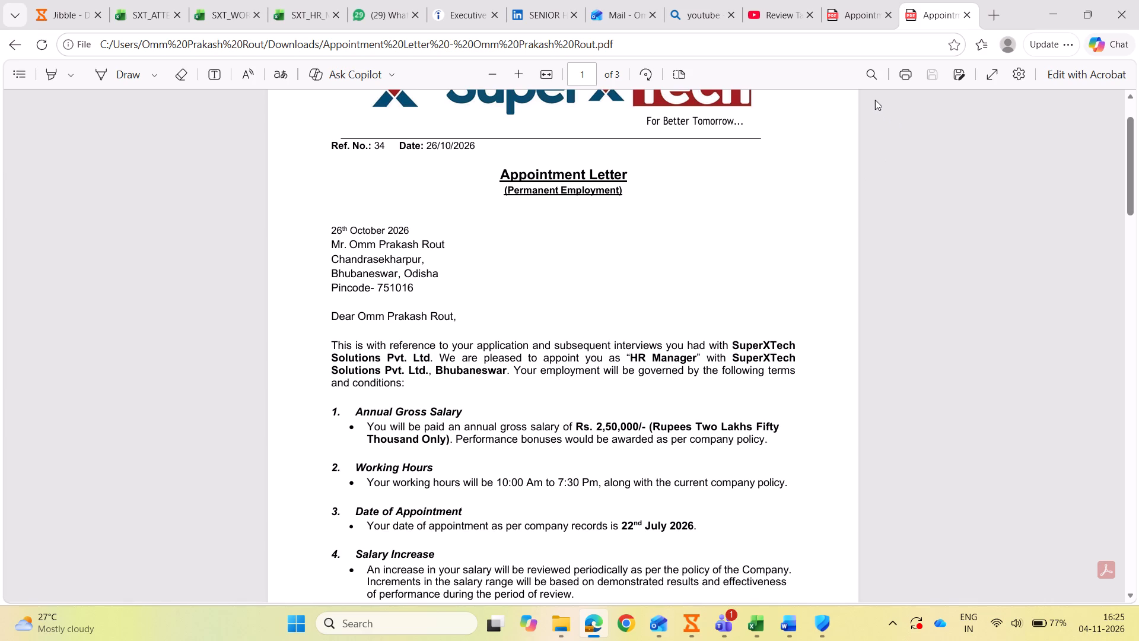
left_click(844, 7)
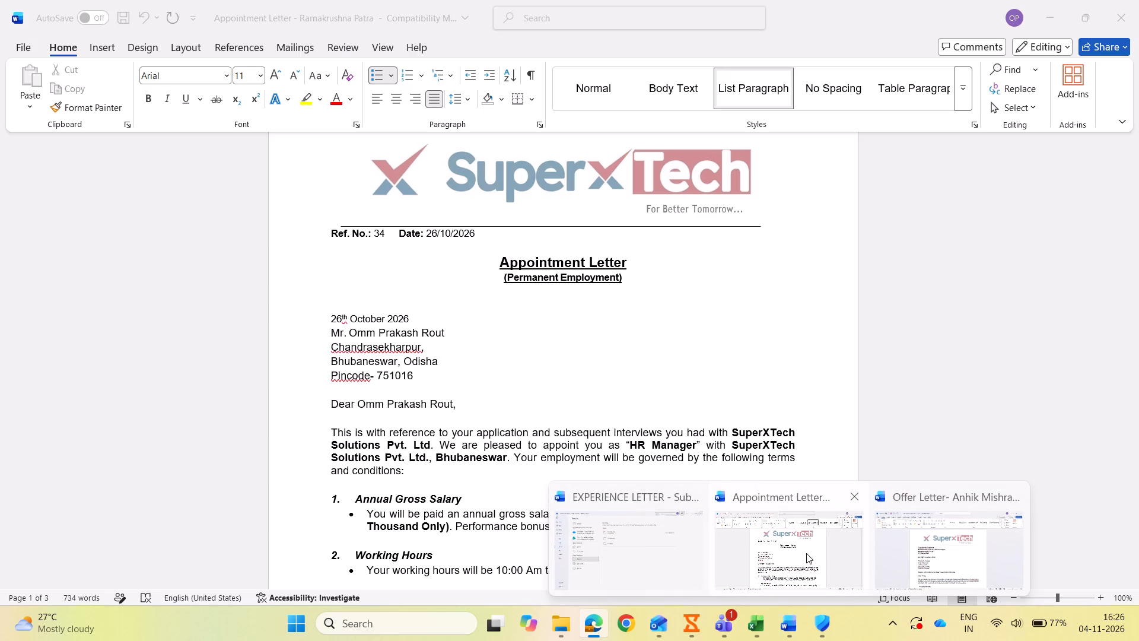
left_click(806, 553)
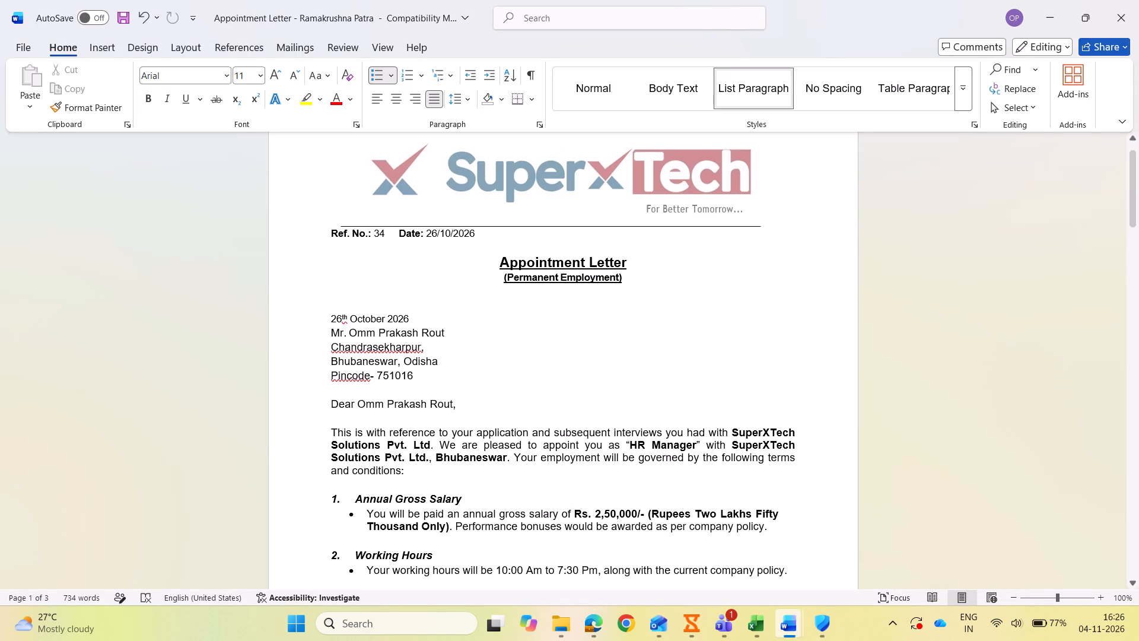
scroll(413, 395, "down", 1)
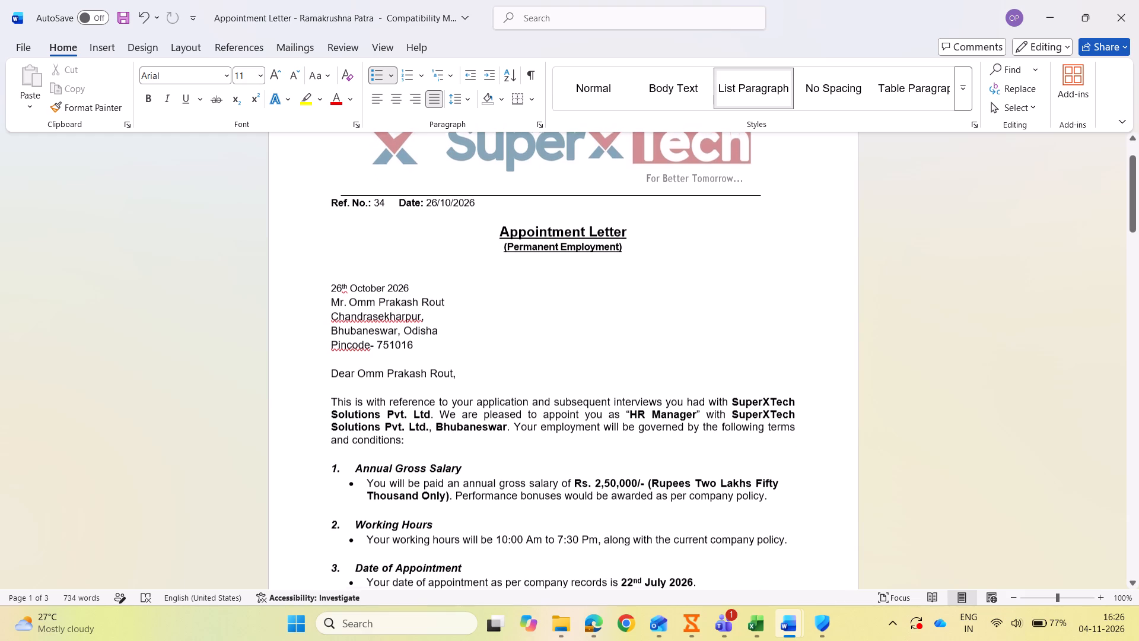
scroll(413, 395, "down", 1)
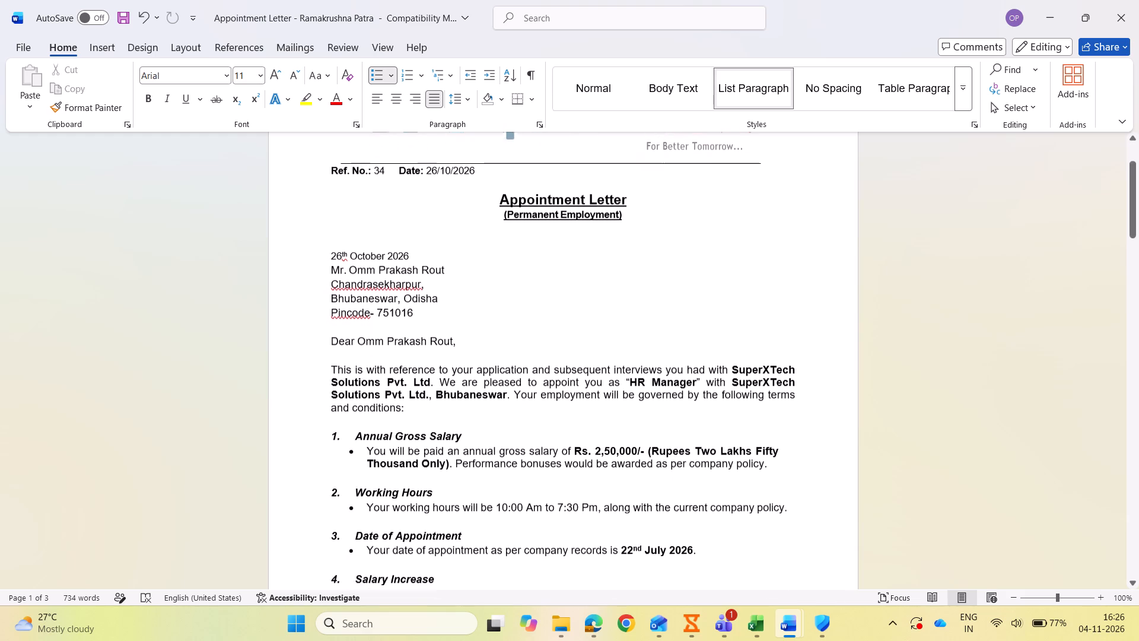
scroll(413, 395, "down", 1)
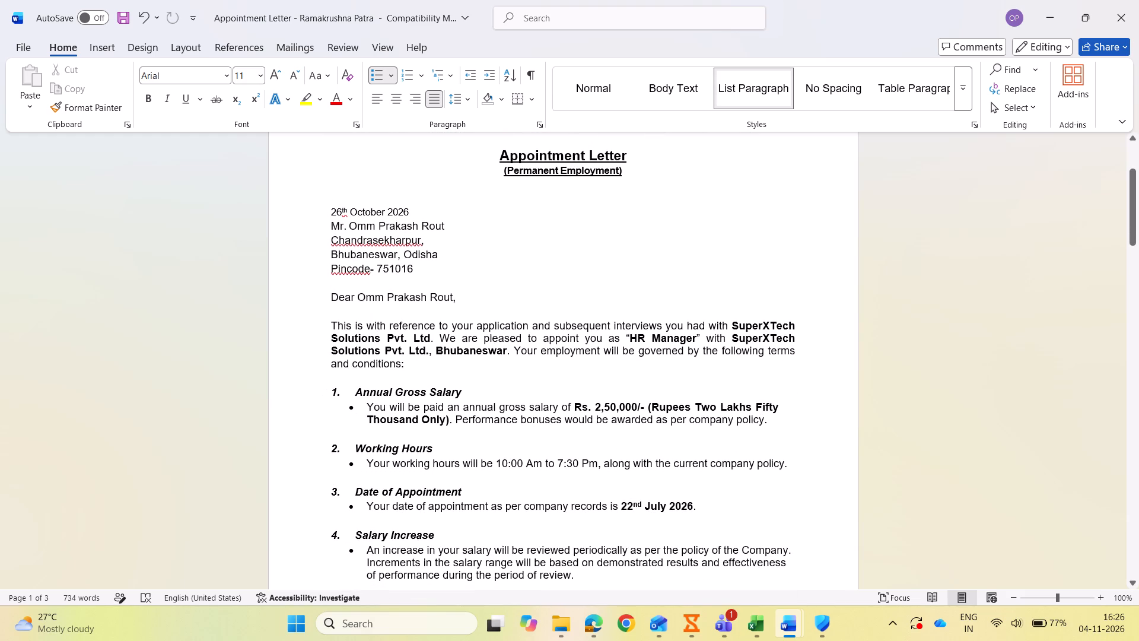
scroll(451, 362, "up", 3)
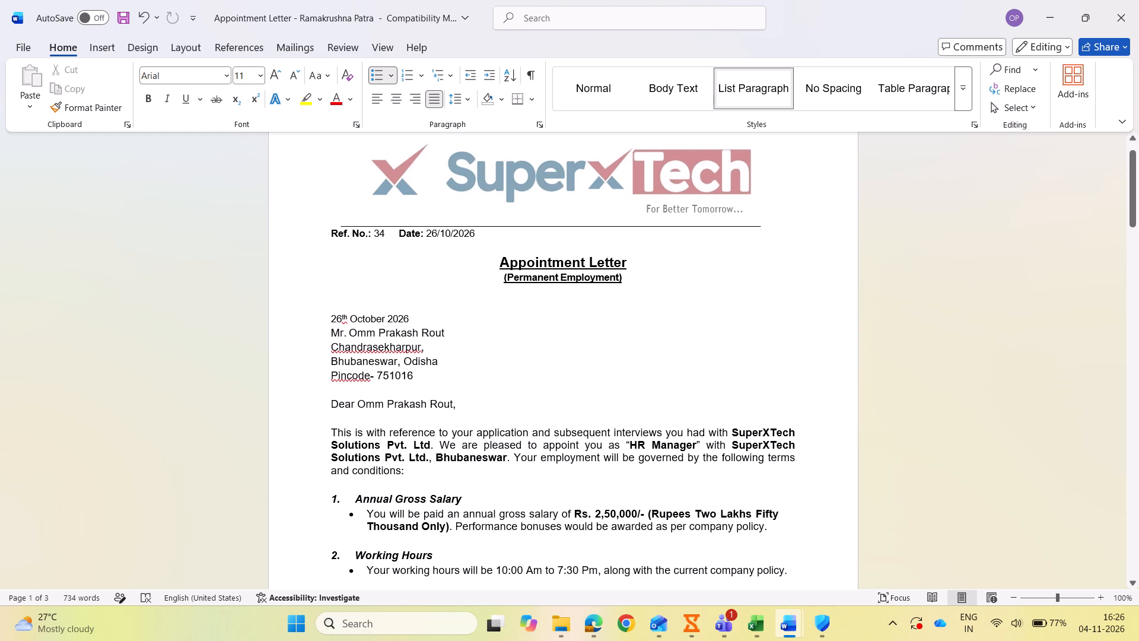
left_click(383, 318)
key("BackSpace")
key("BackSpace")
key("BackSpace")
key("BackSpace")
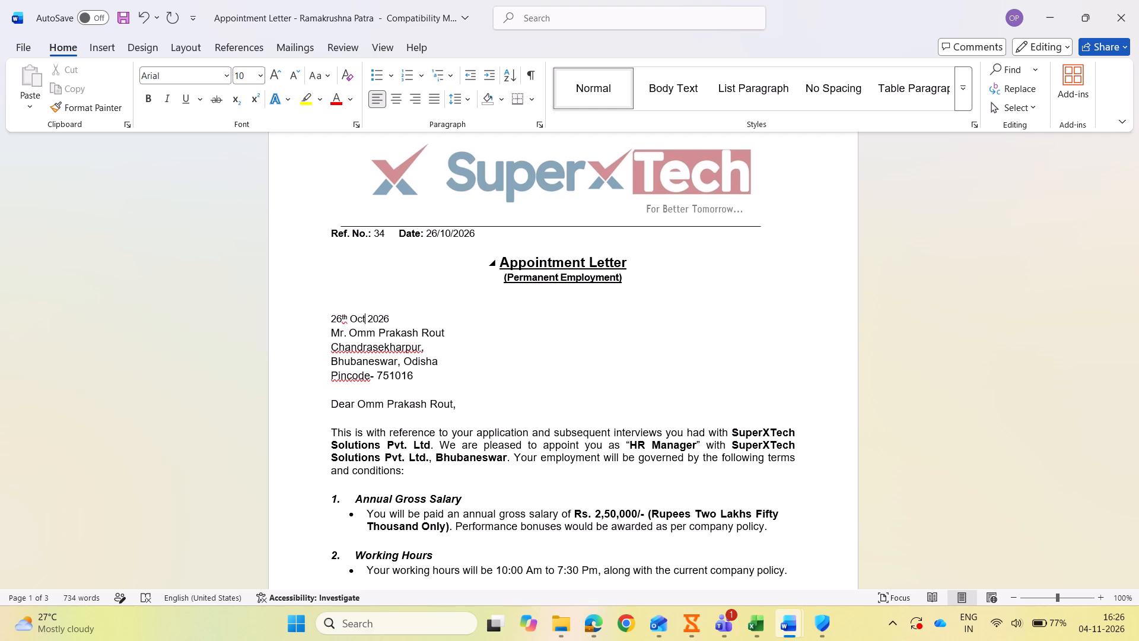
key("BackSpace")
key("BackSpace")
key("BackSpace")
Change the day in the date line above the employee's address to 23rd.
left_click(345, 319)
key("BackSpace")
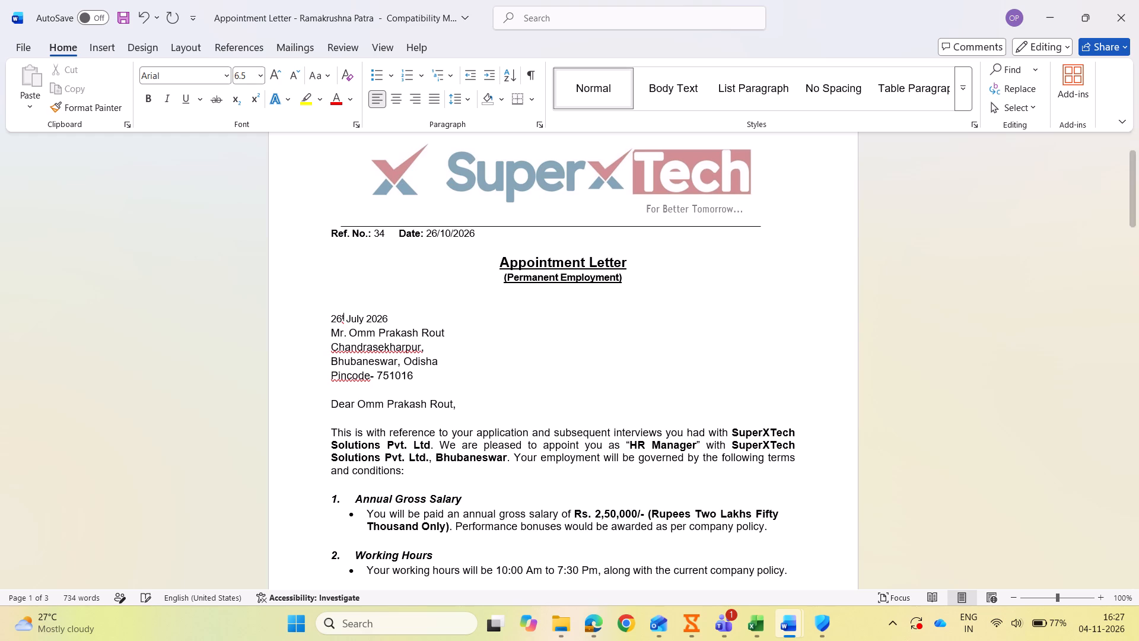
key("BackSpace")
key("BackSpace")
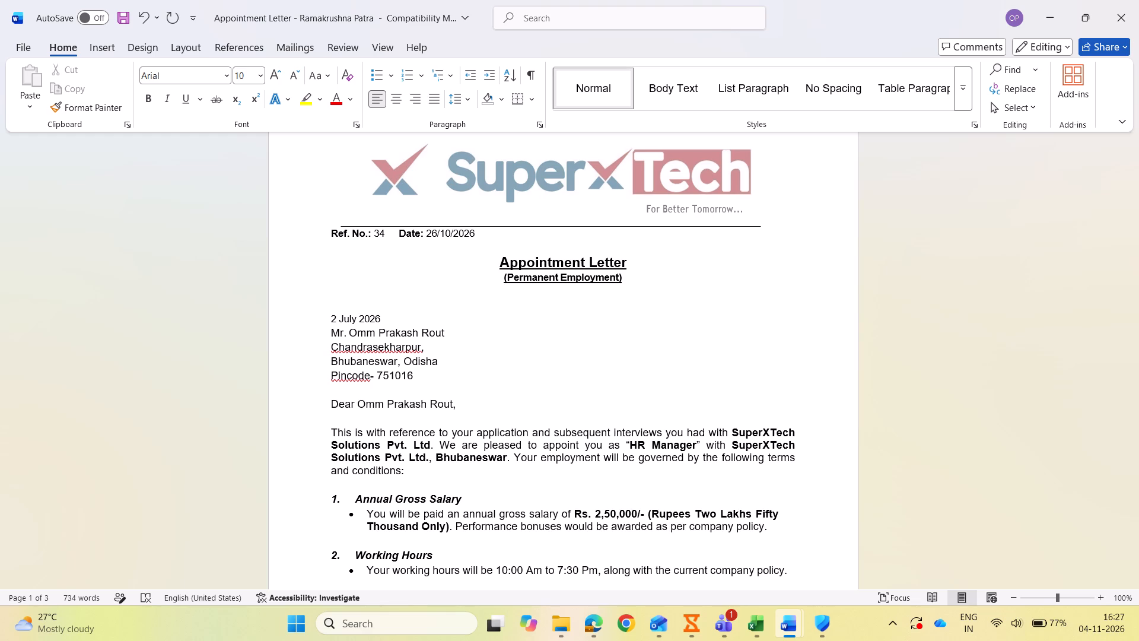
key("3")
type("rd")
key("space")
key("BackSpace")
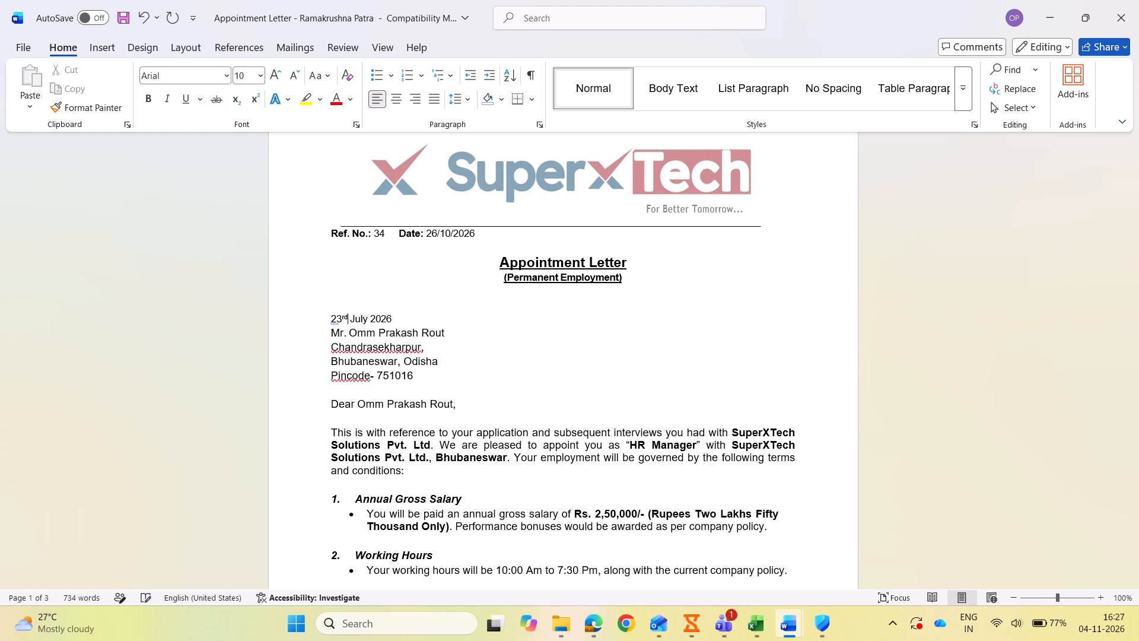
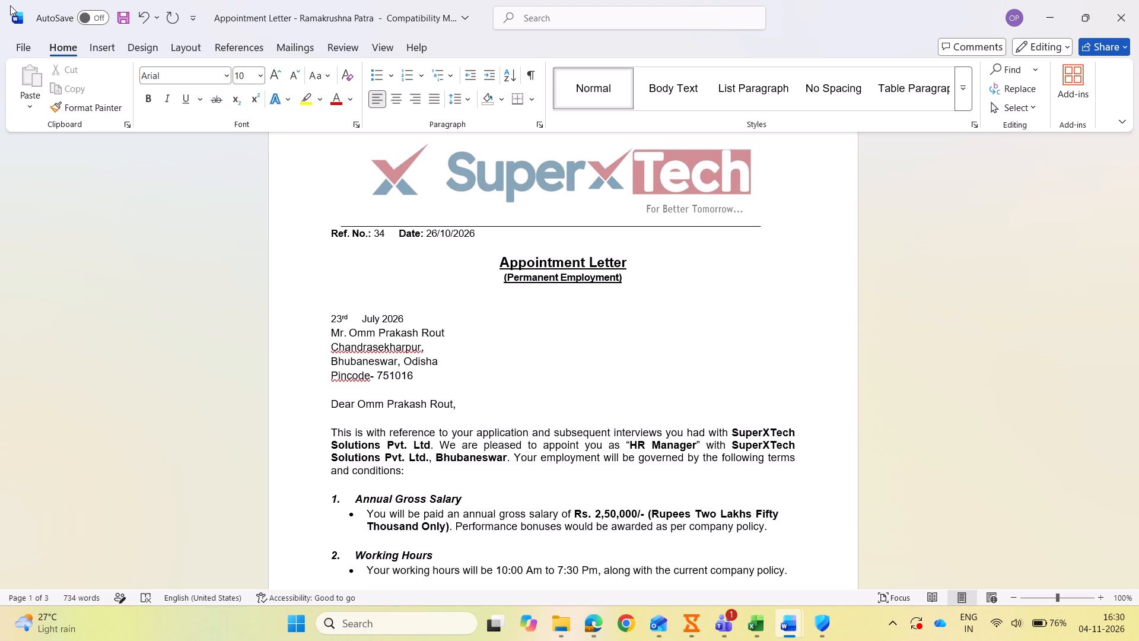
Remove the extra spacing between the day and July in the date line above the employee's address.
scroll(18, 5, "down", 5)
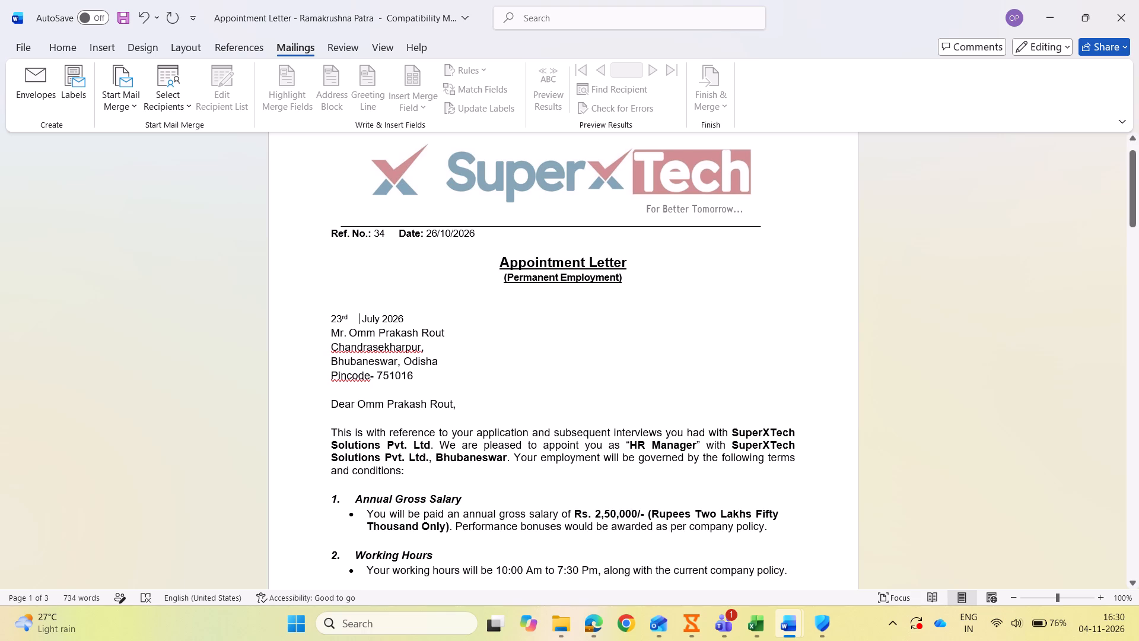
key("BackSpace")
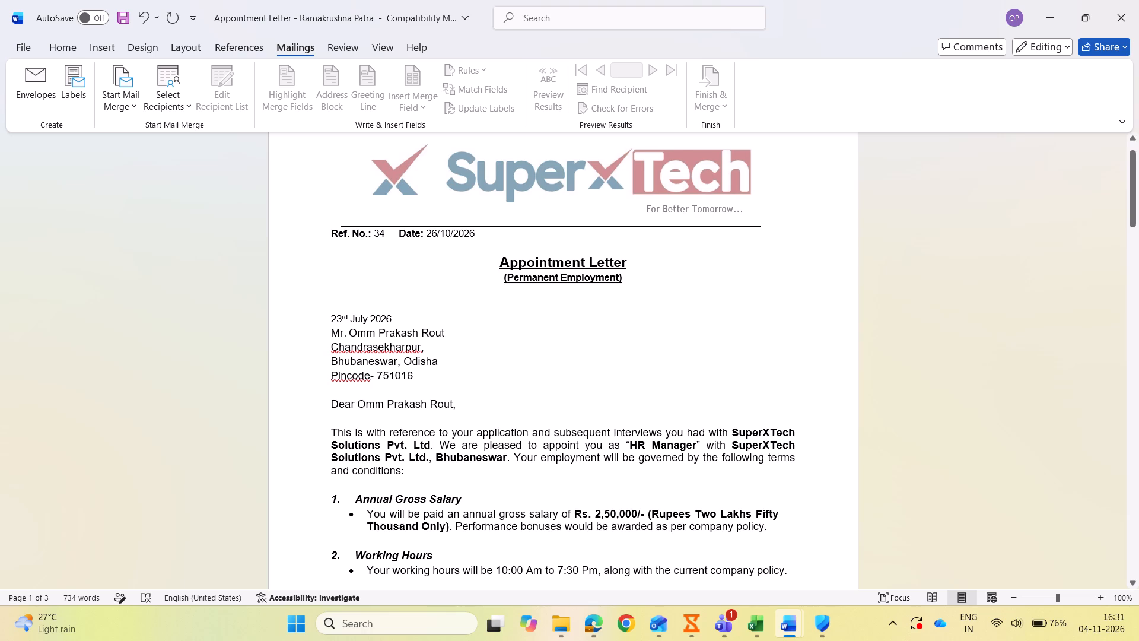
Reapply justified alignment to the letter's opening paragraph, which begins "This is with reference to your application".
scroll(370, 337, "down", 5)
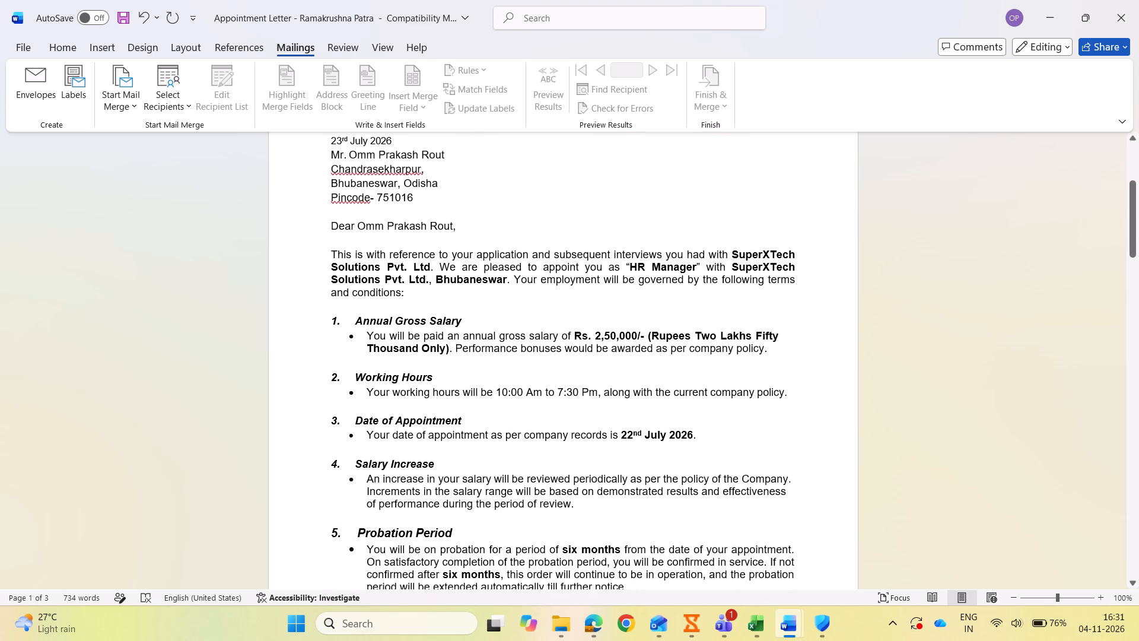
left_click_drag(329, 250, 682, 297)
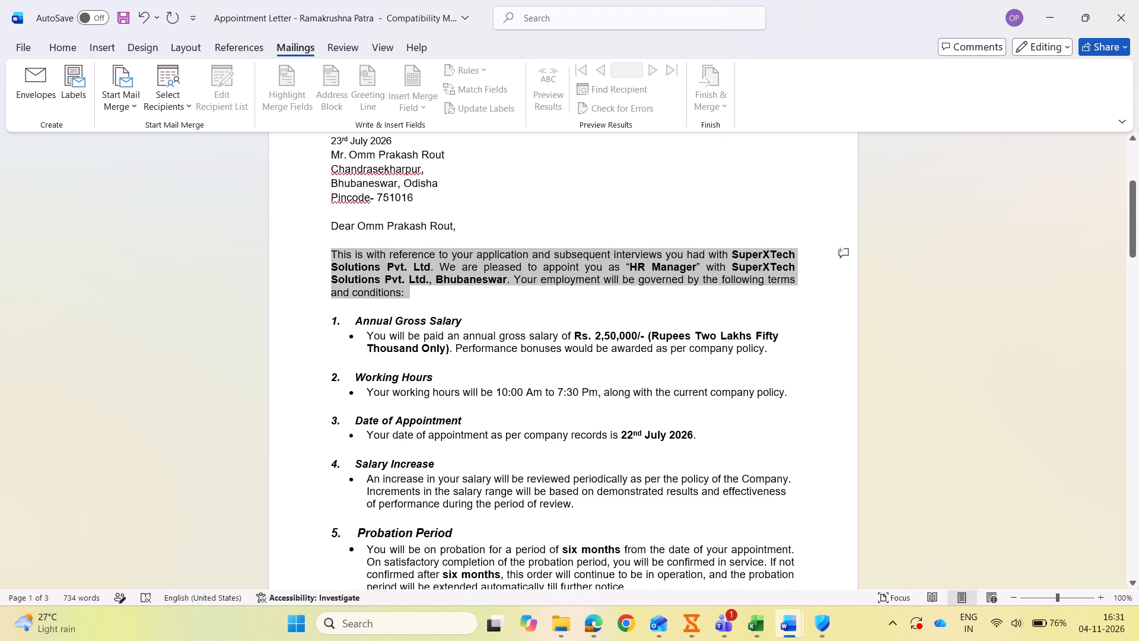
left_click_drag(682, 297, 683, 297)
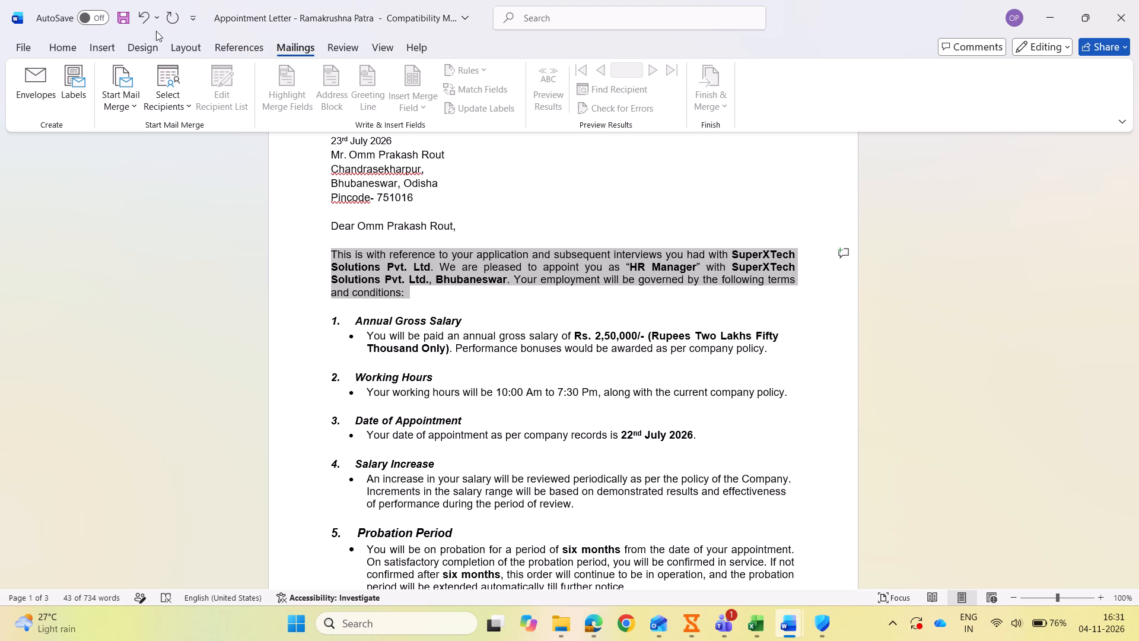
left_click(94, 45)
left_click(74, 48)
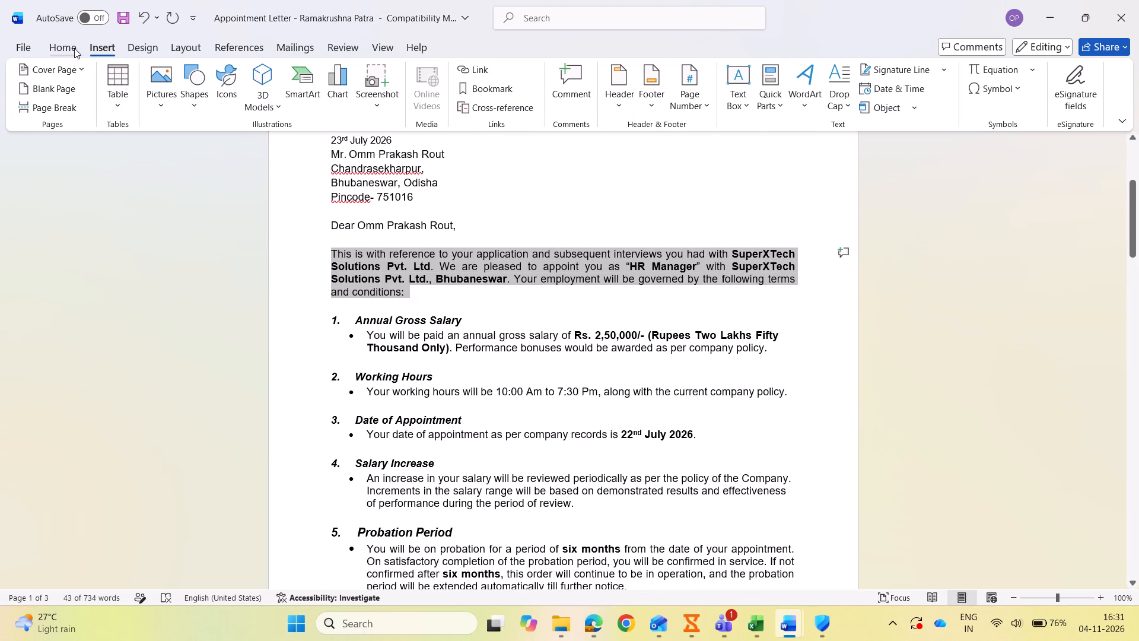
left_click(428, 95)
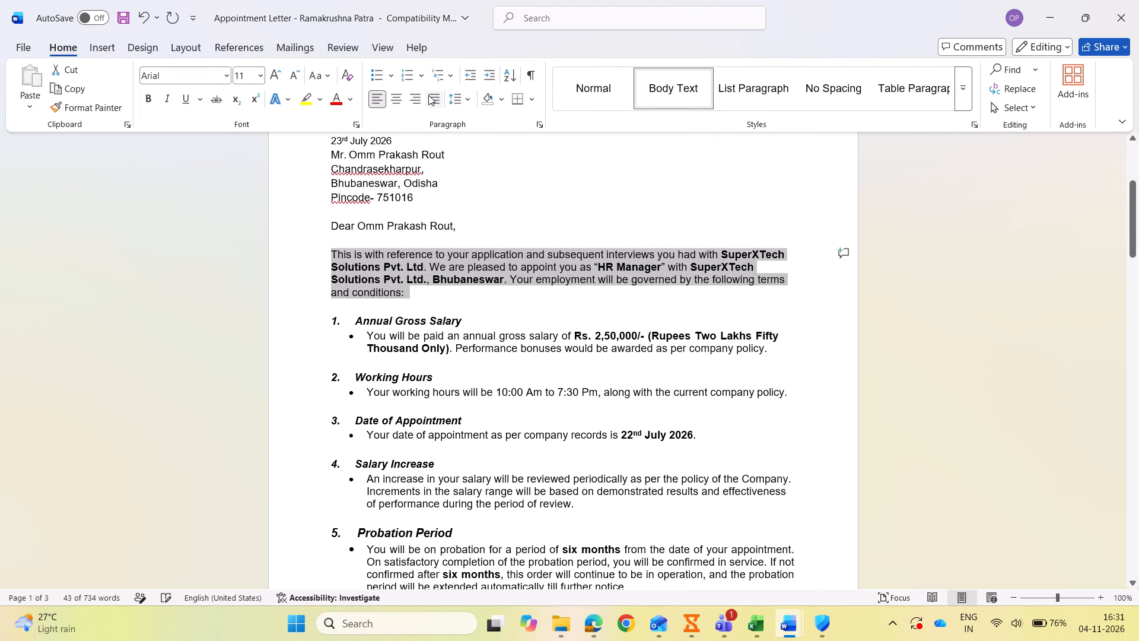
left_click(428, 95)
Review the numbered clauses on the letter's first two pages, including the Conflict of Interest and Annual Gross Salary text.
scroll(716, 350, "down", 3)
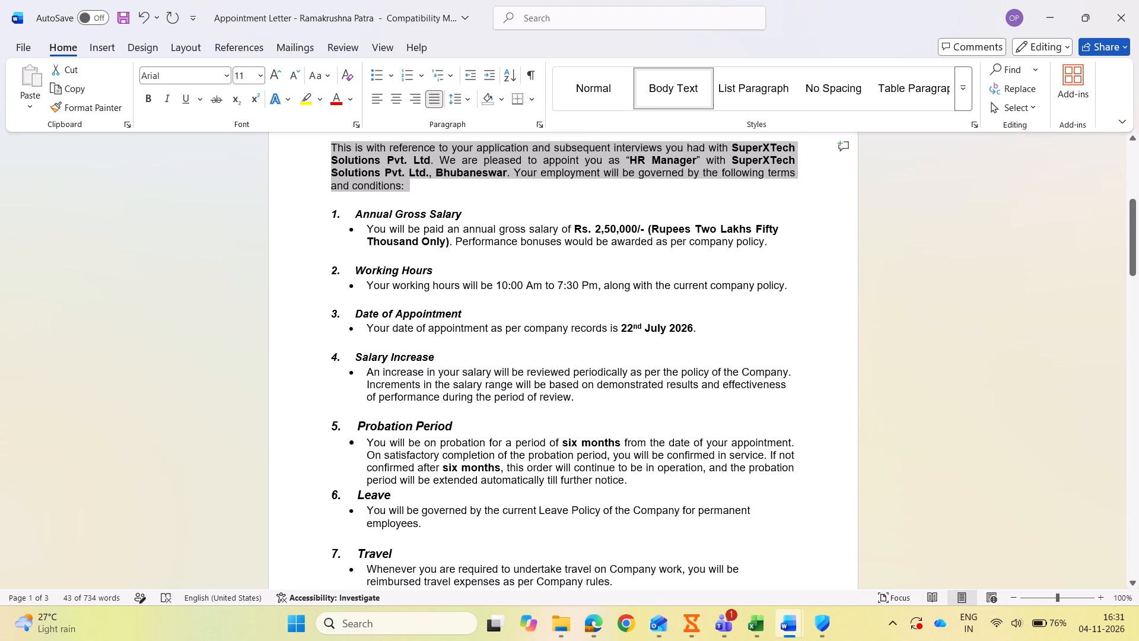
scroll(489, 550, "down", 6)
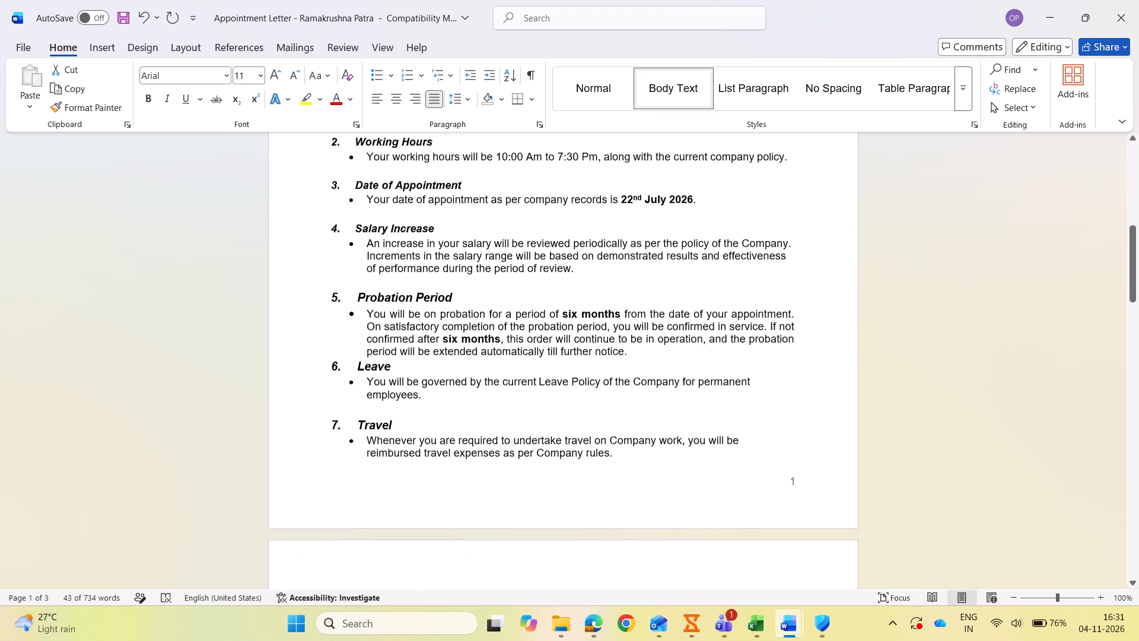
scroll(485, 532, "down", 8)
scroll(649, 455, "down", 3)
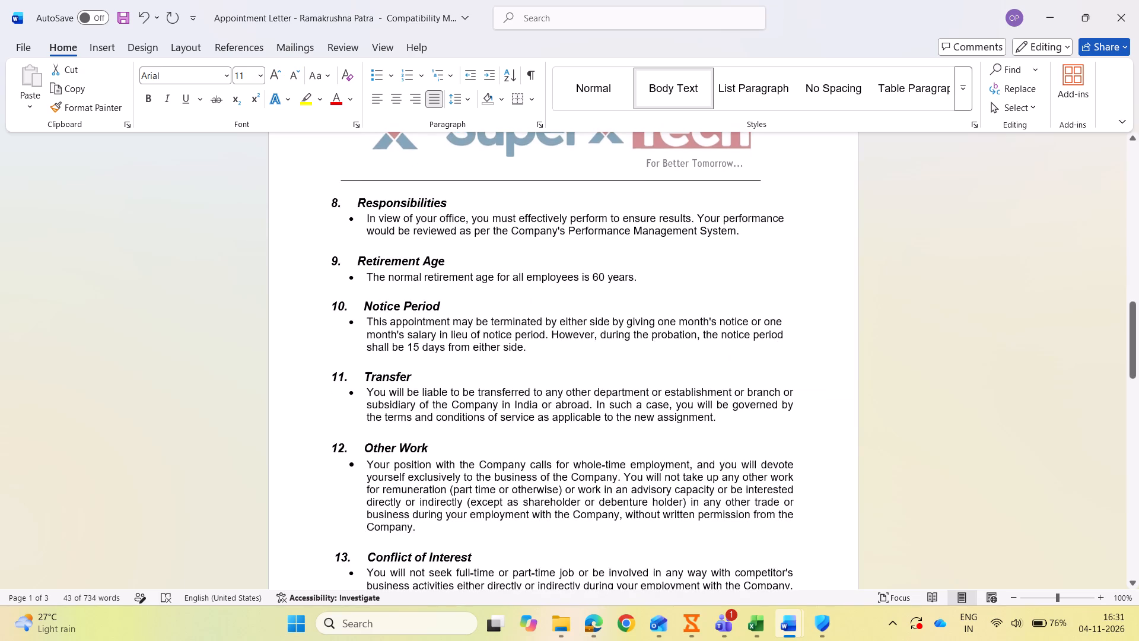
scroll(649, 455, "down", 3)
left_click_drag(630, 462, 666, 471)
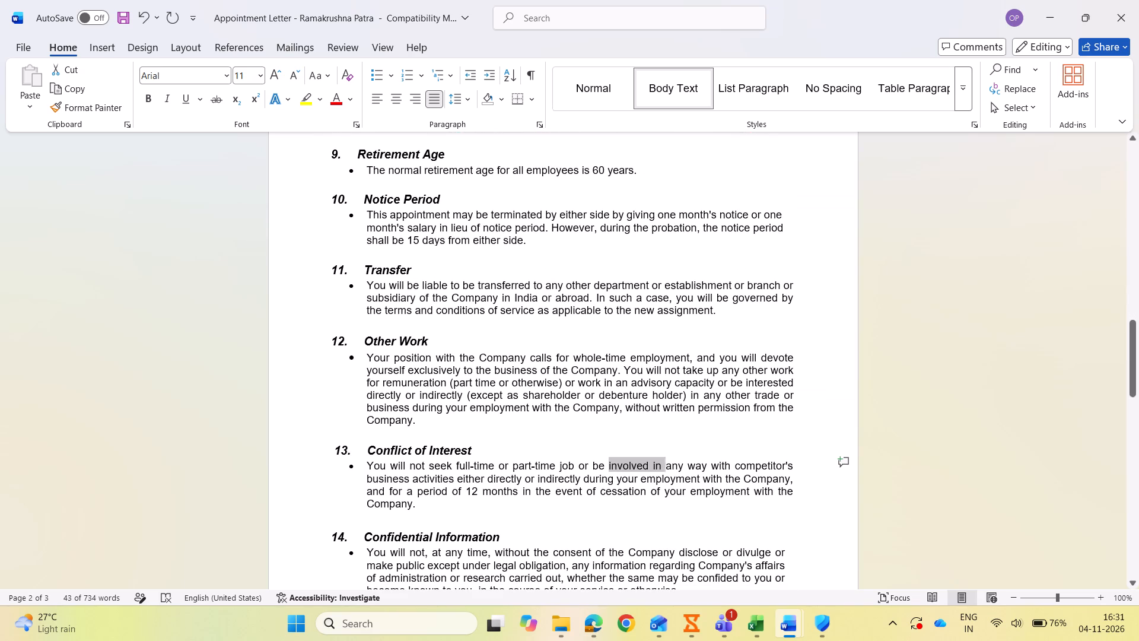
left_click_drag(666, 471, 812, 492)
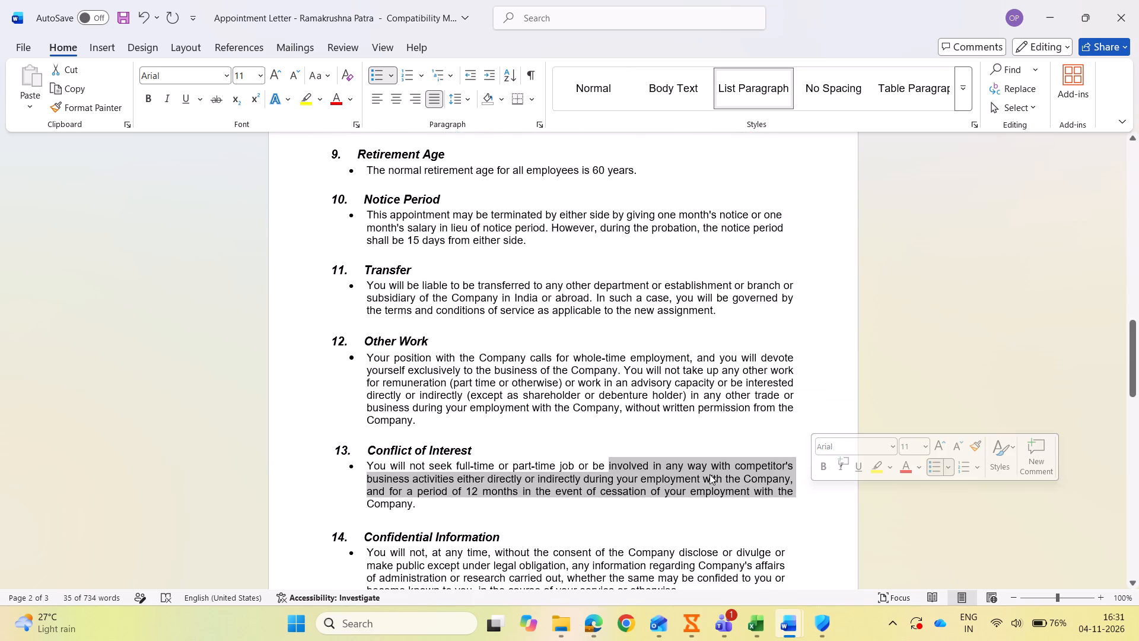
scroll(710, 474, "up", 16)
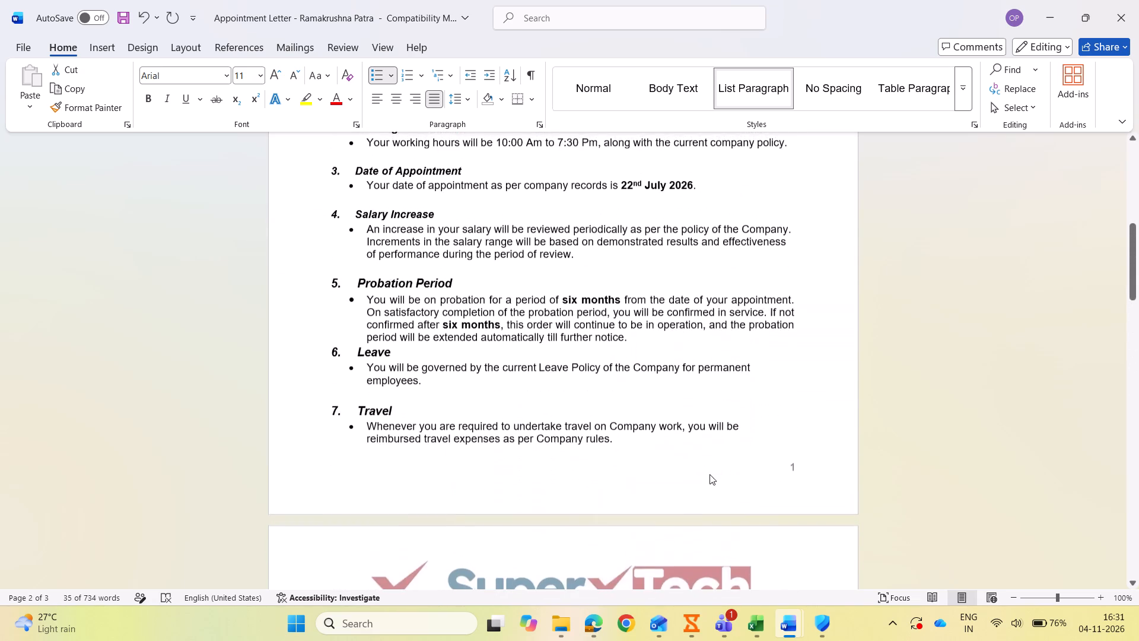
scroll(710, 474, "up", 3)
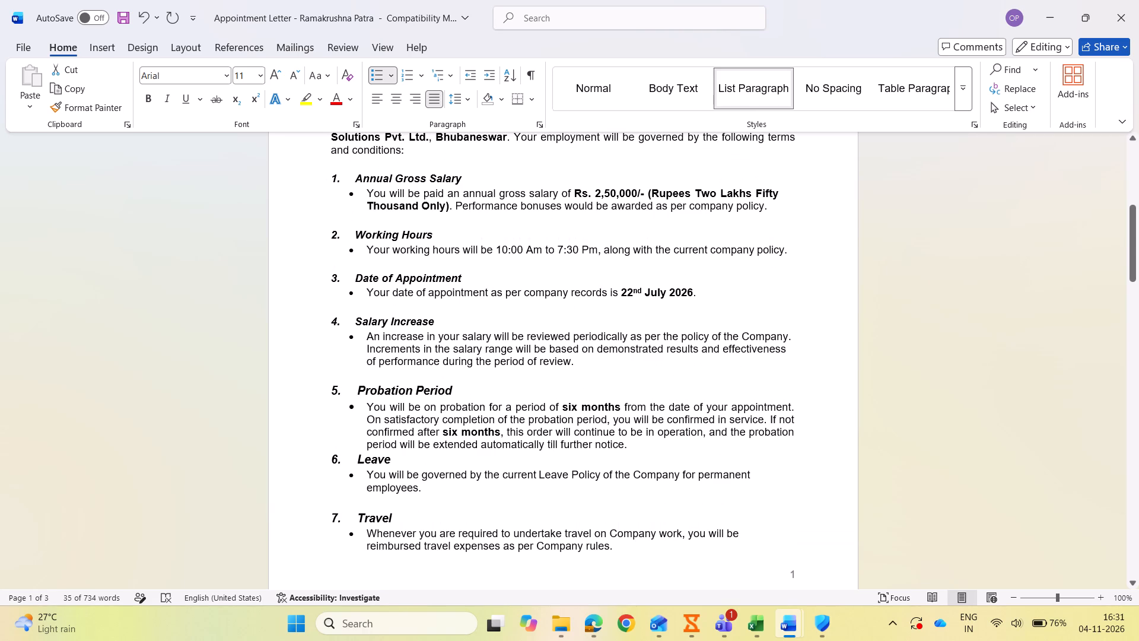
left_click_drag(363, 191, 657, 215)
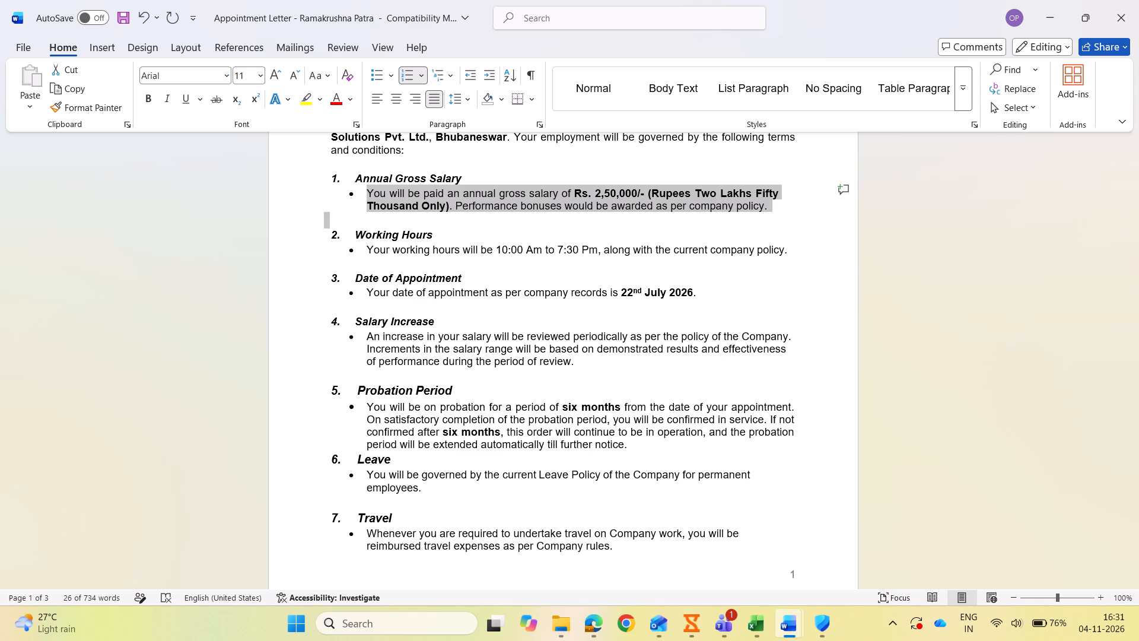
Change the header date beside the reference number to 23/07/2026.
scroll(475, 605, "up", 3)
scroll(422, 394, "up", 3)
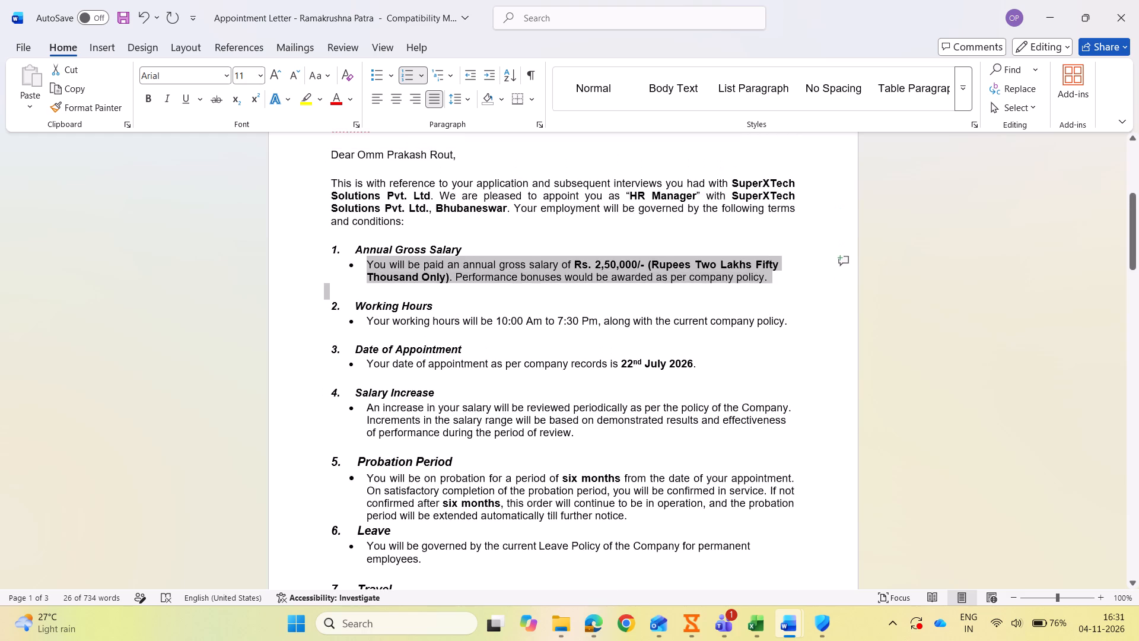
scroll(427, 399, "up", 2)
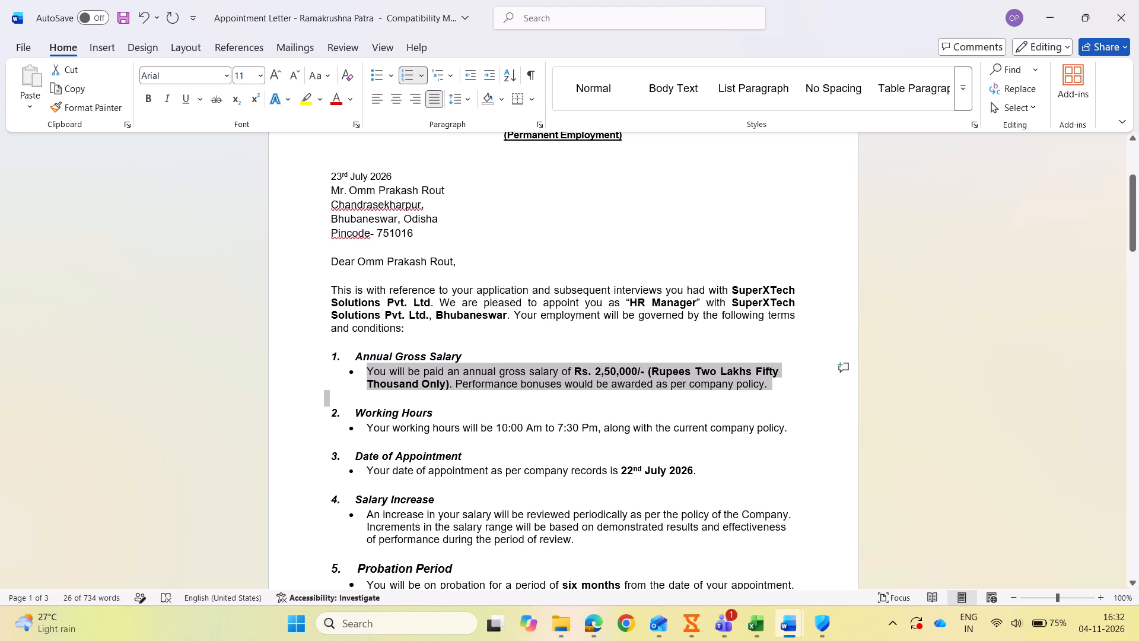
scroll(424, 287, "up", 3)
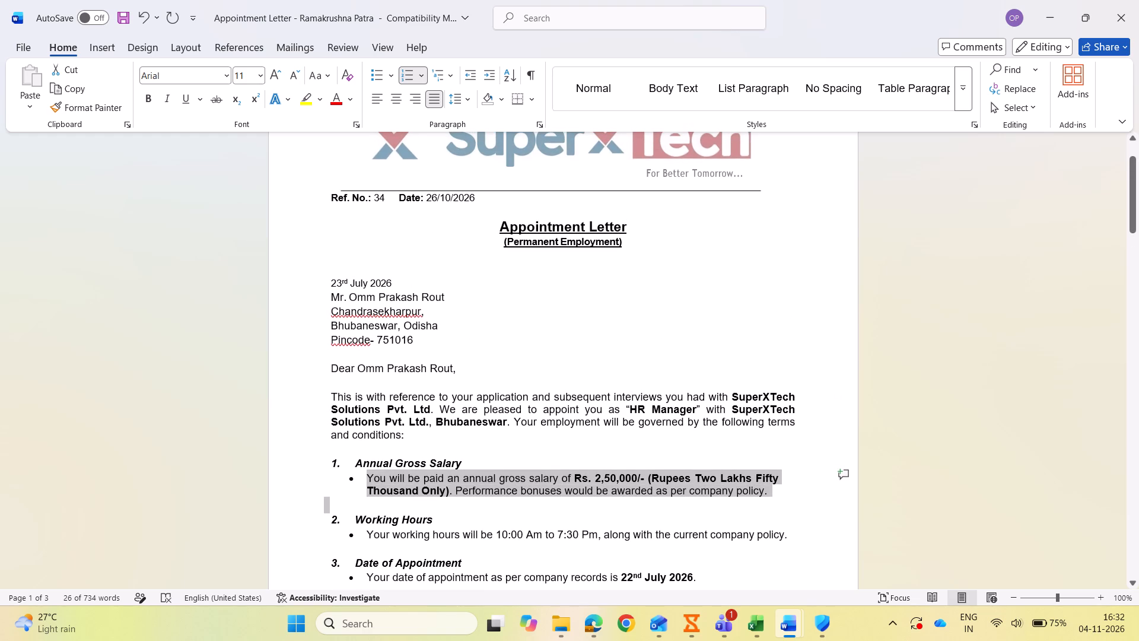
left_click(435, 196)
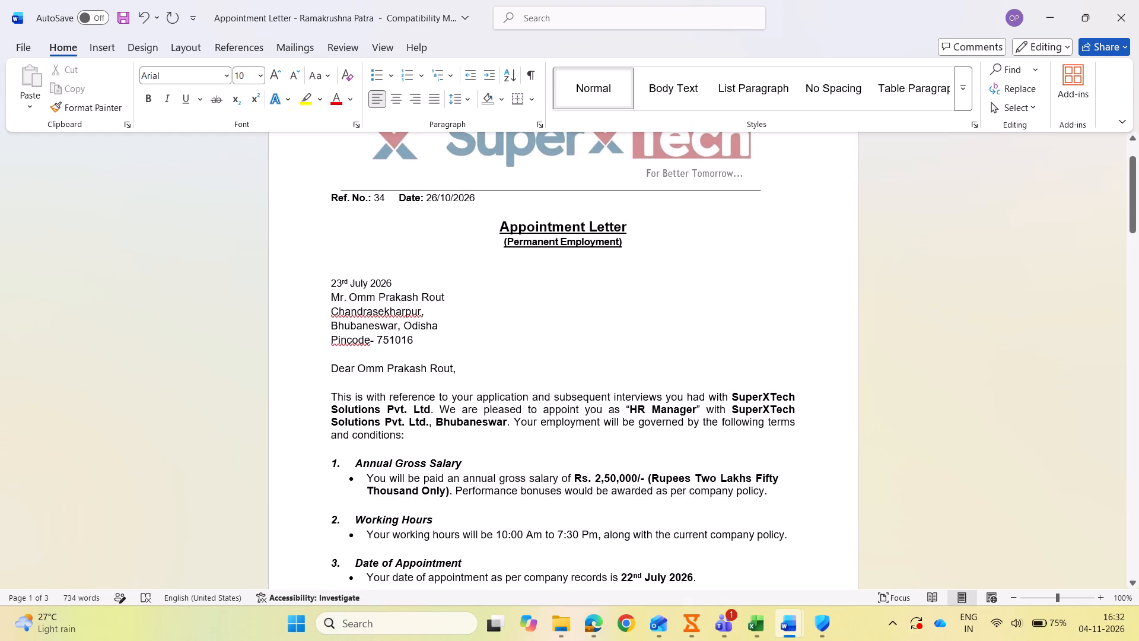
key("BackSpace")
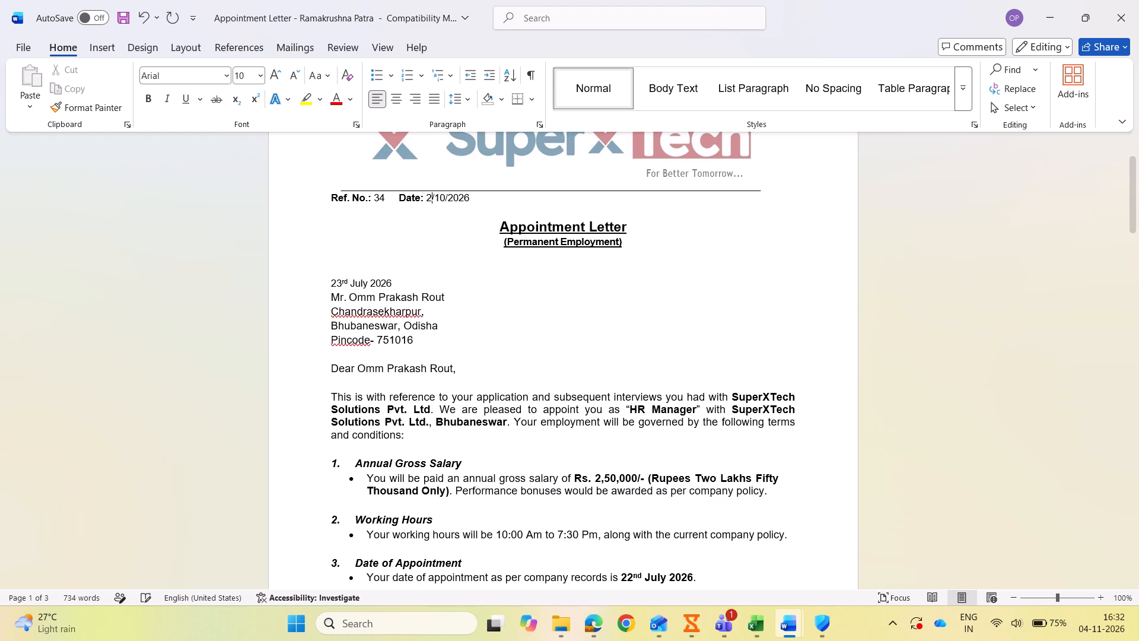
key("3")
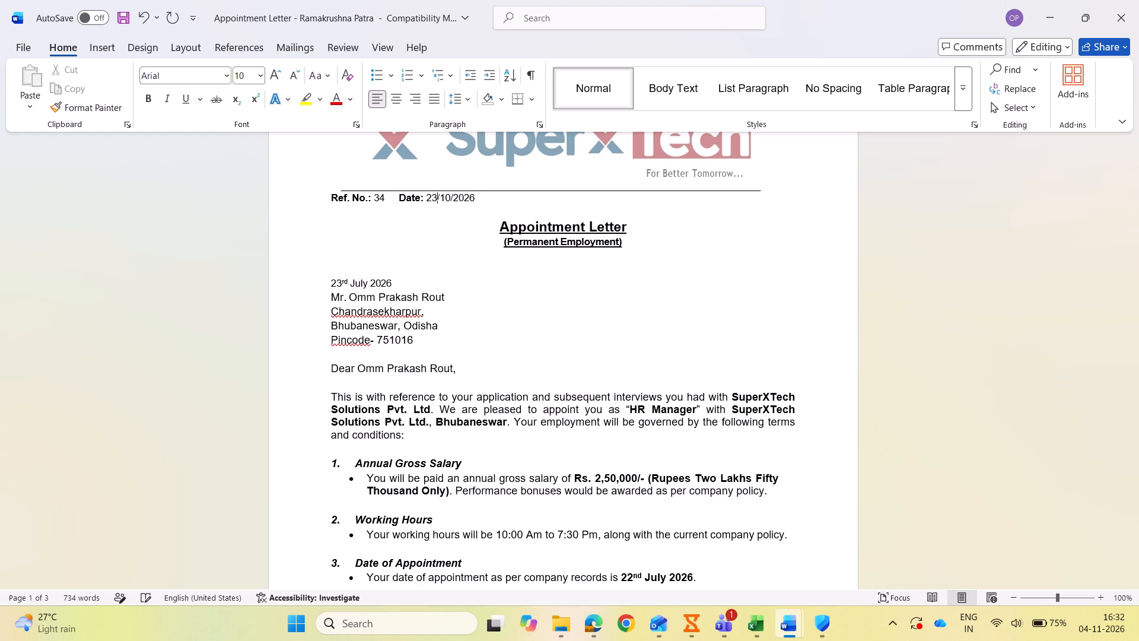
left_click(448, 196)
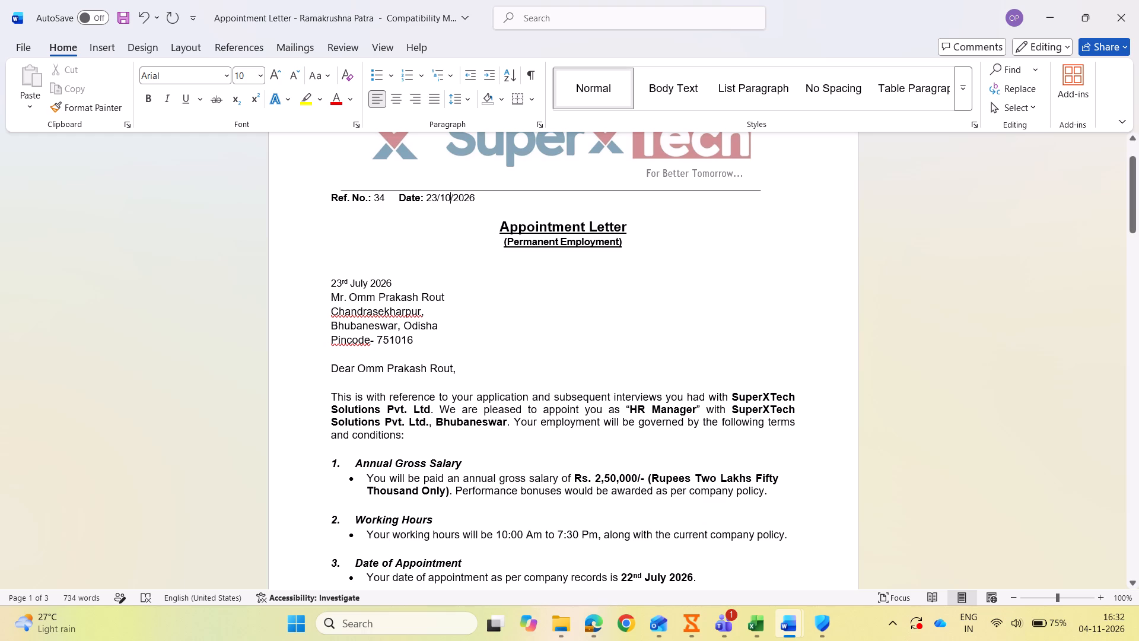
key("BackSpace")
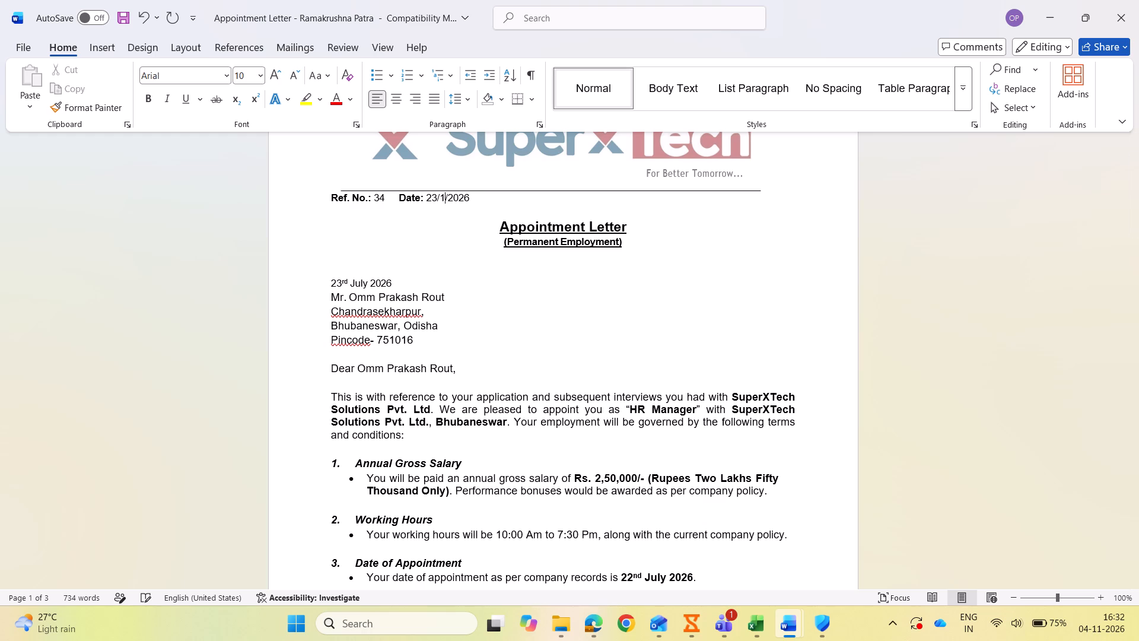
key("BackSpace")
type("07")
Set the letter's Ref. No. to 32.
left_click(387, 199)
key("BackSpace")
key("2")
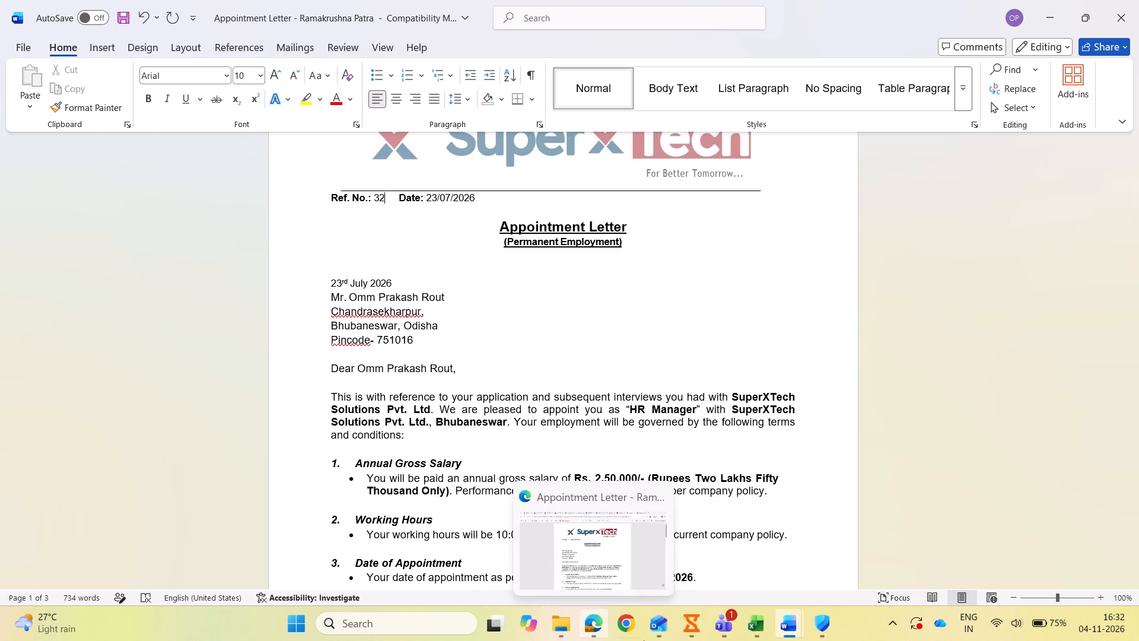
Switch to Edge to consult the SXT_ATTE workbook, and return to Word to review the letter's first page.
left_click(594, 630)
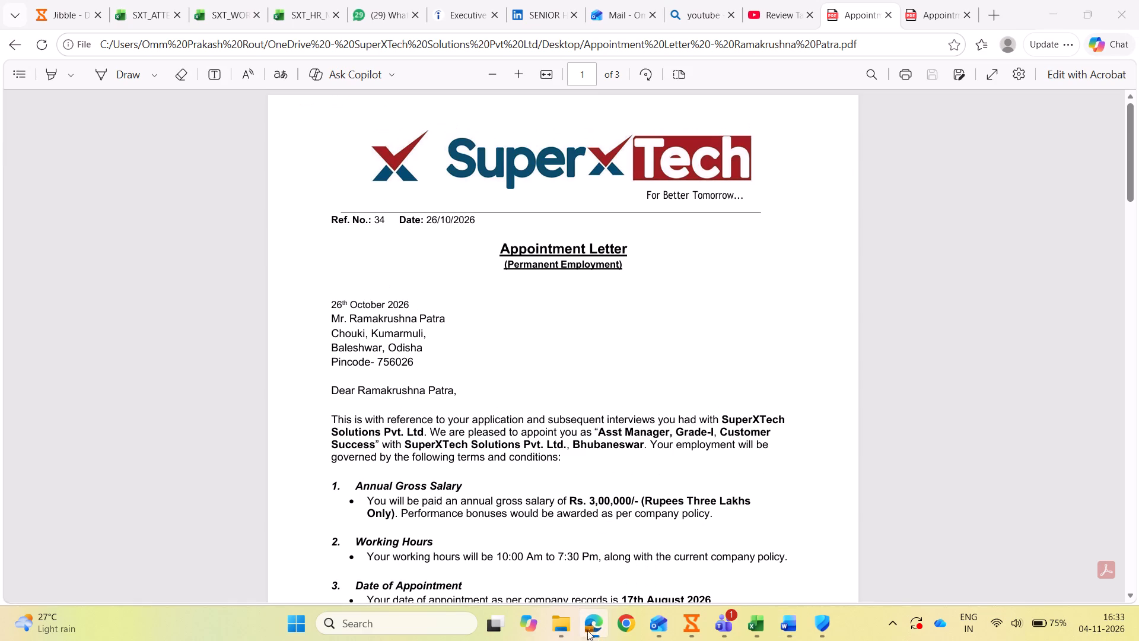
left_click(146, 21)
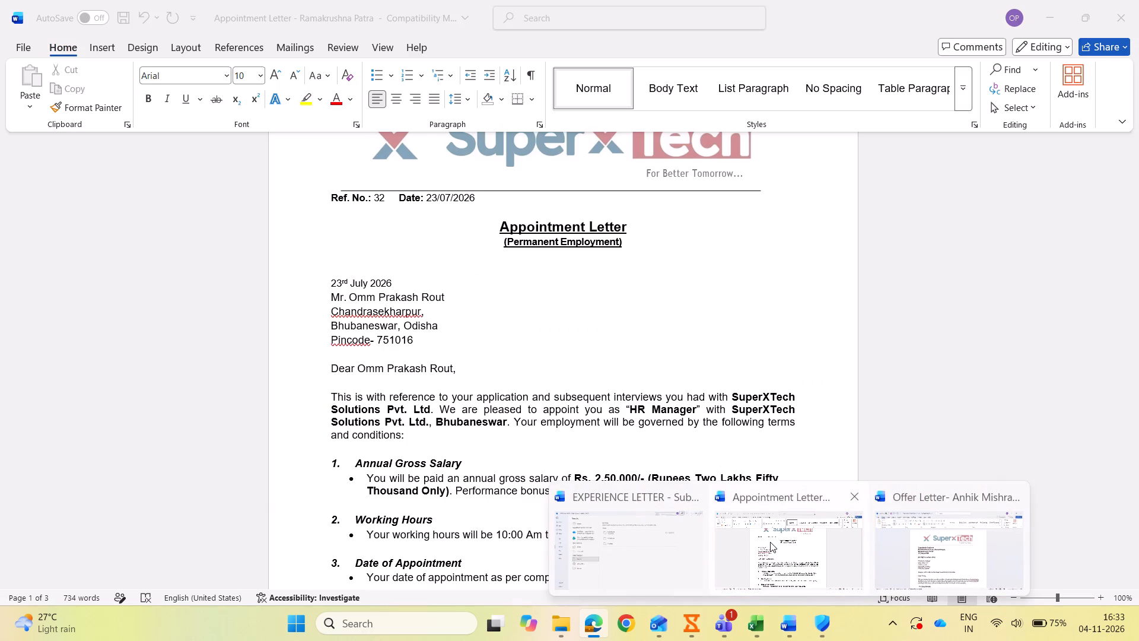
left_click(770, 542)
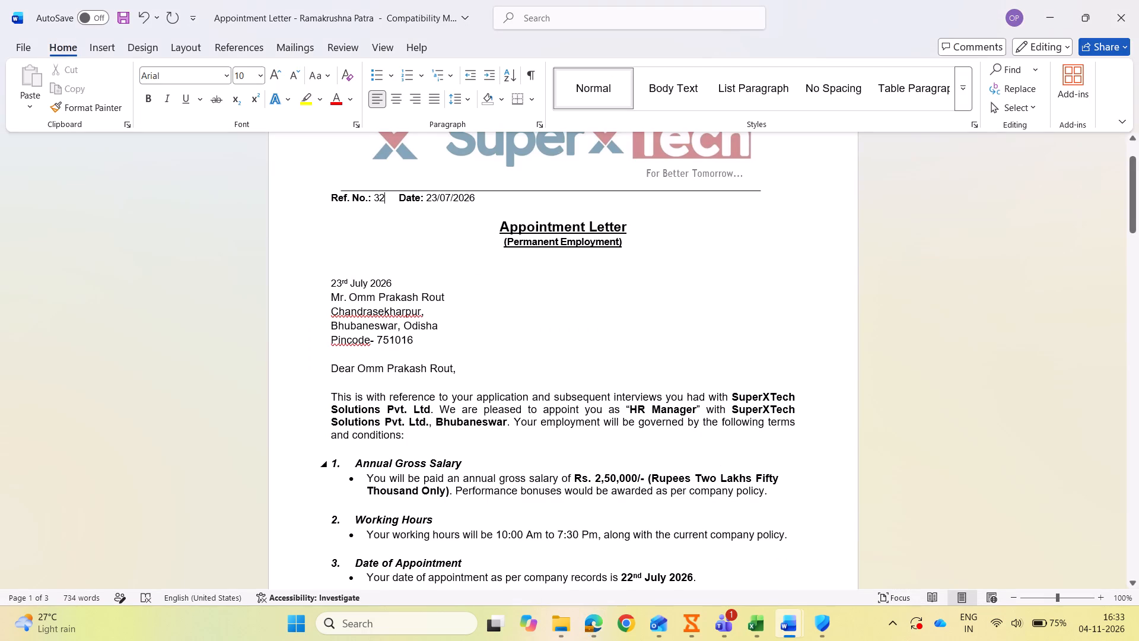
scroll(659, 459, "down", 2)
scroll(658, 459, "up", 2)
scroll(429, 401, "down", 2)
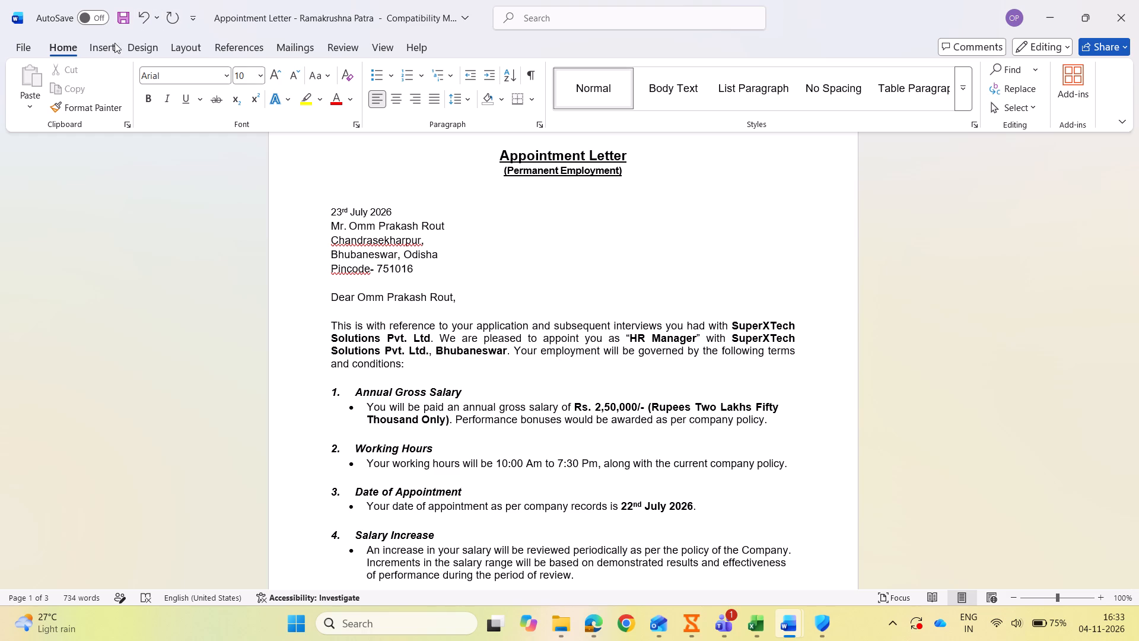
Start saving a copy of the letter in Downloads, named "Appointment Letter - " followed by the new employee's full name.
left_click(19, 47)
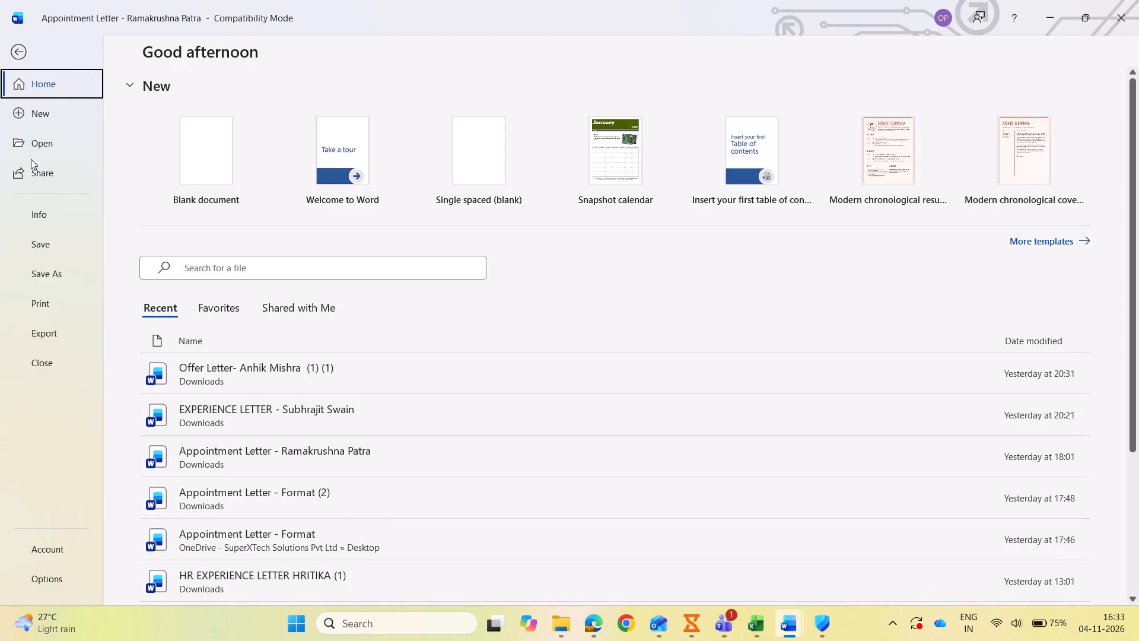
left_click(65, 275)
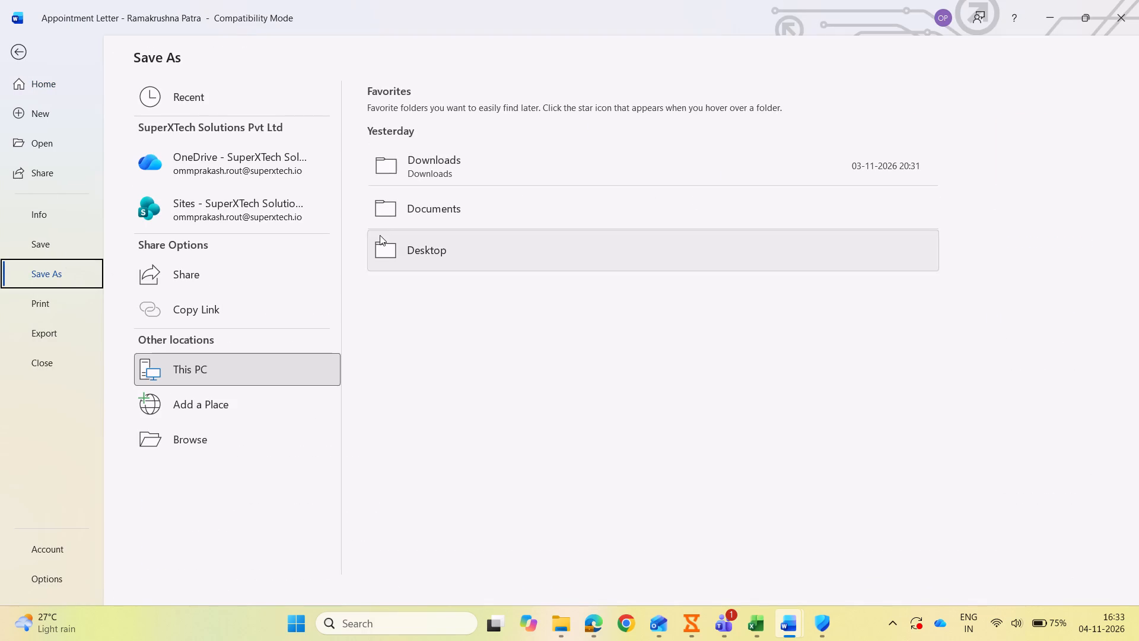
left_click(424, 176)
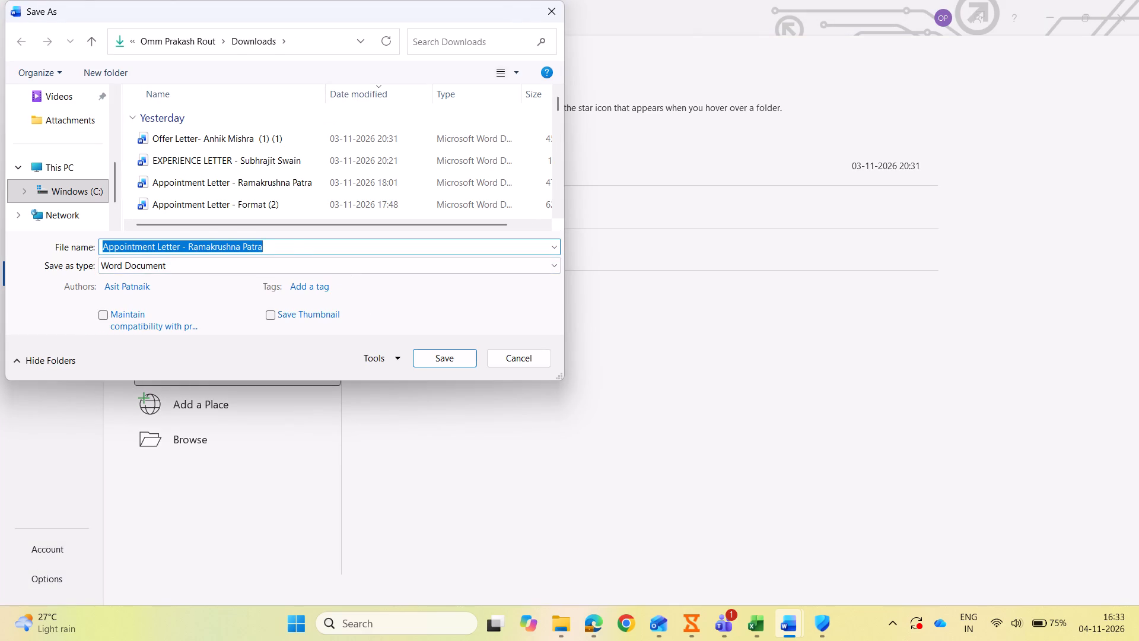
left_click(265, 247)
key("BackSpace")
key("BackSpace")
key("BackSpace")
key("BackSpace")
key("BackSpace")
key("BackSpace")
key("BackSpace")
key("BackSpace")
key("BackSpace")
key("BackSpace")
key("BackSpace")
key("BackSpace")
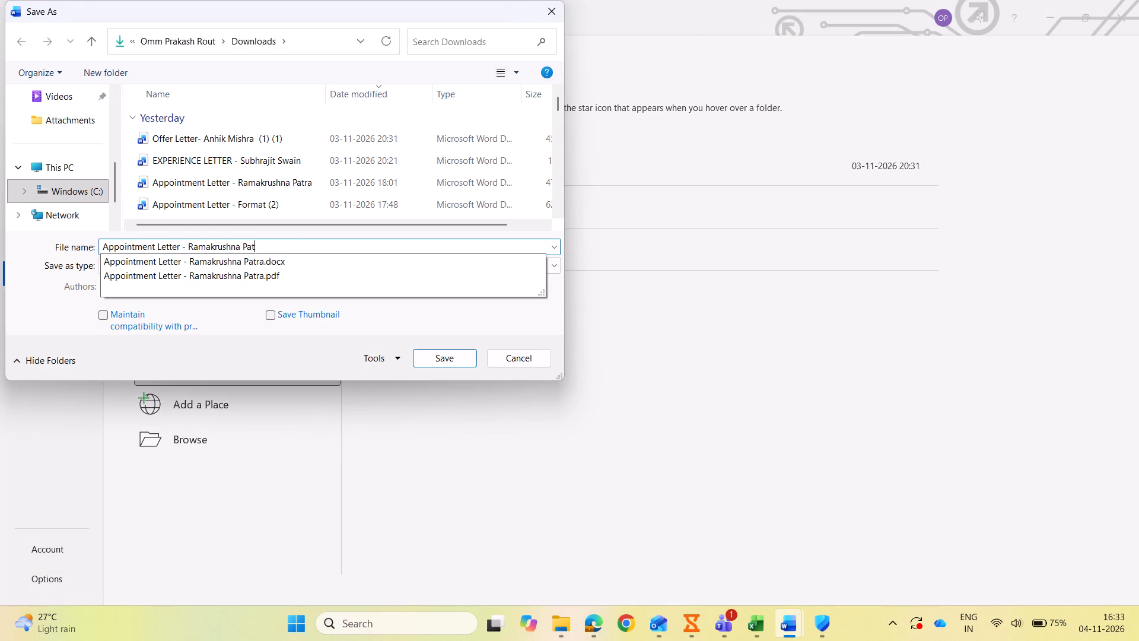
key("BackSpace")
key("BackSpace")
key("BackSpace")
key("BackSpace")
key("BackSpace")
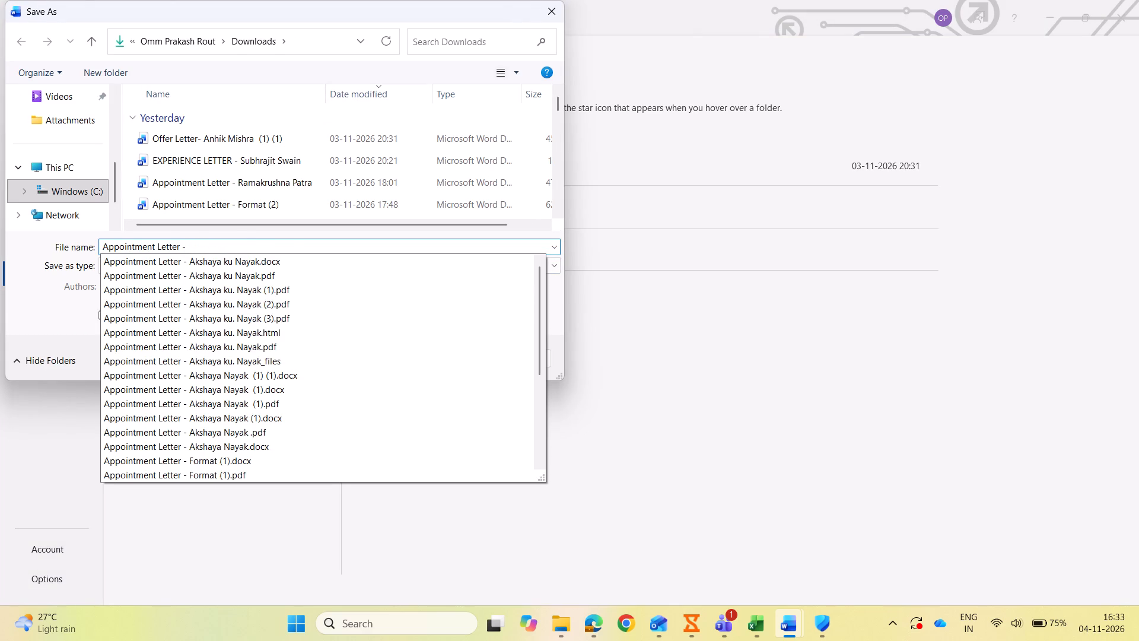
type("mm")
key("space")
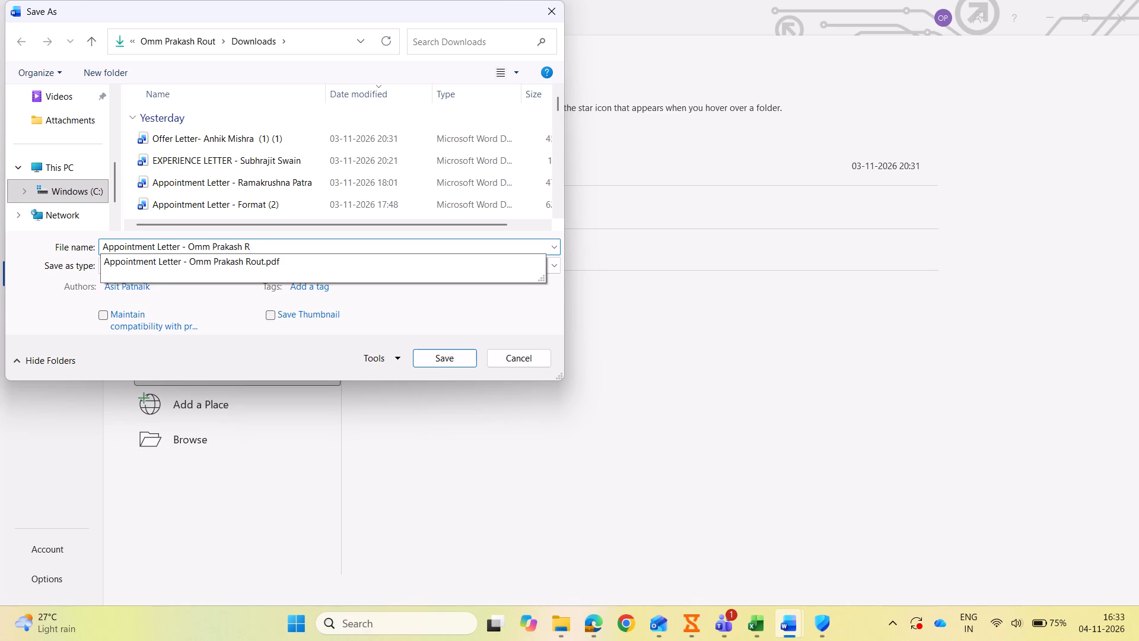
type("out")
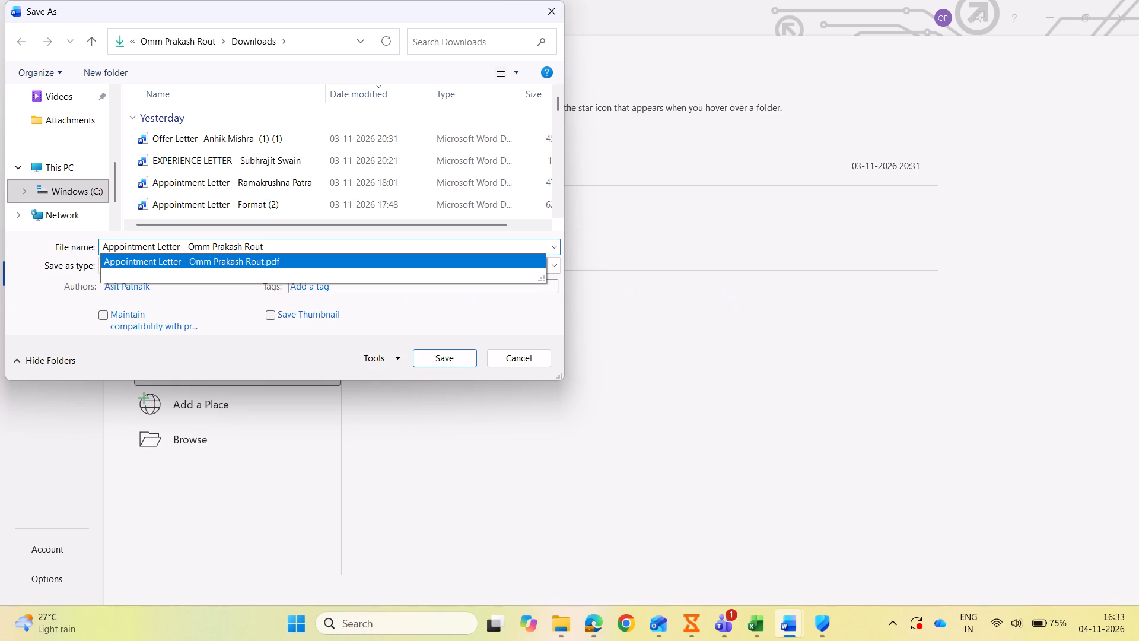
left_click(391, 298)
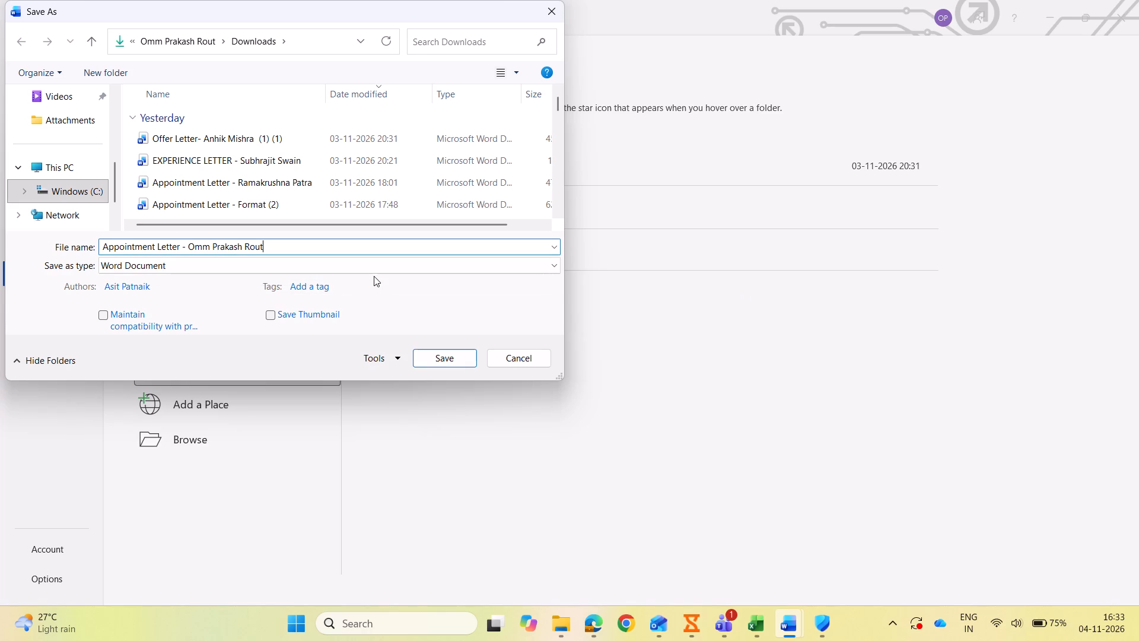
Open the choice of file formats for the copy being saved.
left_click(370, 269)
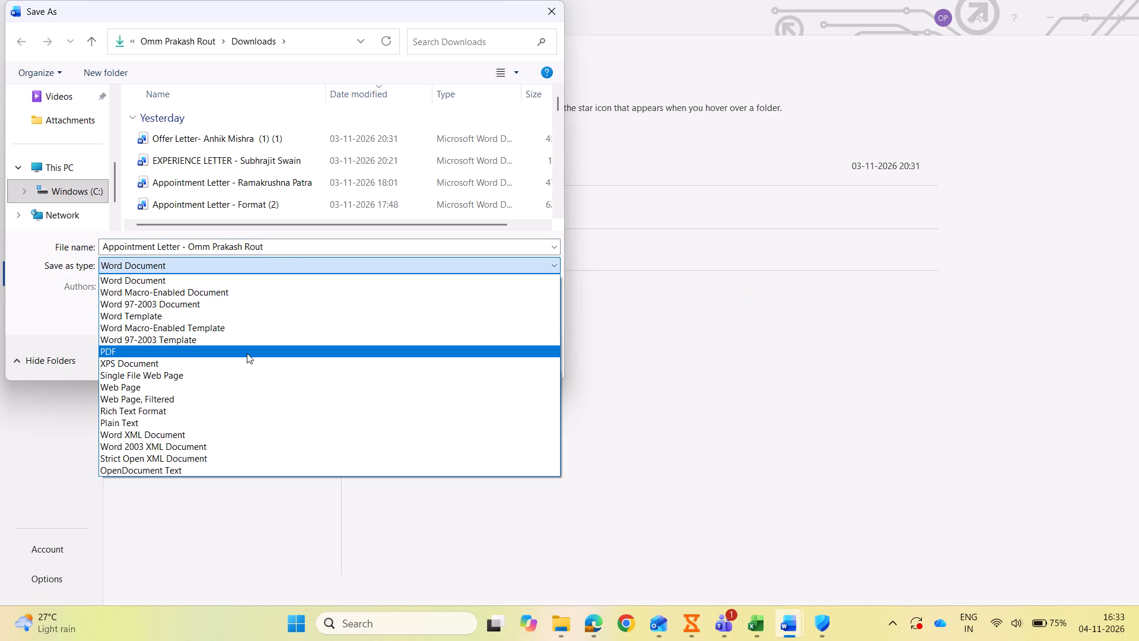
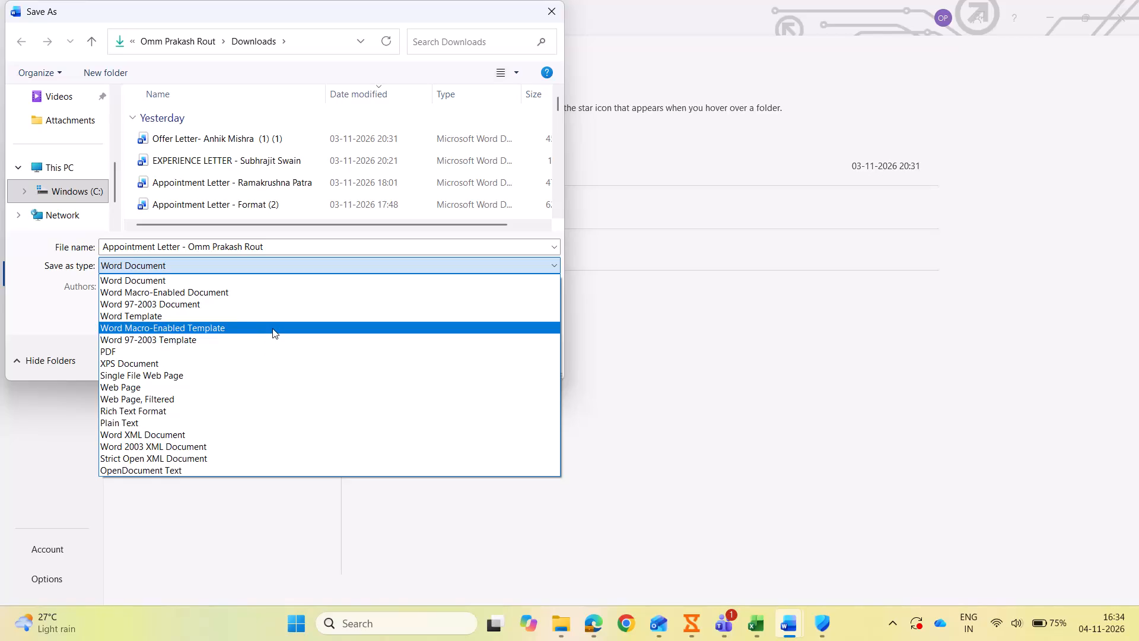
Save the letter as a PDF in Downloads, replacing the existing file of the same name.
left_click(273, 347)
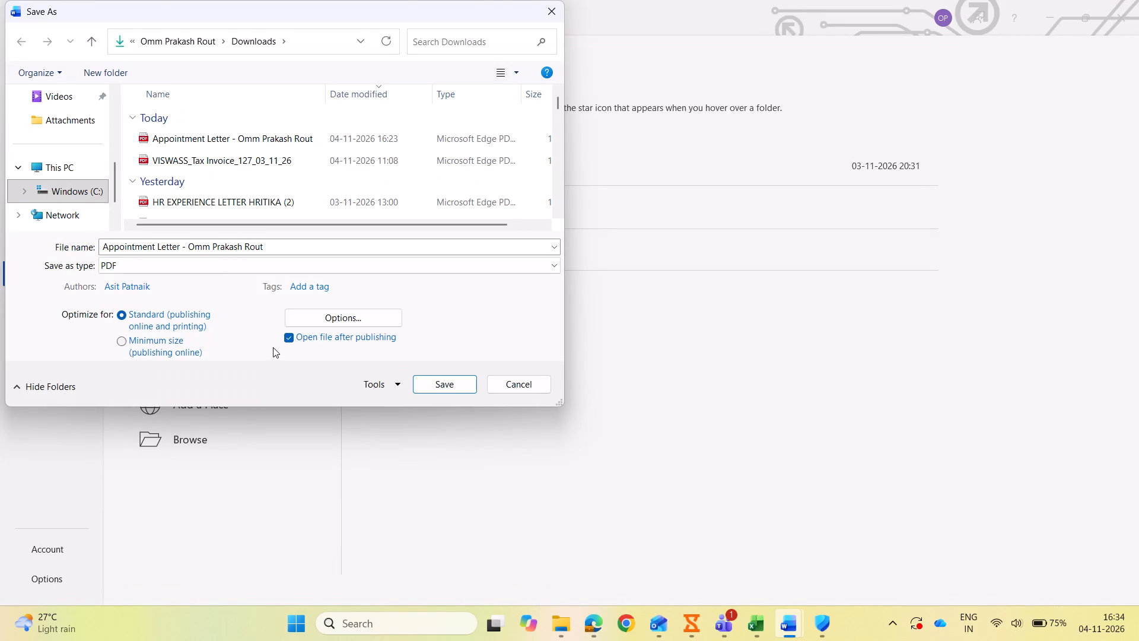
left_click(444, 382)
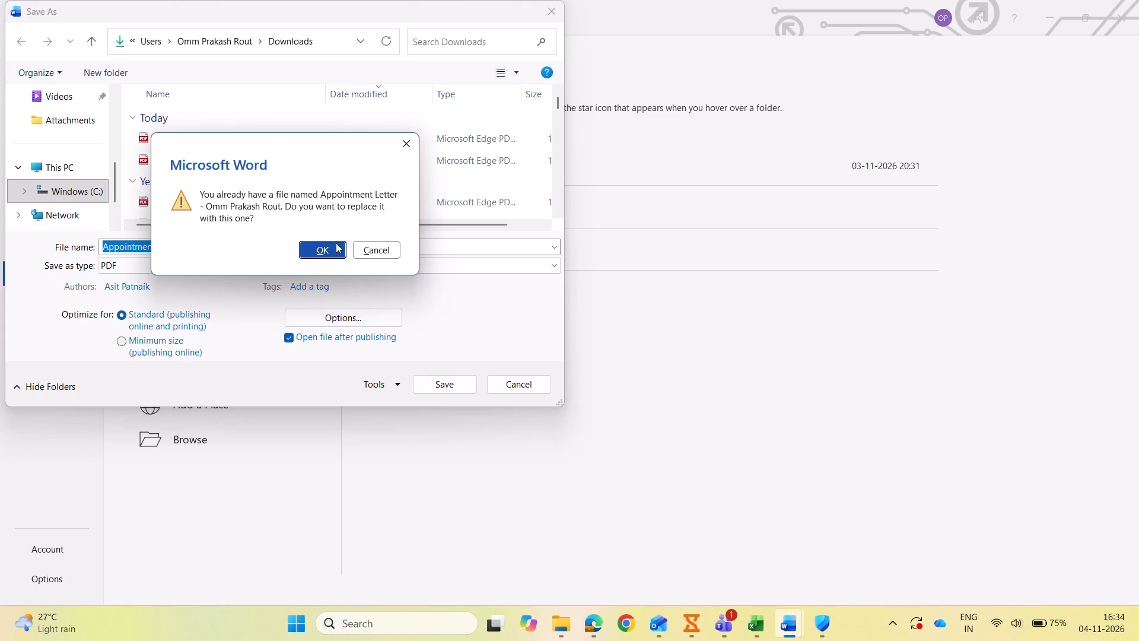
left_click(329, 247)
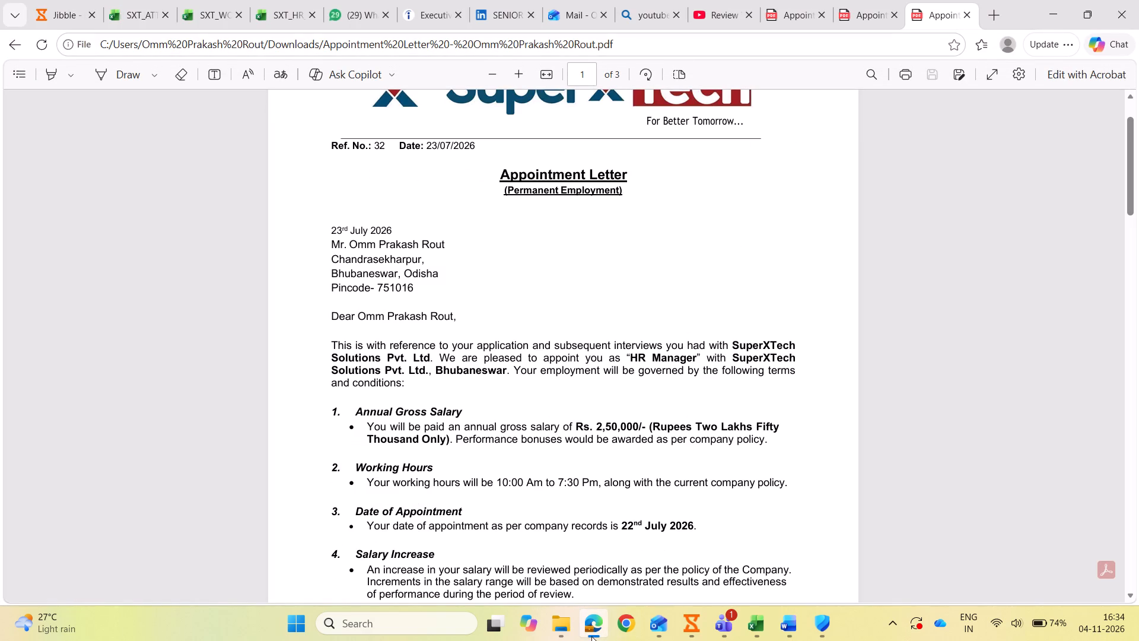
Switch to File Explorer and look over the recent files in the Downloads folder.
left_click(556, 629)
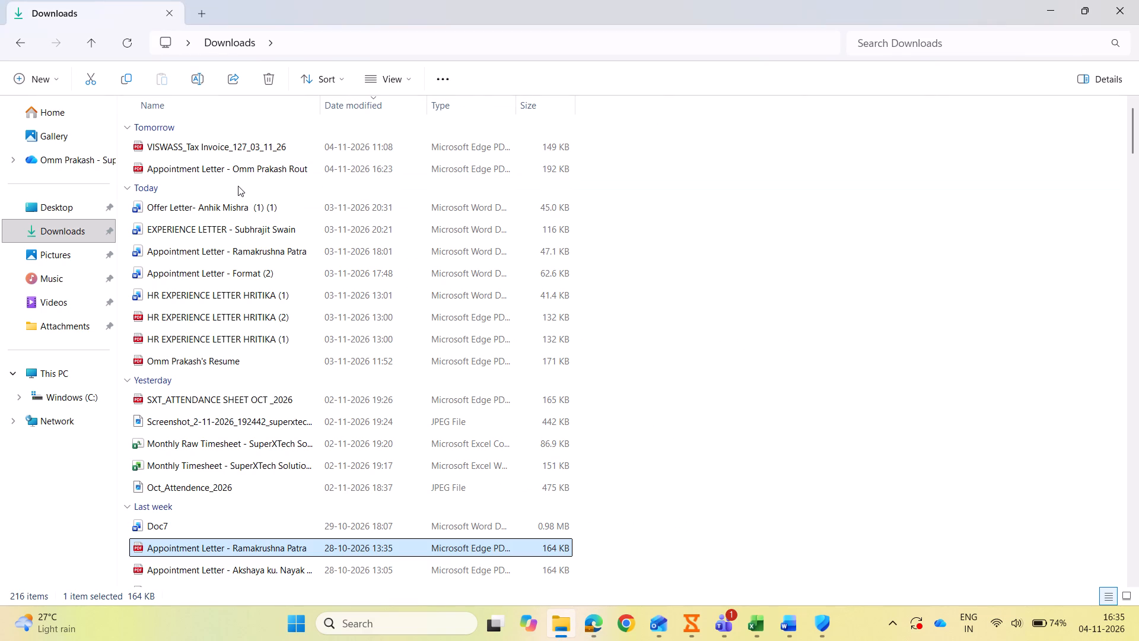
scroll(238, 186, "up", 1)
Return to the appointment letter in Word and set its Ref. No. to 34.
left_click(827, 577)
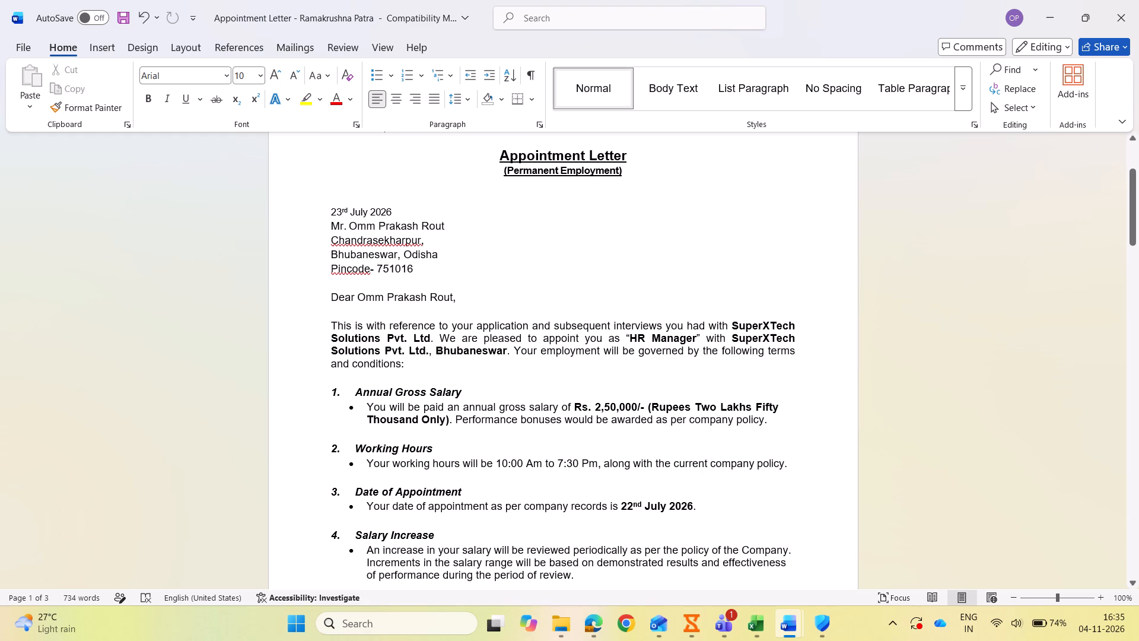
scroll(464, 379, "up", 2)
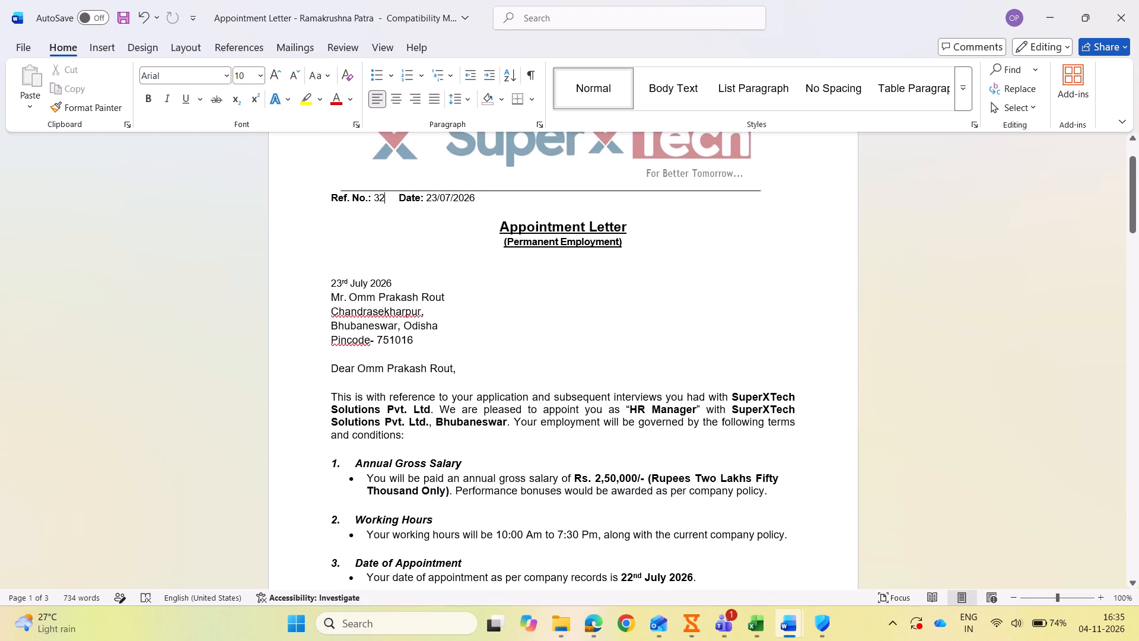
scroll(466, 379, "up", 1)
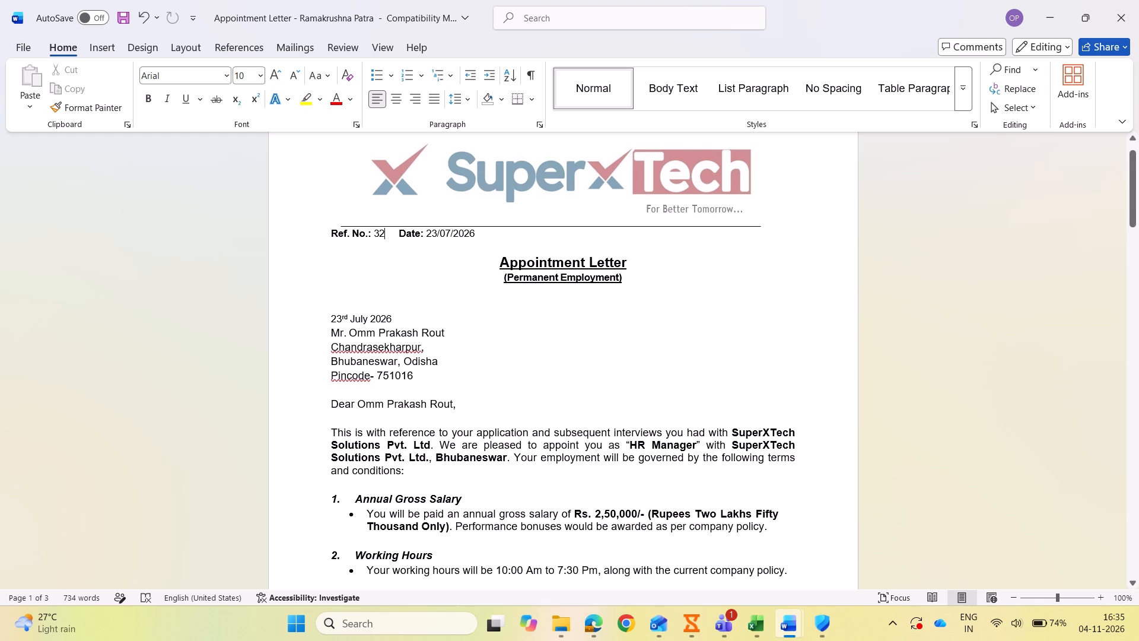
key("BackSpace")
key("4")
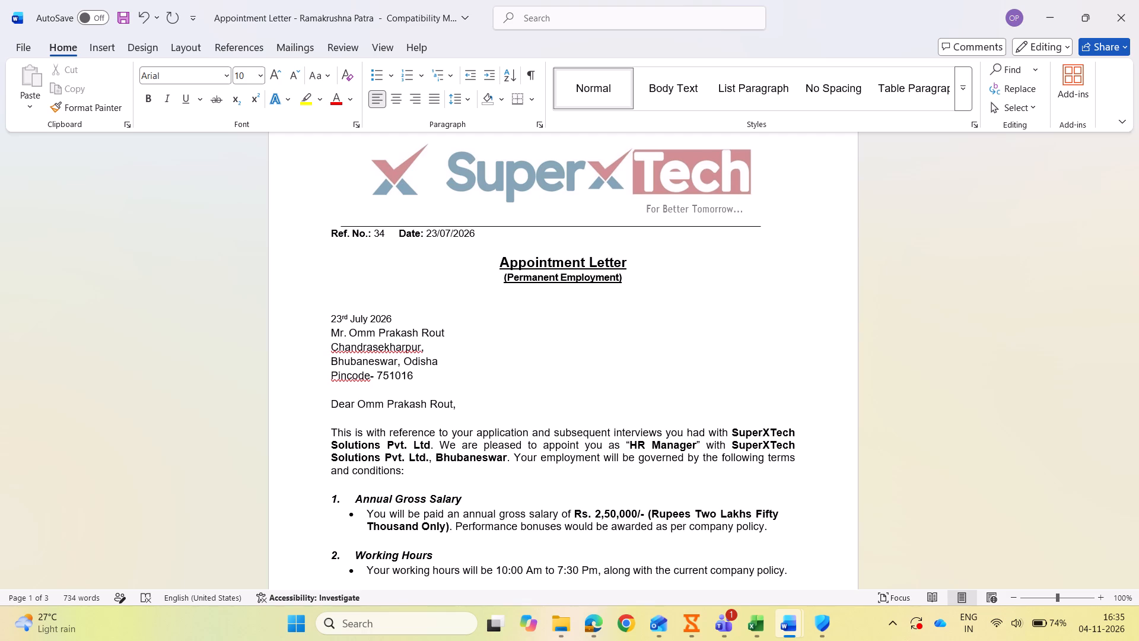
Consult the SXT_ATTE workbook in Edge and set the Ref. No. of the Word letter to 33.
left_click(603, 624)
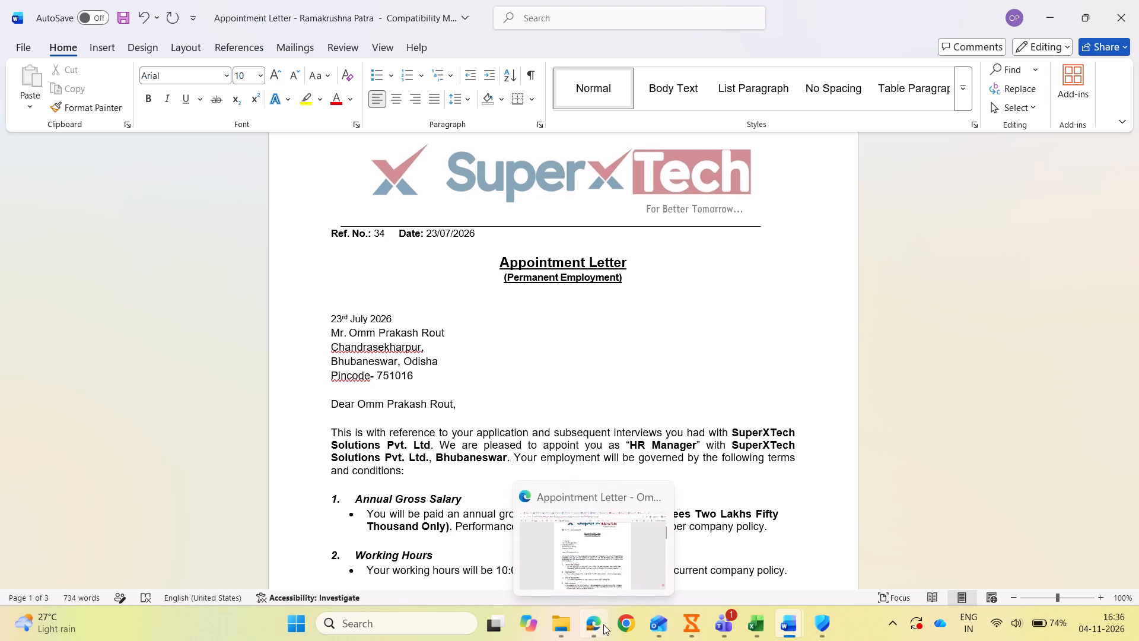
left_click(115, 10)
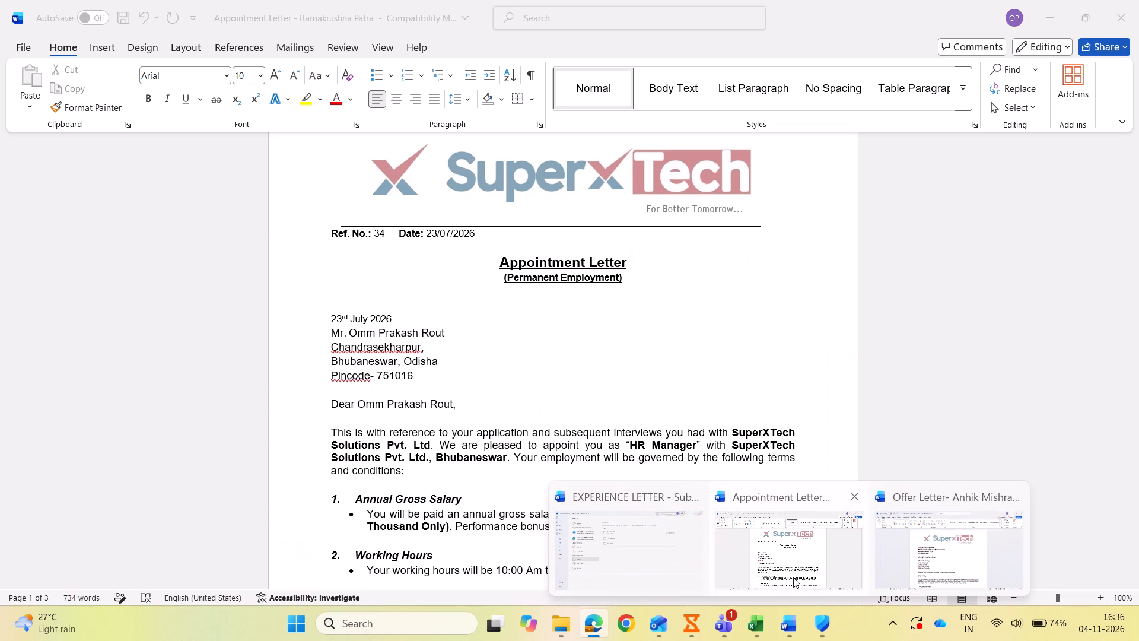
left_click(793, 577)
key("BackSpace")
key("3")
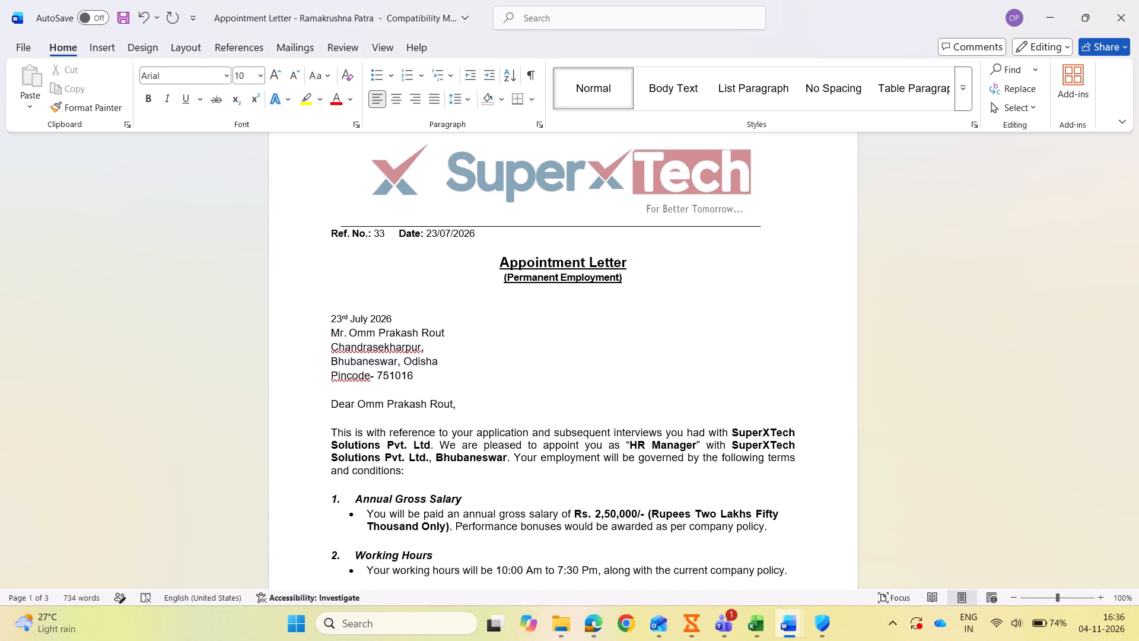
Remove the day from the date beside the letter's Ref. No.
left_click(435, 231)
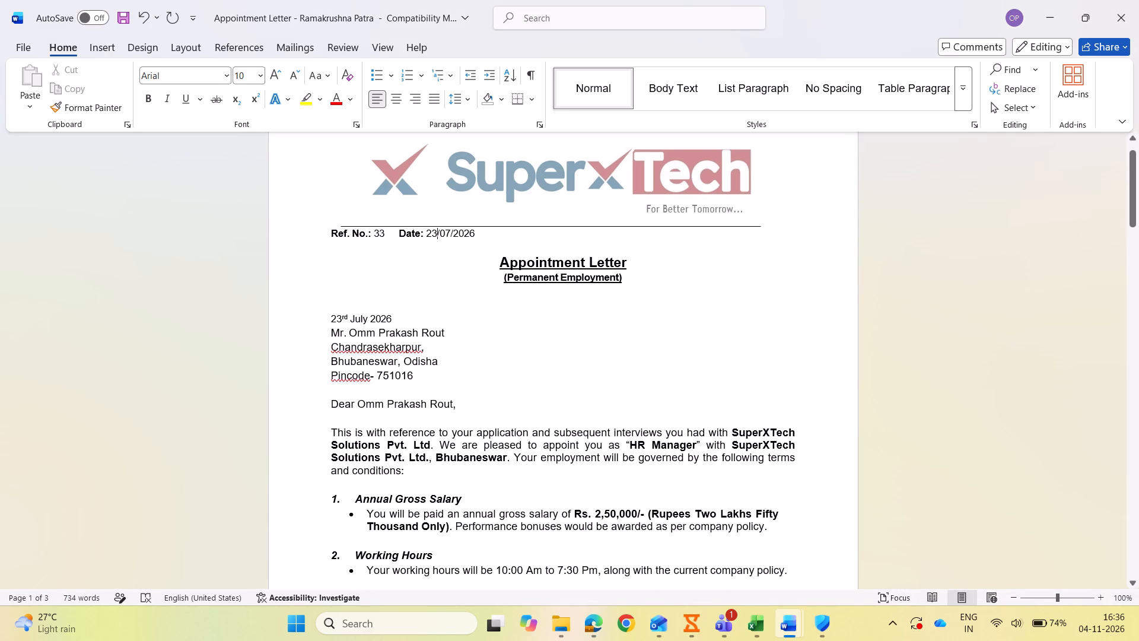
key("BackSpace")
key("BackSpace")
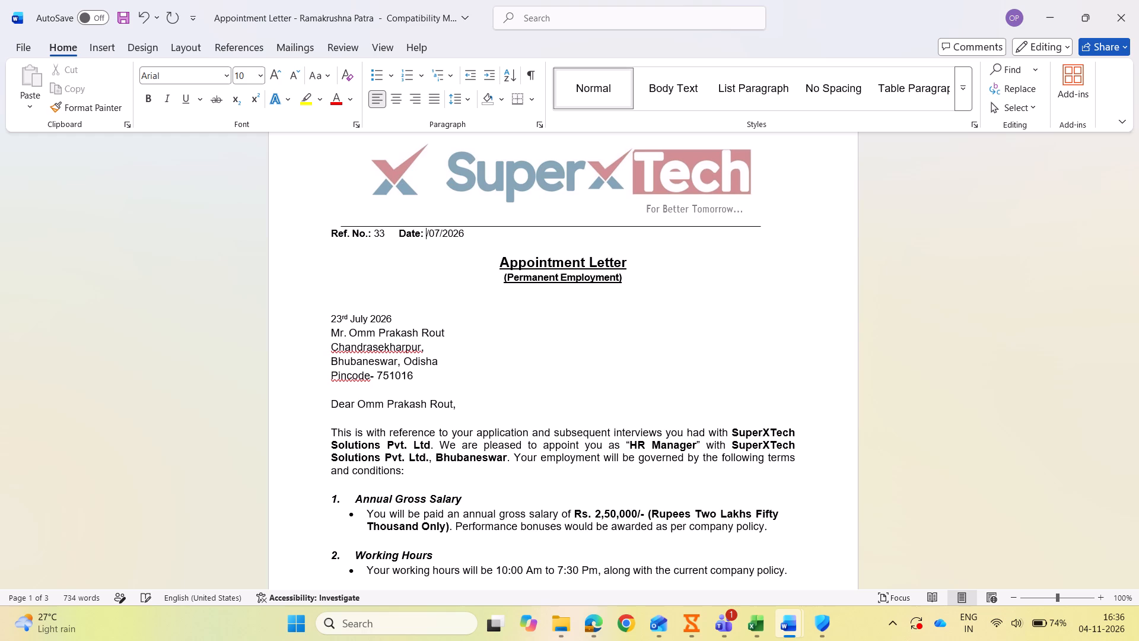
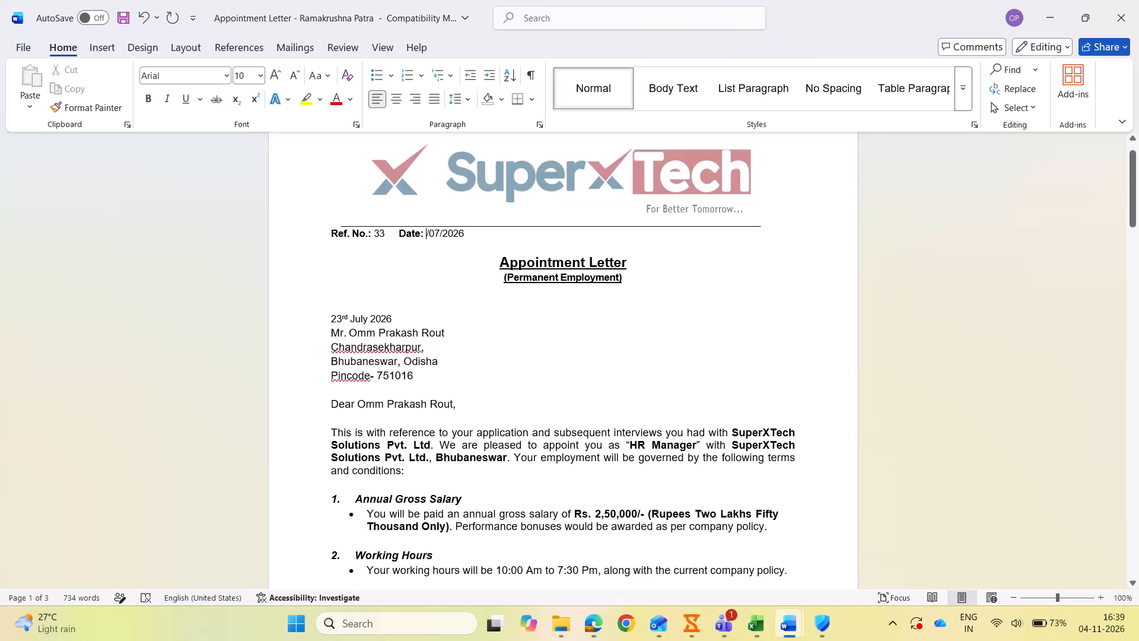
Enter 17 as the day of the date beside the letter's Ref. No.
type("17")
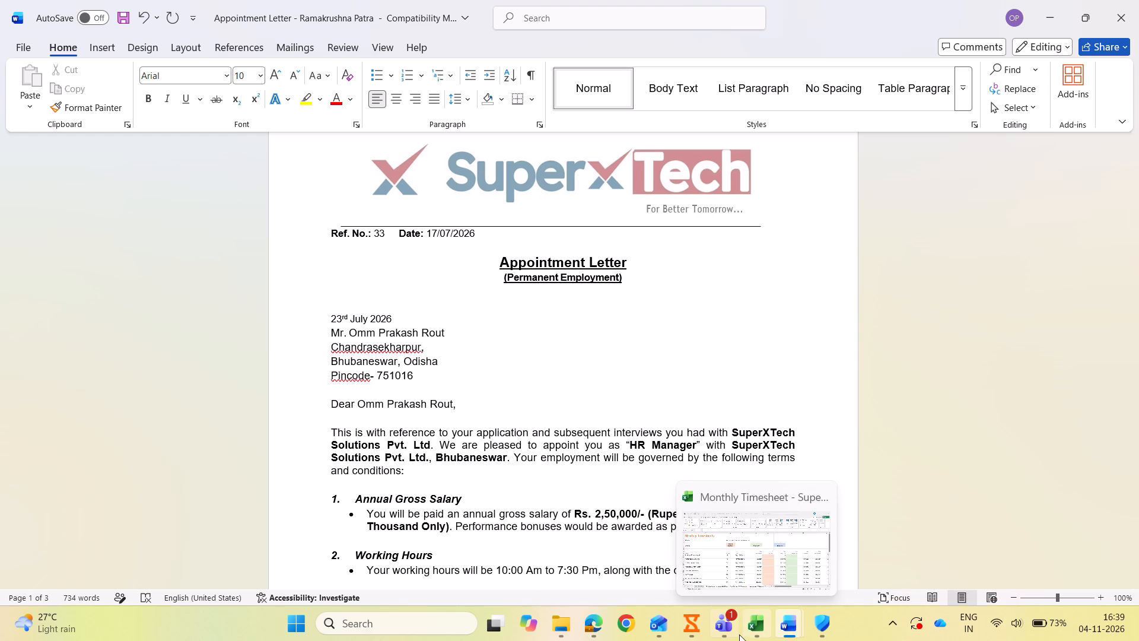
Copy the recipient's name and address from the PDF appointment letter in Edge and paste them over the Word letter's address lines.
left_click(591, 630)
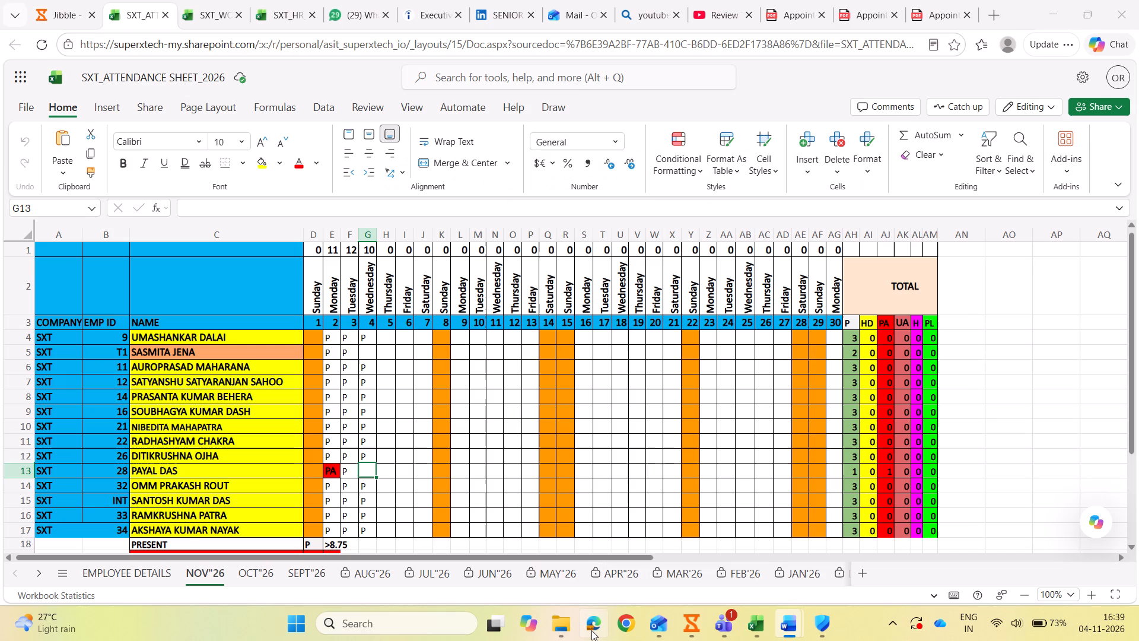
left_click(803, 15)
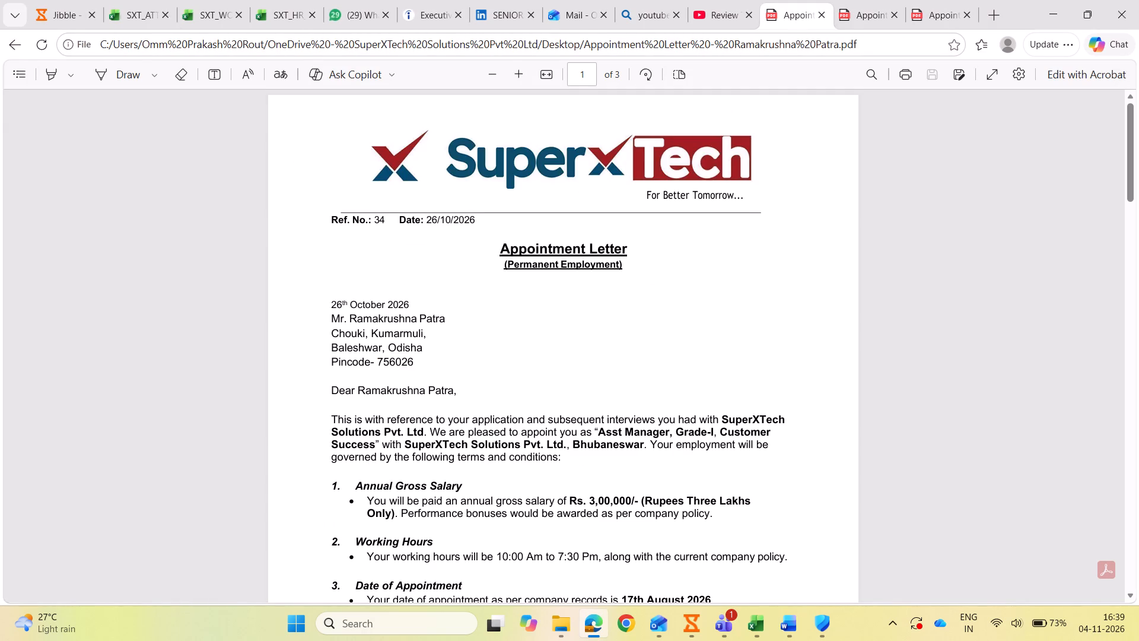
left_click_drag(328, 316, 424, 369)
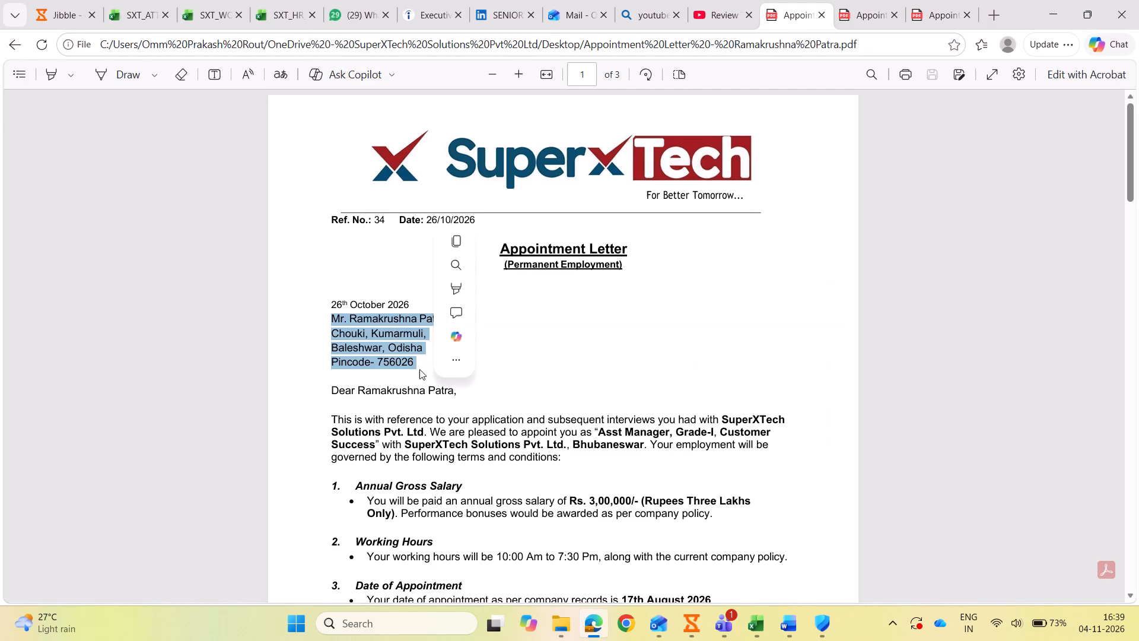
key("ctrl+c")
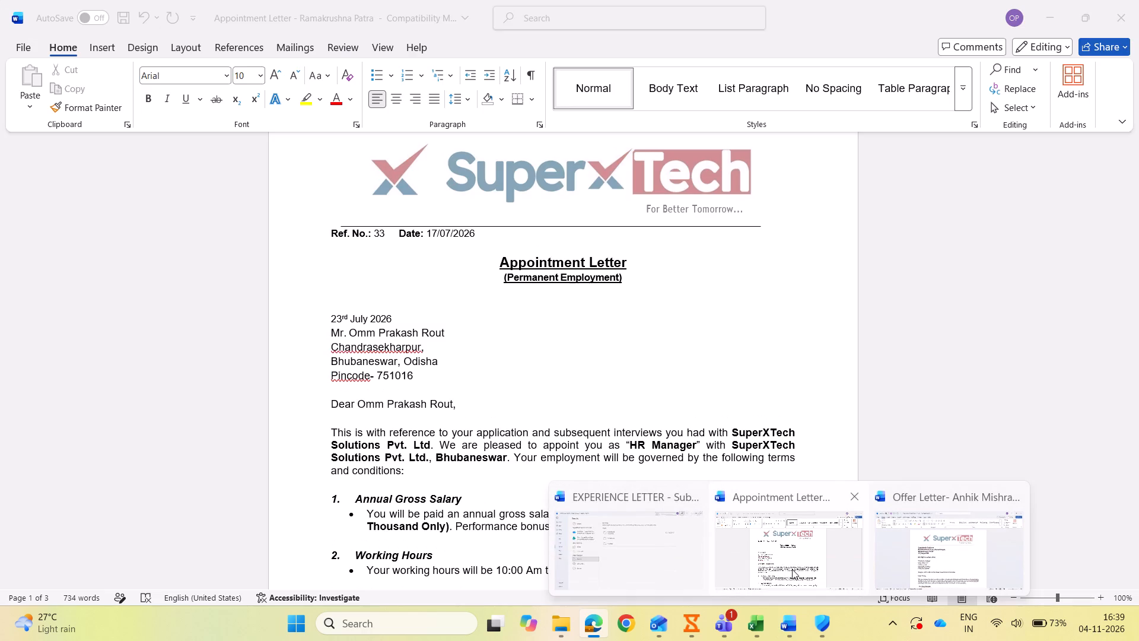
left_click(792, 569)
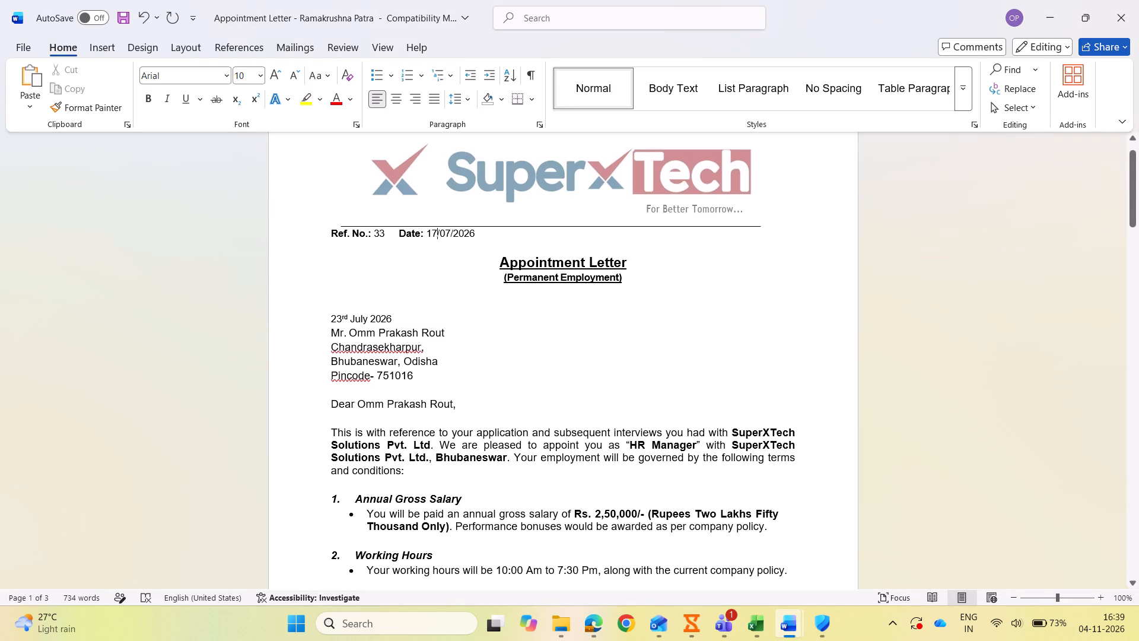
left_click_drag(328, 344, 425, 387)
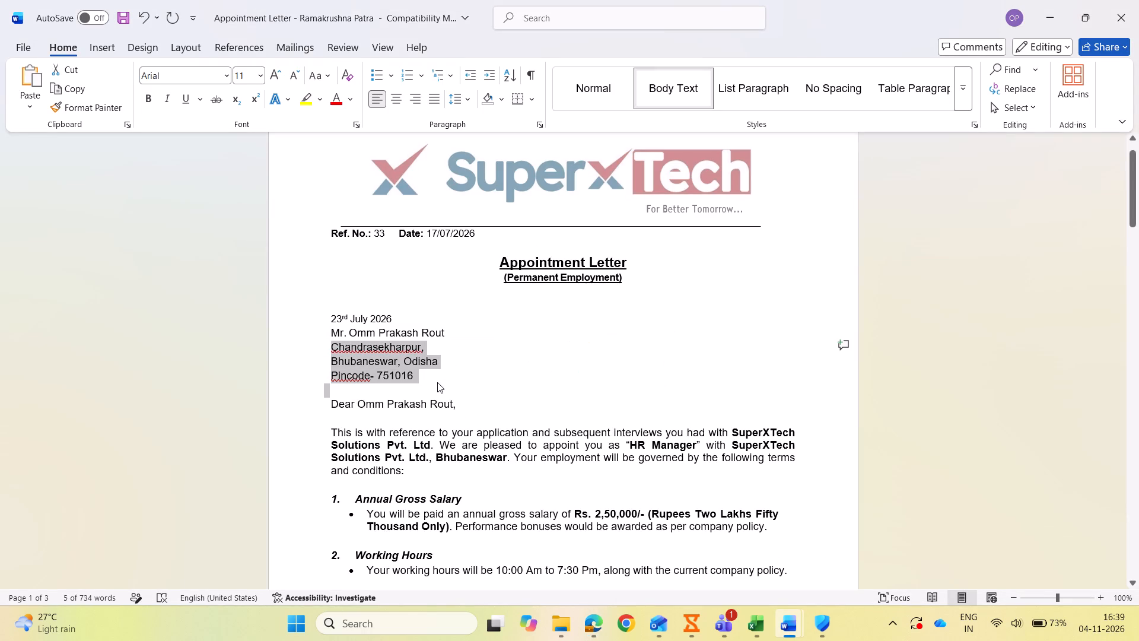
key("ctrl+v")
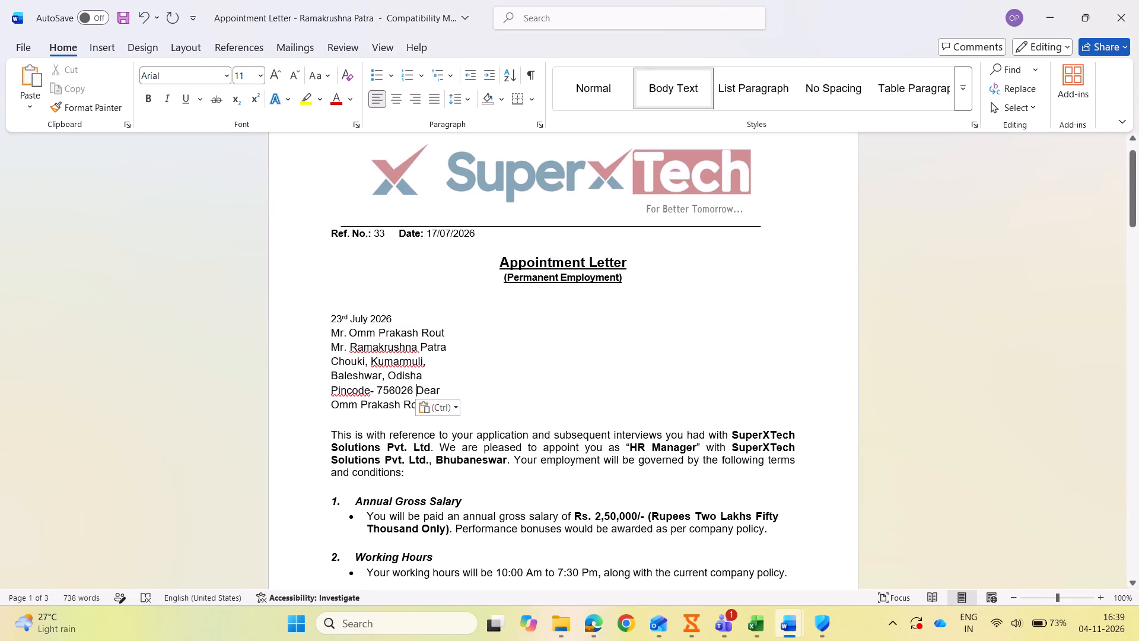
Delete the previous recipient's name line above the pasted name and address.
left_click(454, 334)
key("BackSpace")
key("BackSpace")
key("BackSpace")
key("BackSpace")
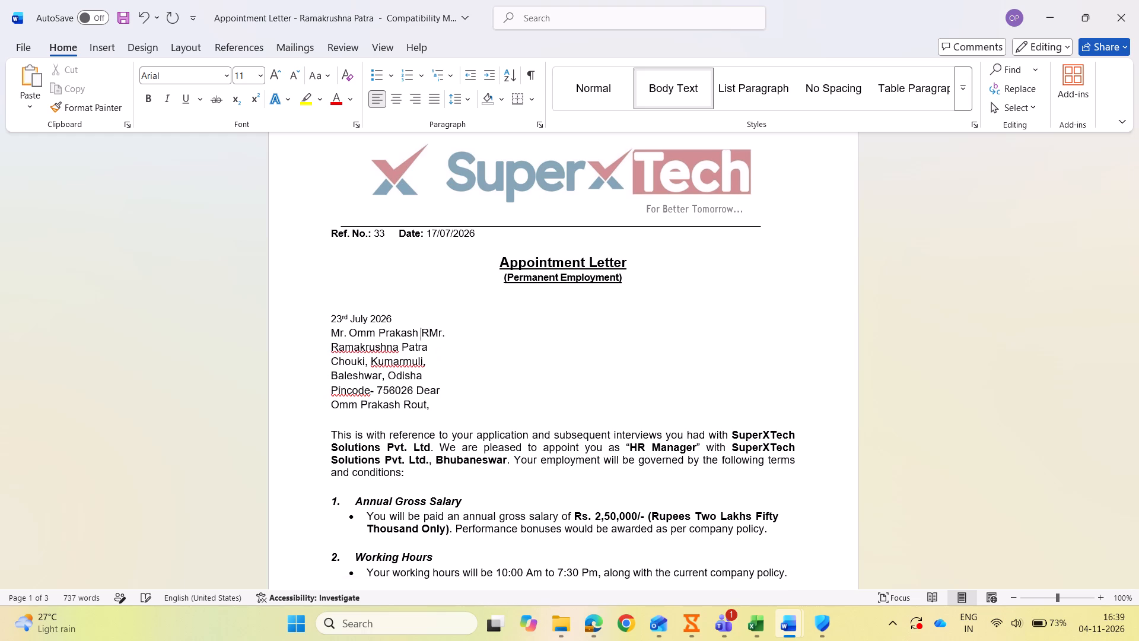
key("BackSpace")
key("BackSpace")
key("BackSpace")
key("BackSpace")
key("BackSpace")
key("BackSpace")
key("BackSpace")
key("BackSpace")
key("BackSpace")
key("BackSpace")
key("BackSpace")
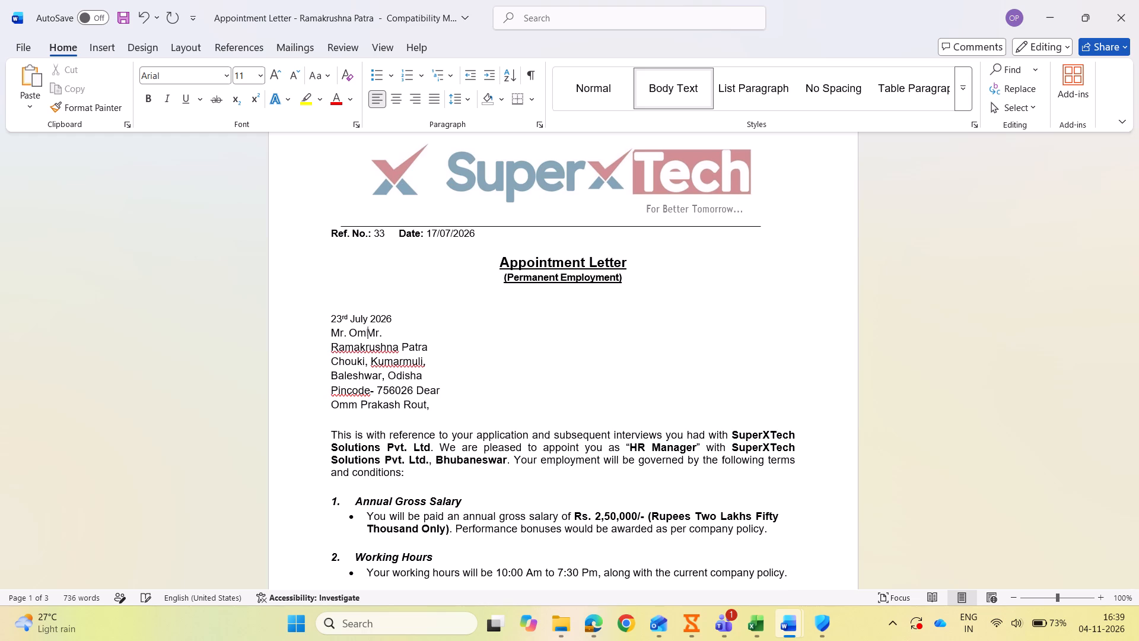
key("BackSpace")
key("BackSpace")
key("BackSpace")
key("BackSpace")
key("BackSpace")
key("BackSpace")
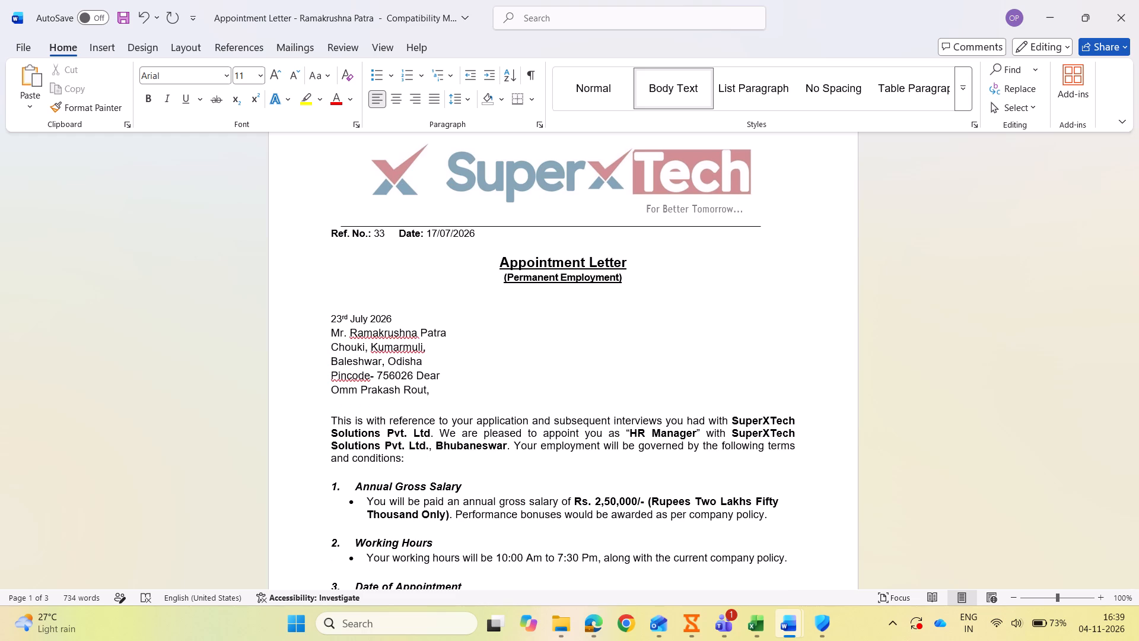
Change the date line above the recipient's name to 17th August 2026.
left_click(346, 318)
key("BackSpace")
key("BackSpace")
key("BackSpace")
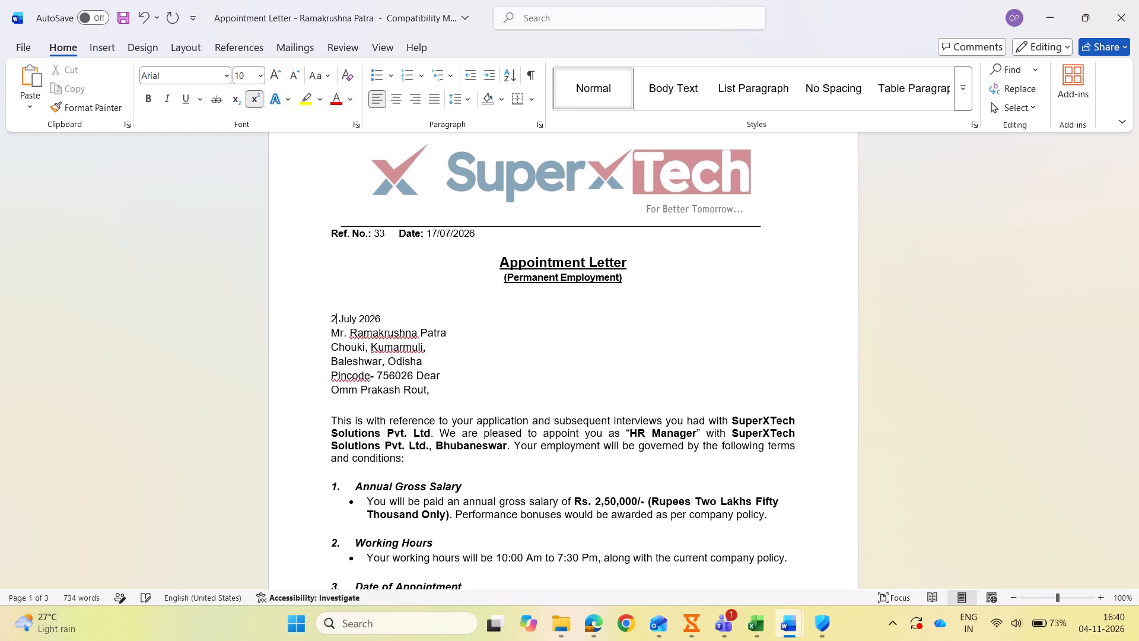
key("BackSpace")
type("17th")
key("space")
key("BackSpace")
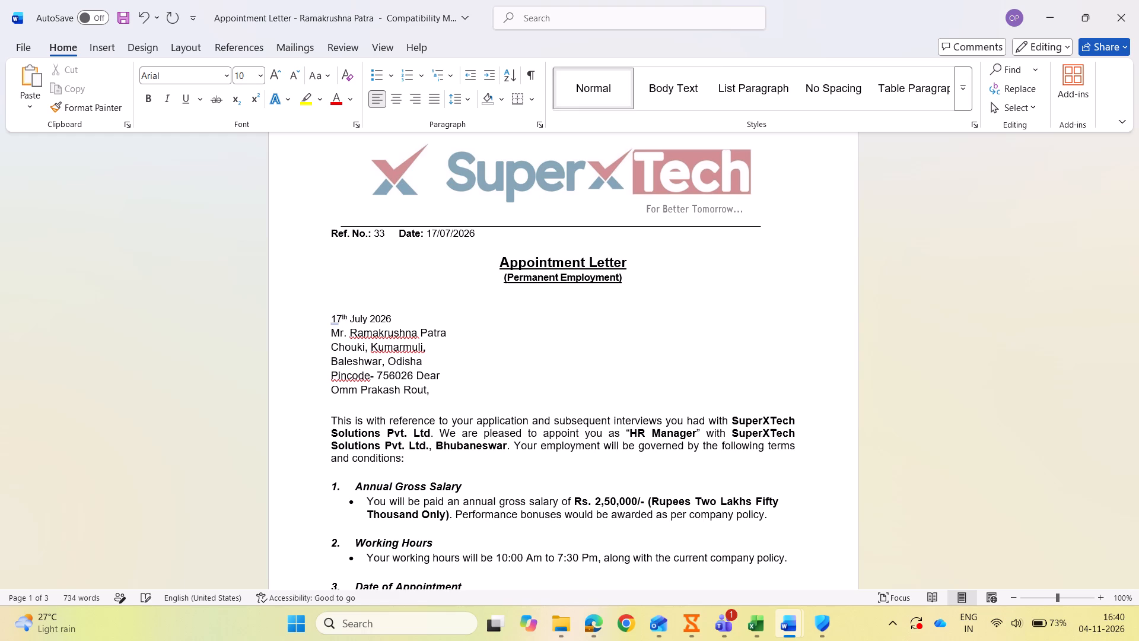
key("Right")
key("Right")
key("Right")
key("Right")
key("Right")
key("BackSpace")
key("BackSpace")
key("BackSpace")
key("BackSpace")
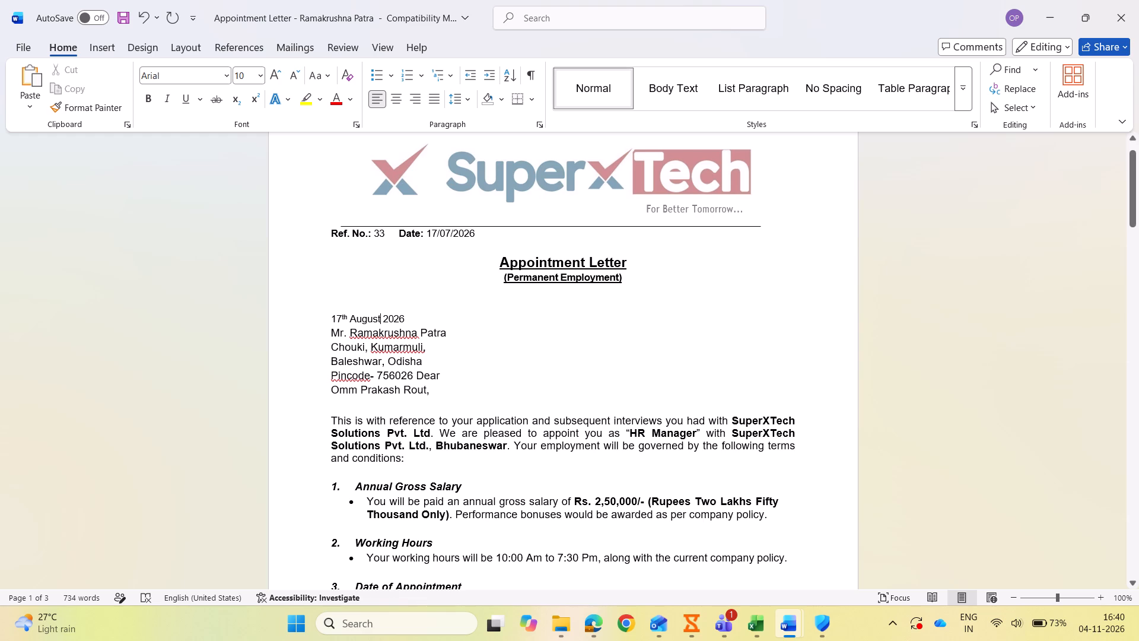
Set the month of the date beside the Ref. No. to 08.
left_click(448, 231)
key("BackSpace")
key("8")
Replace the HR Manager job title with Asst Manager, Grade-I, Customer Success, taken from the PDF letter in Edge, and tidy the spacing after it.
scroll(436, 336, "down", 1)
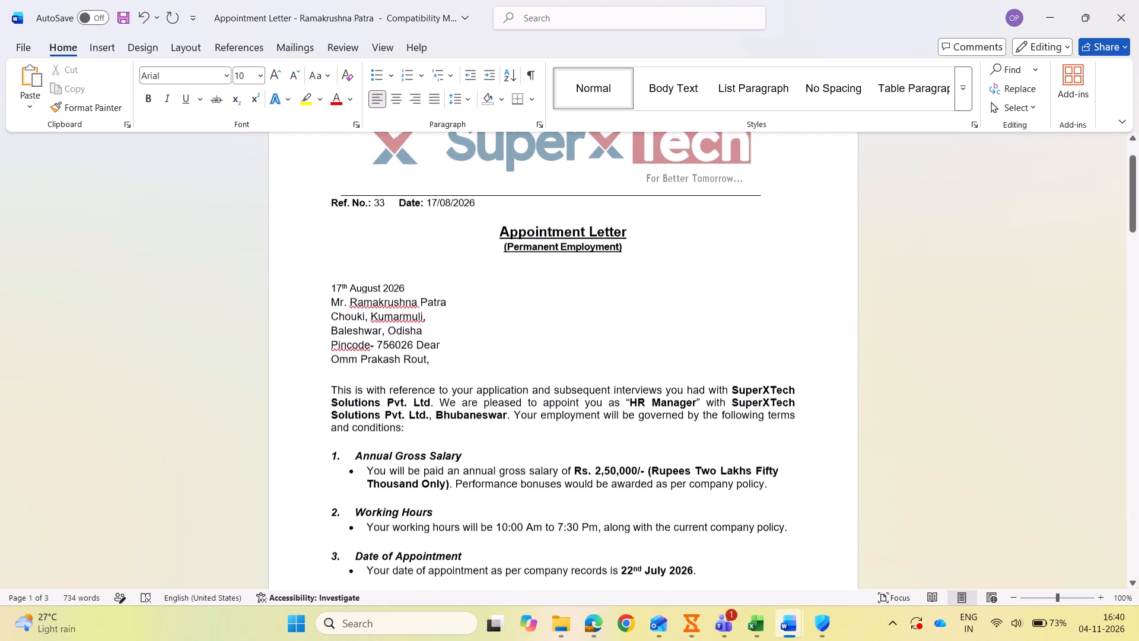
scroll(436, 336, "down", 1)
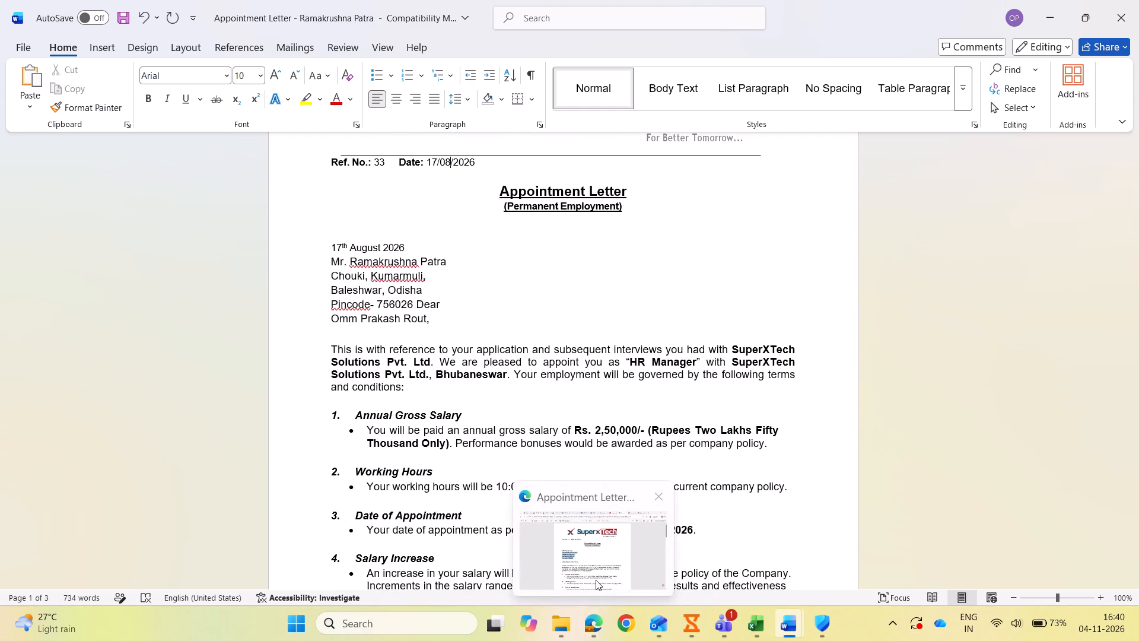
left_click(597, 572)
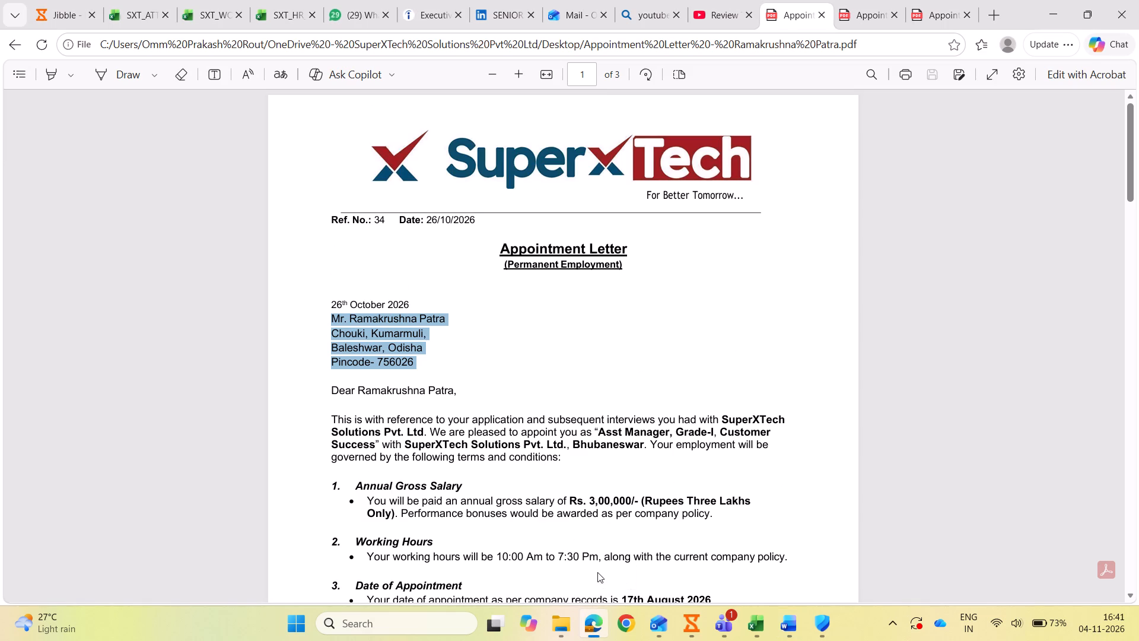
left_click_drag(599, 431, 658, 429)
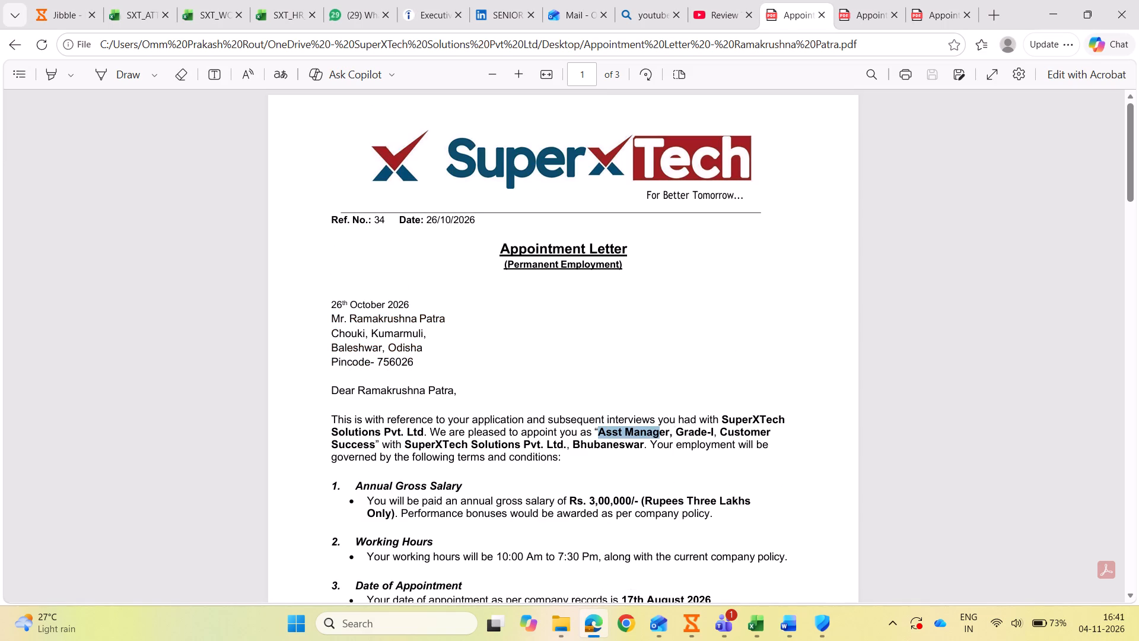
left_click_drag(658, 429, 775, 430)
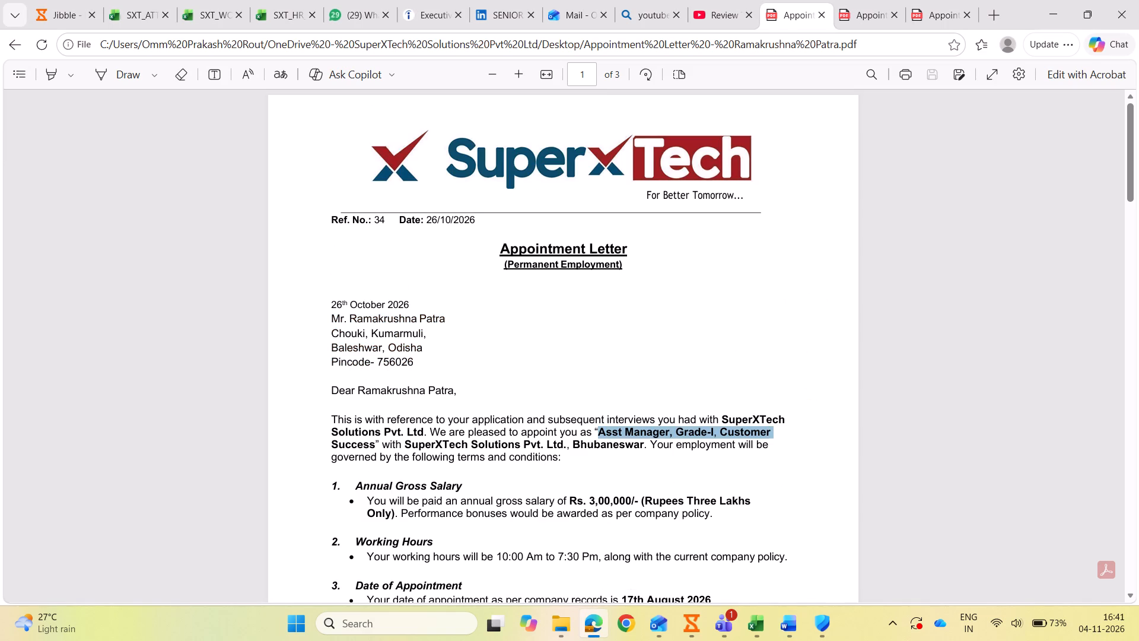
key("ctrl+c")
left_click(793, 563)
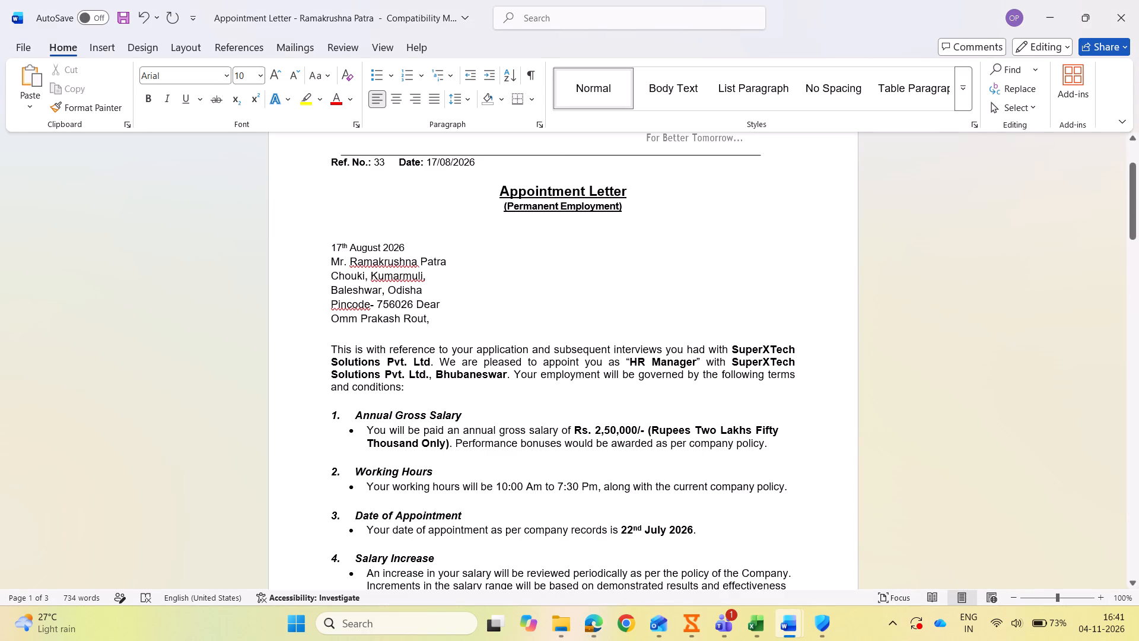
left_click_drag(629, 361, 676, 359)
left_click_drag(676, 359, 677, 359)
key("ctrl+v")
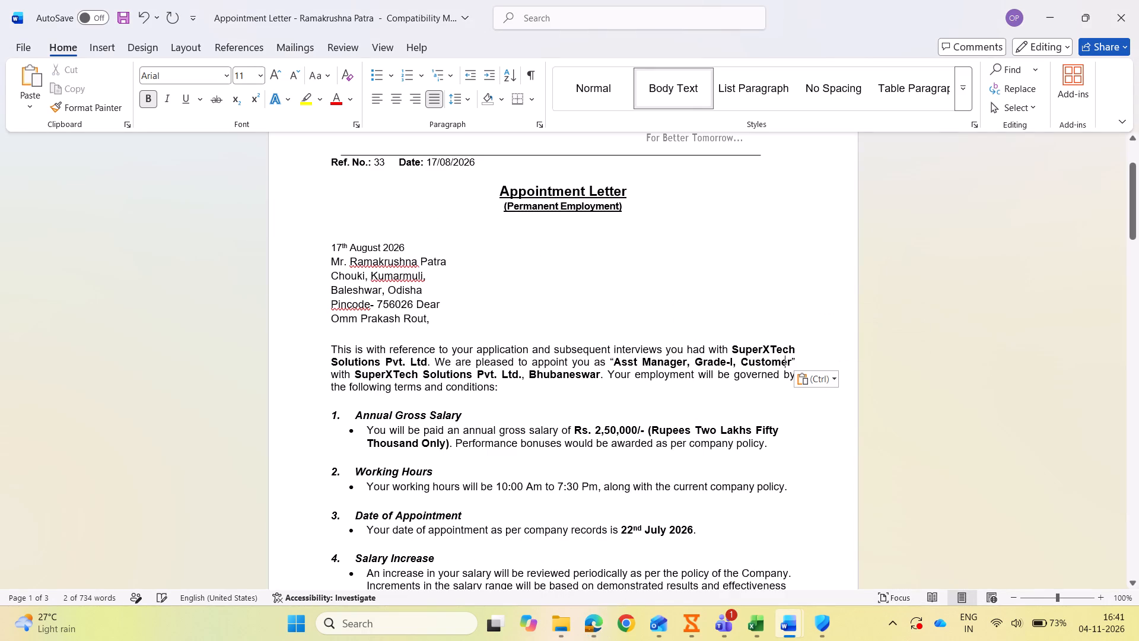
key("s")
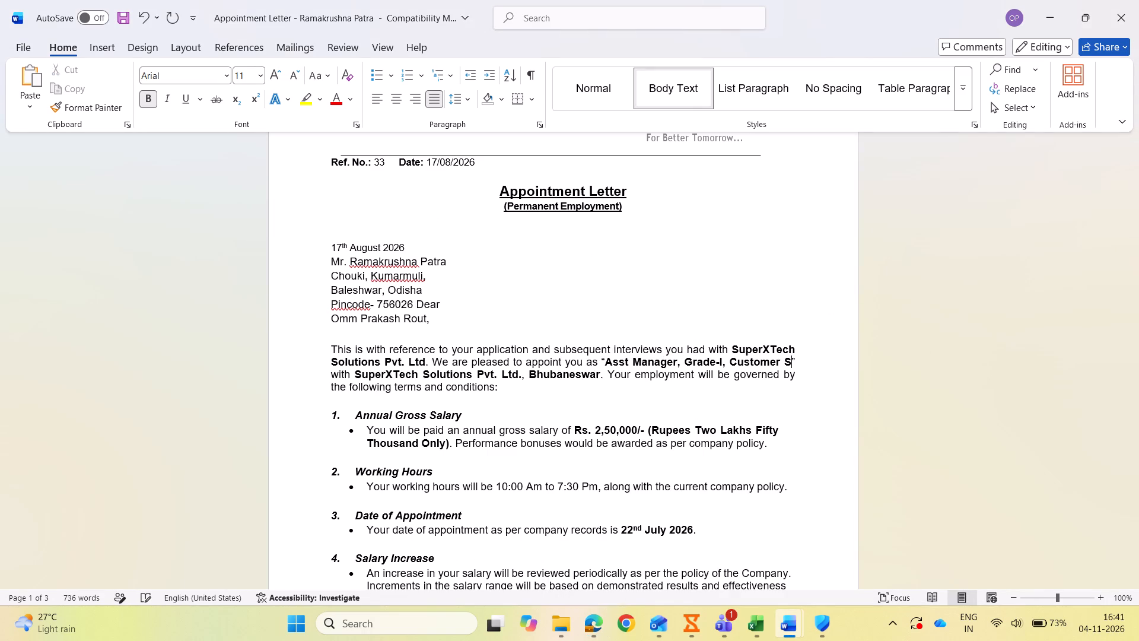
key("u")
type("ccess")
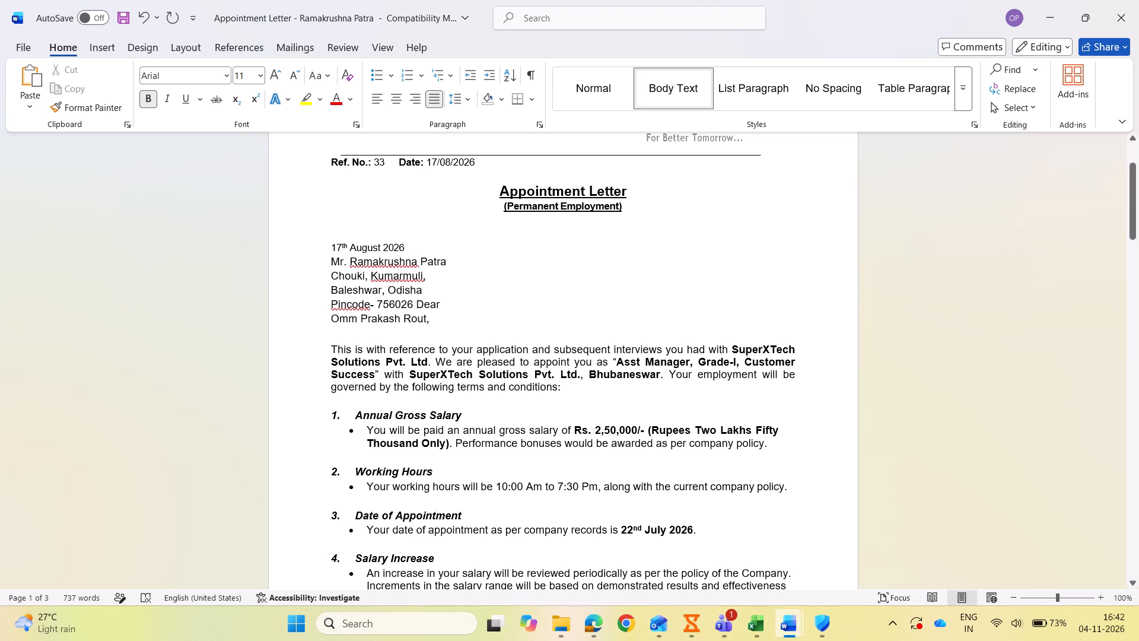
left_click(386, 373)
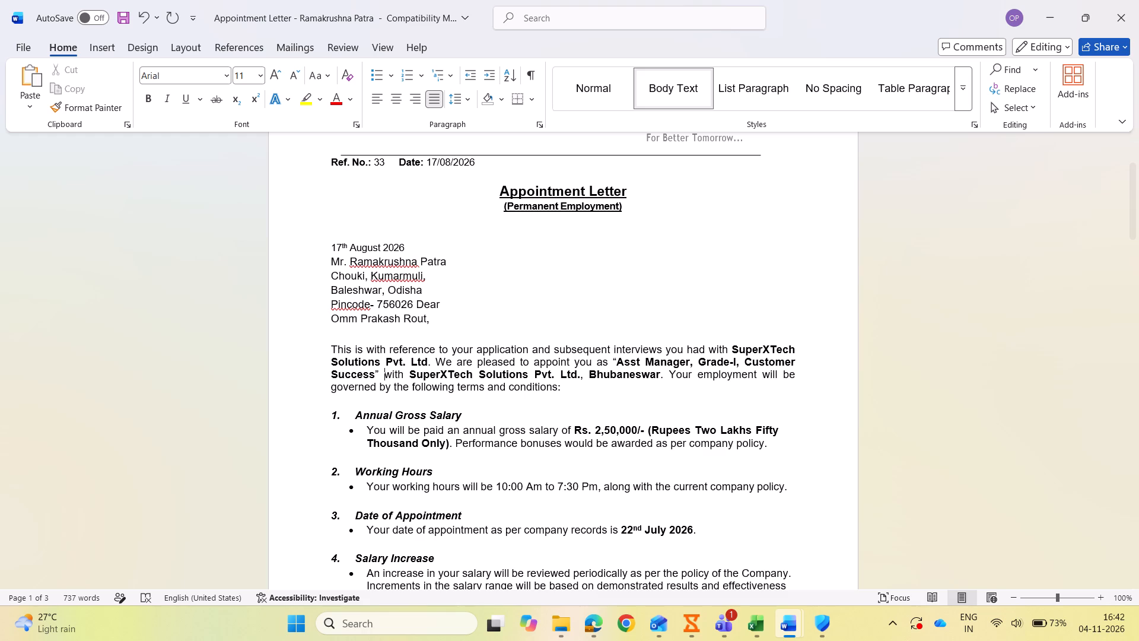
key("BackSpace")
key("space")
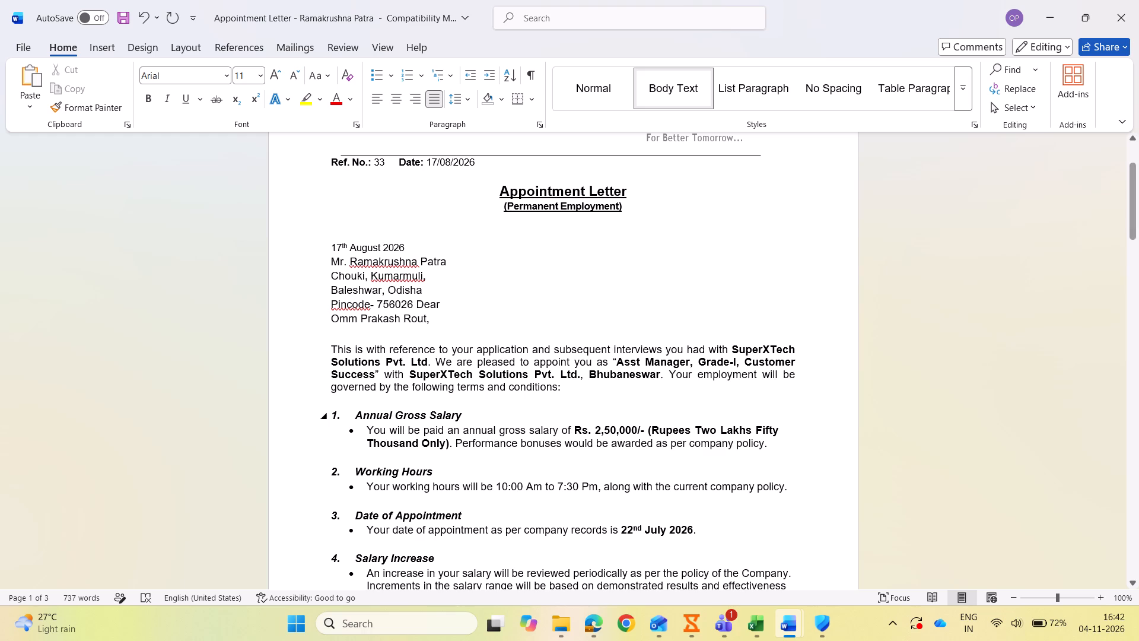
Delete the previous recipient's salutation, including the word Dear, after the pincode.
left_click(435, 323)
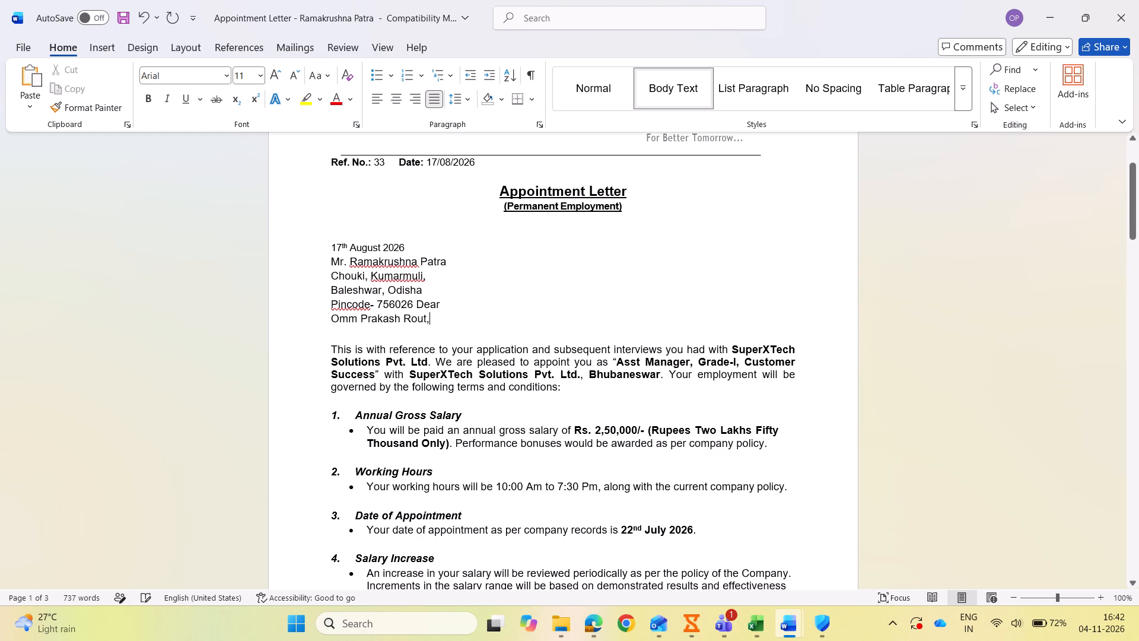
key("BackSpace")
key("BackSpace")
key("BackSpace")
key("BackSpace")
key("BackSpace")
key("BackSpace")
key("BackSpace")
key("BackSpace")
key("BackSpace")
key("BackSpace")
key("BackSpace")
key("BackSpace")
key("BackSpace")
key("BackSpace")
key("BackSpace")
key("BackSpace")
key("BackSpace")
key("BackSpace")
key("BackSpace")
key("BackSpace")
key("BackSpace")
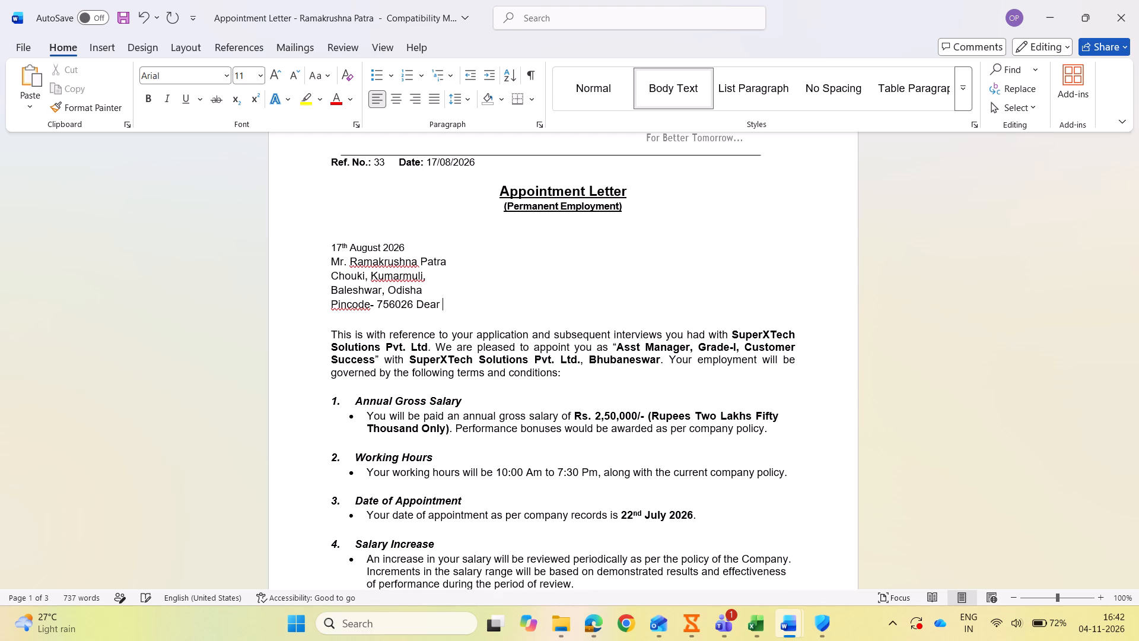
key("BackSpace")
key("BackSpace")
key("BackSpace")
key("BackSpace")
key("BackSpace")
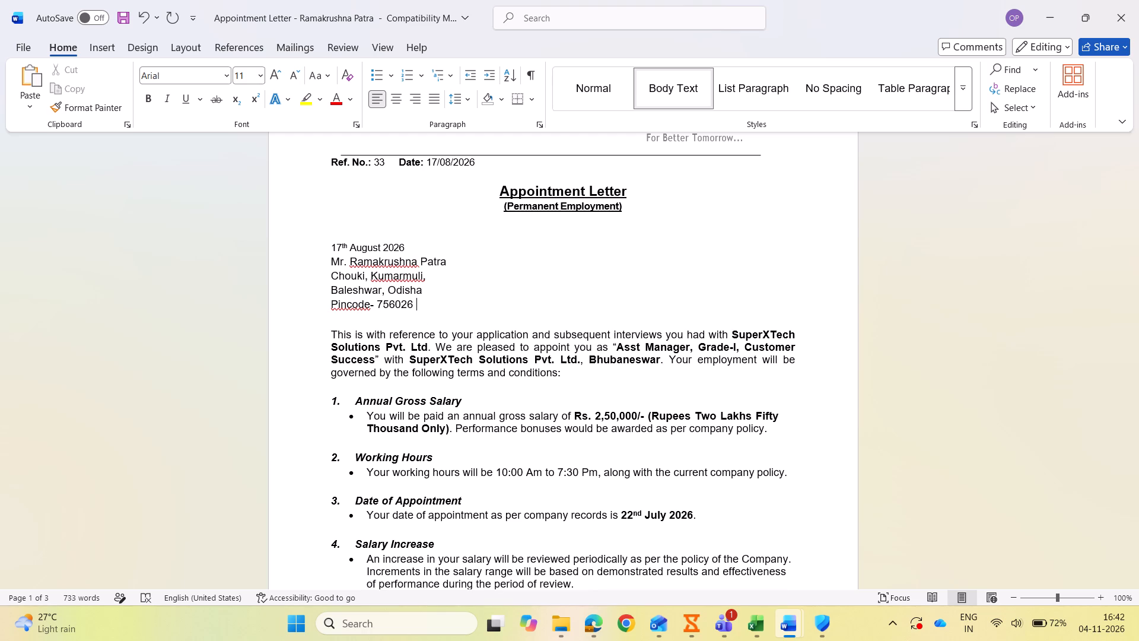
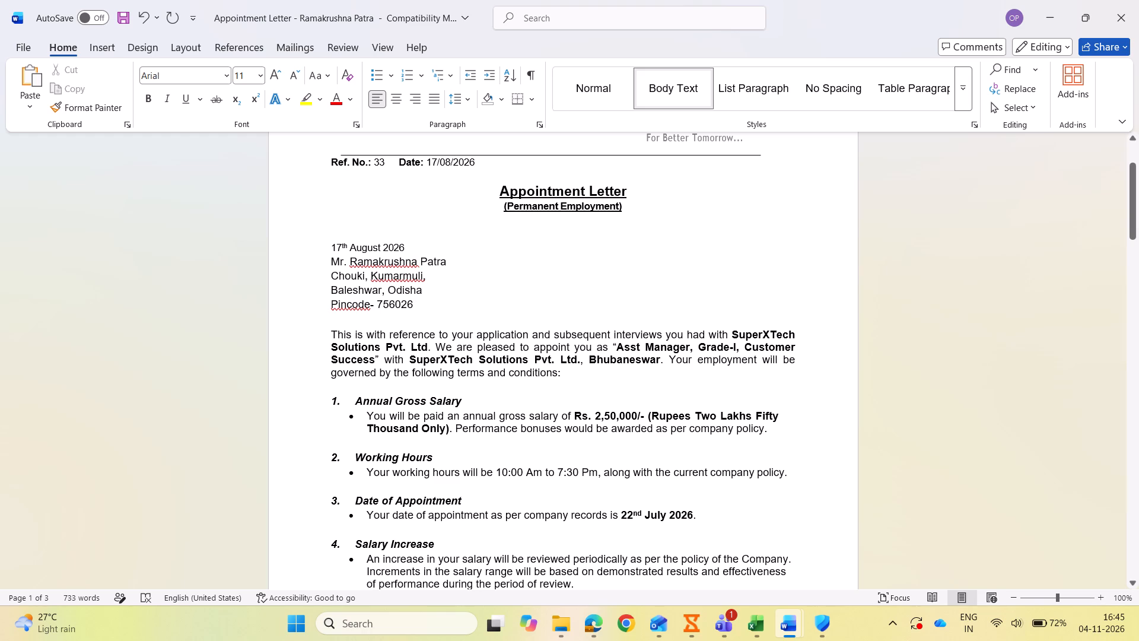
Change the annual gross salary figure in the first clause to Rs. 3,00,000/-.
left_click(607, 416)
key("BackSpace")
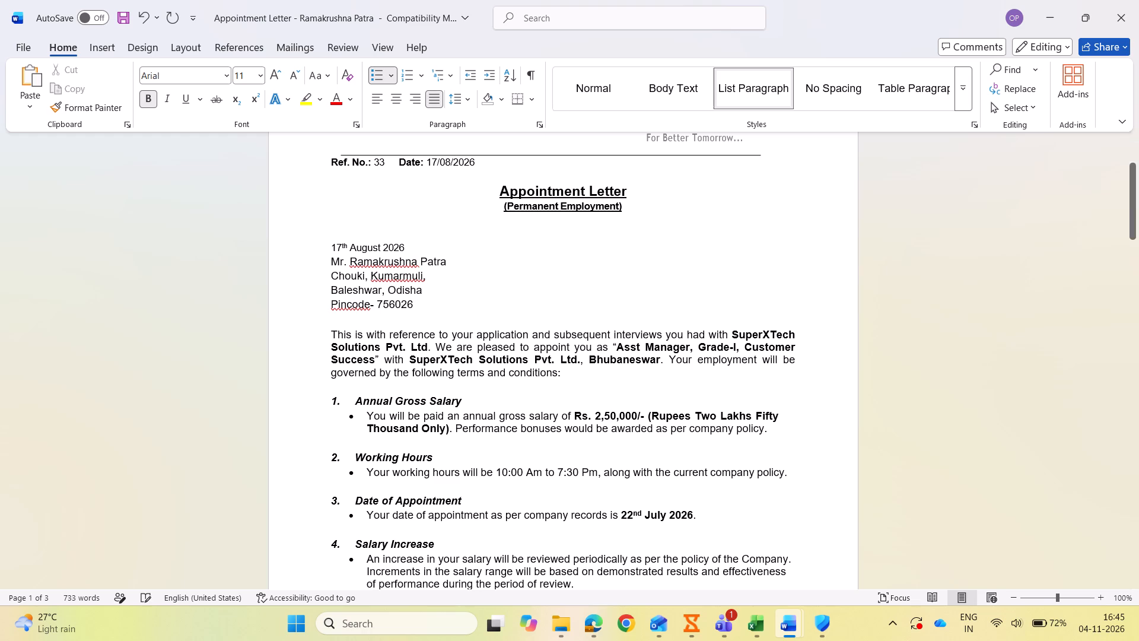
key("0")
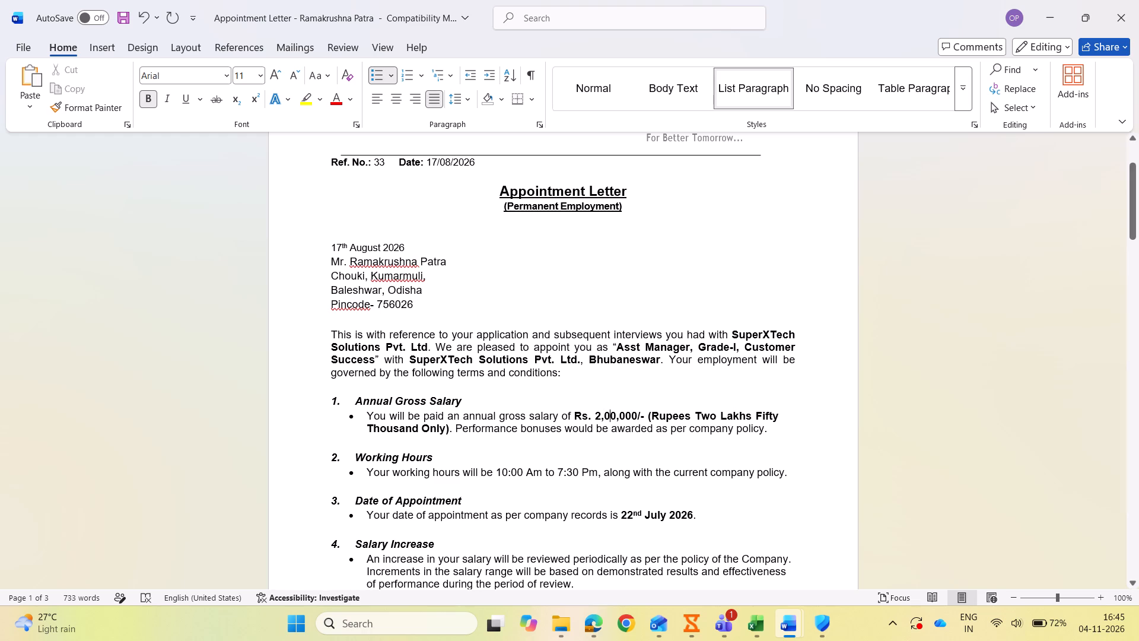
left_click(599, 415)
key("BackSpace")
type("00")
key("BackSpace")
key("BackSpace")
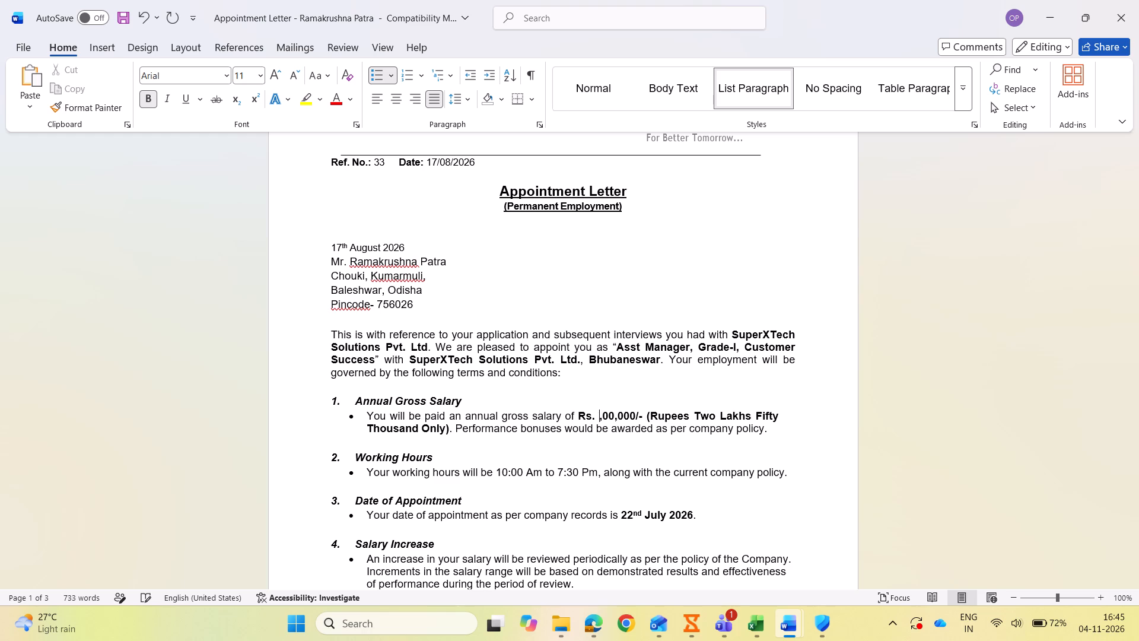
key("3")
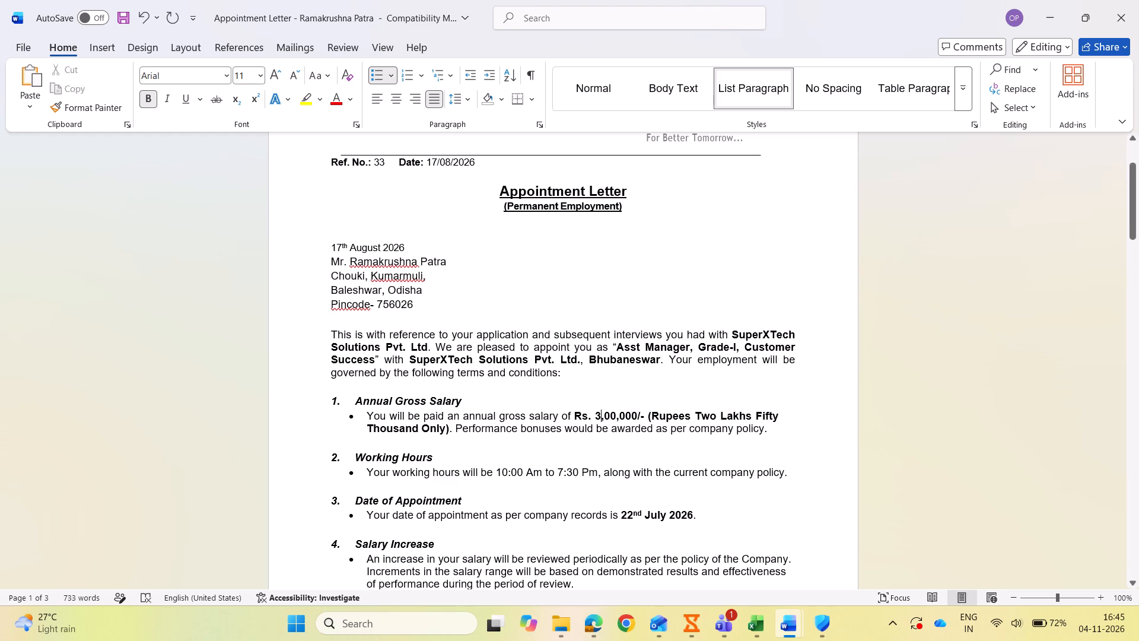
Reword the bracketed salary amount in the Annual Gross Salary clause as Rupees Three Lakhs Only.
left_click(715, 416)
key("BackSpace")
key("BackSpace")
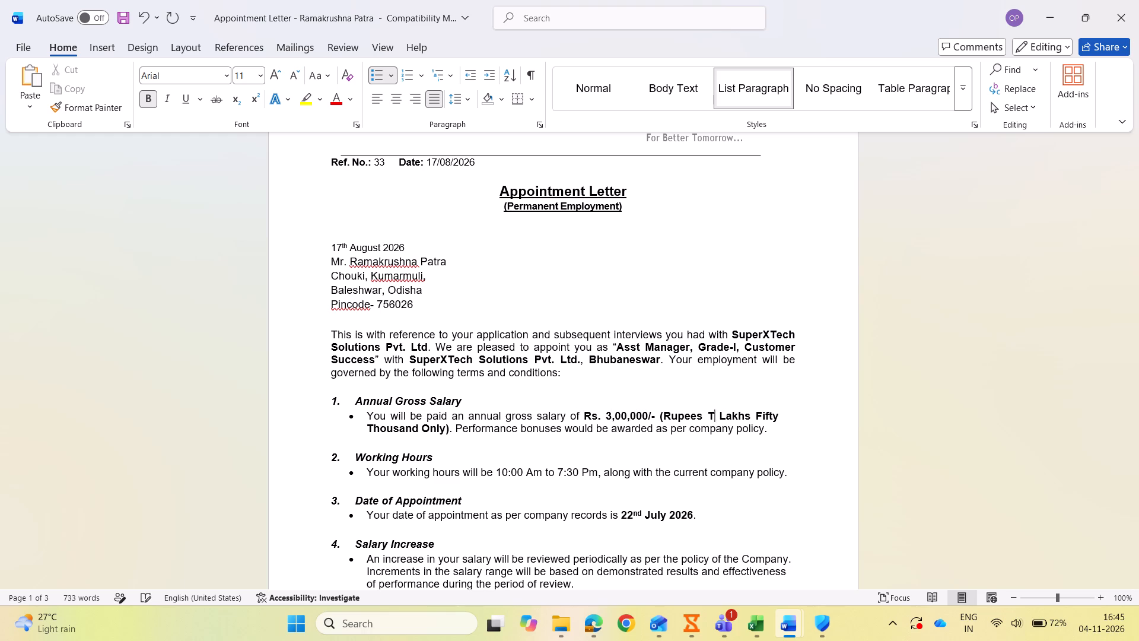
type("hree")
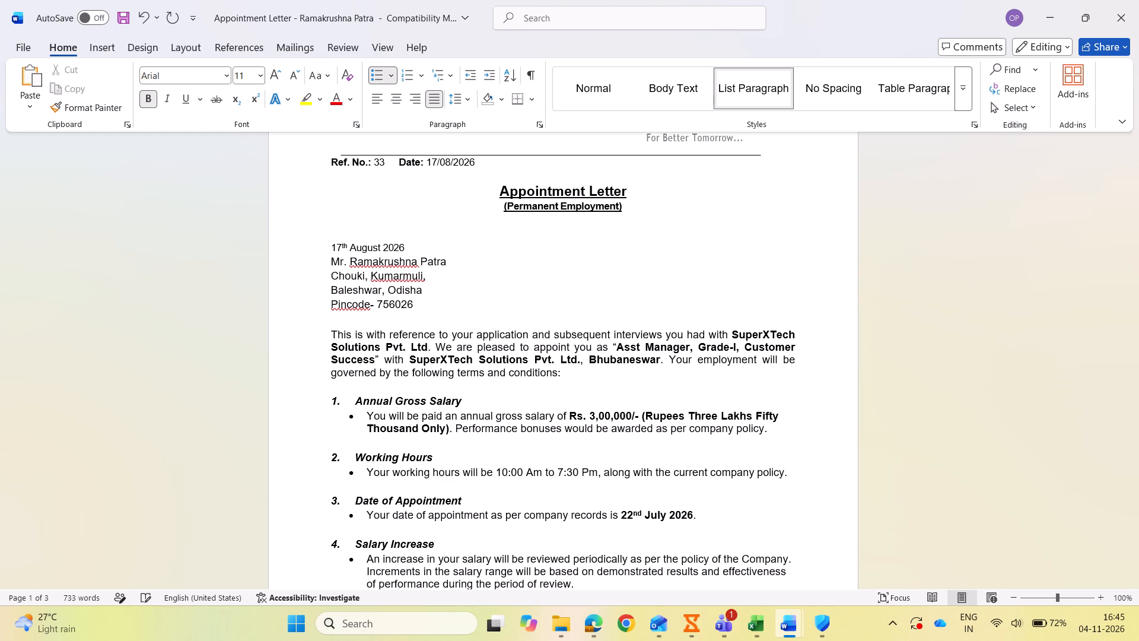
left_click(418, 426)
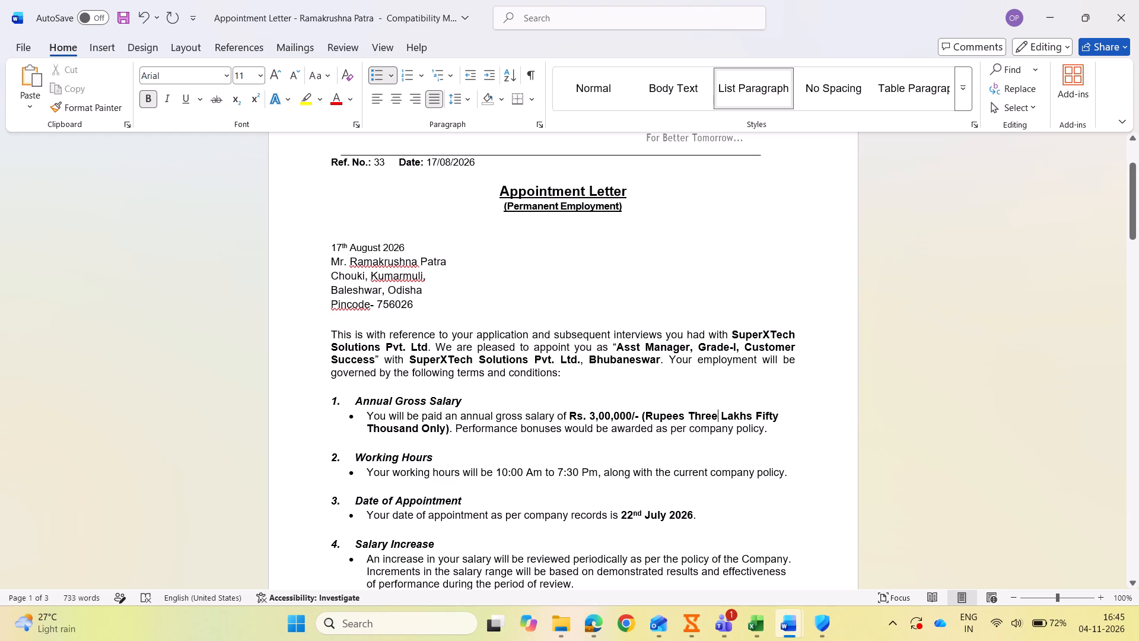
key("BackSpace")
key("BackSpace")
key("BackSpace")
key("BackSpace")
key("BackSpace")
key("BackSpace")
key("BackSpace")
key("BackSpace")
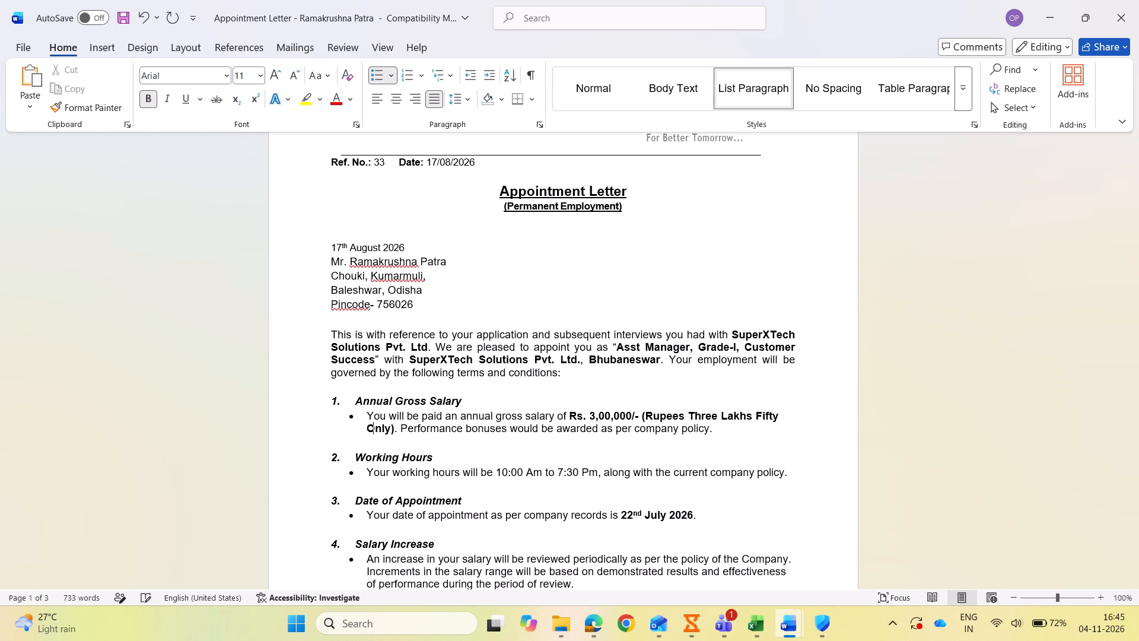
key("BackSpace")
key("BackSpace")
key("BackSpace")
key("BackSpace")
key("BackSpace")
key("BackSpace")
key("BackSpace")
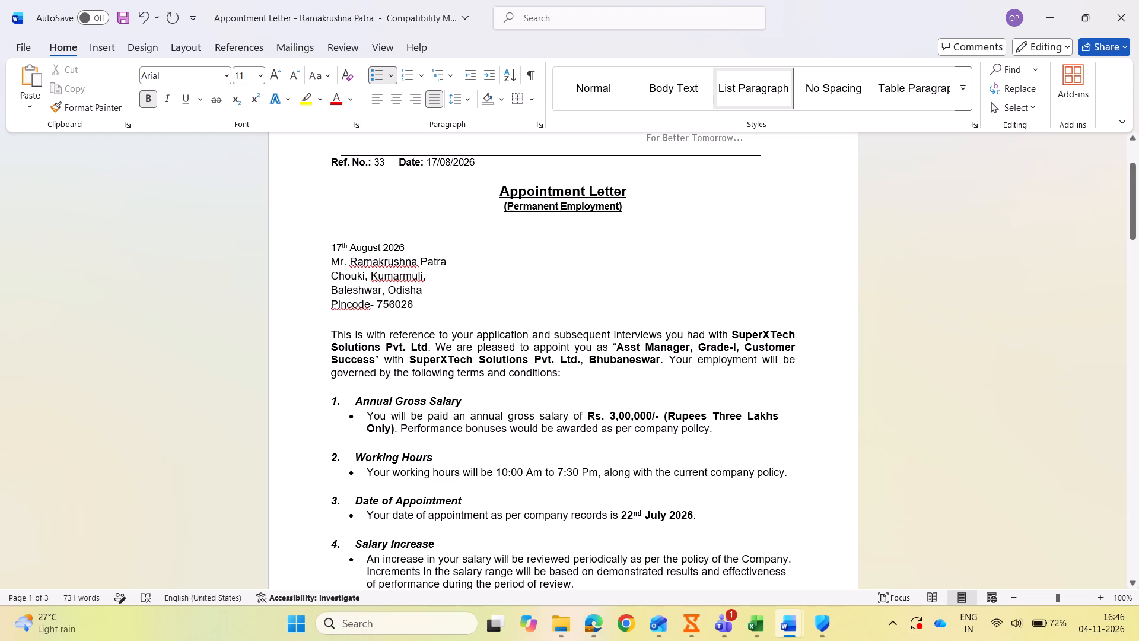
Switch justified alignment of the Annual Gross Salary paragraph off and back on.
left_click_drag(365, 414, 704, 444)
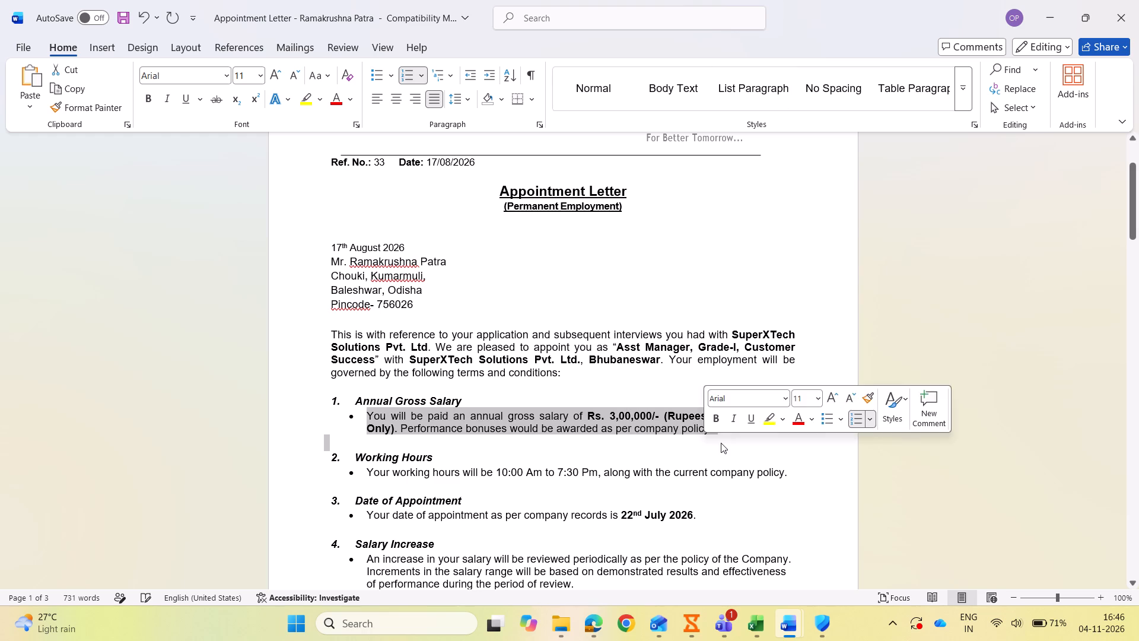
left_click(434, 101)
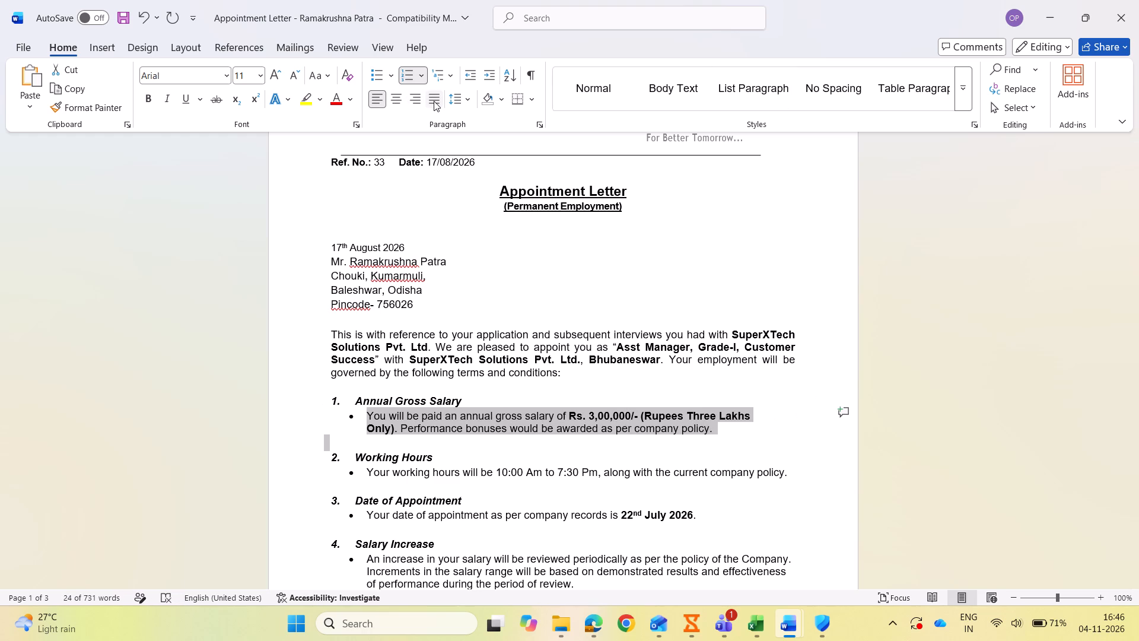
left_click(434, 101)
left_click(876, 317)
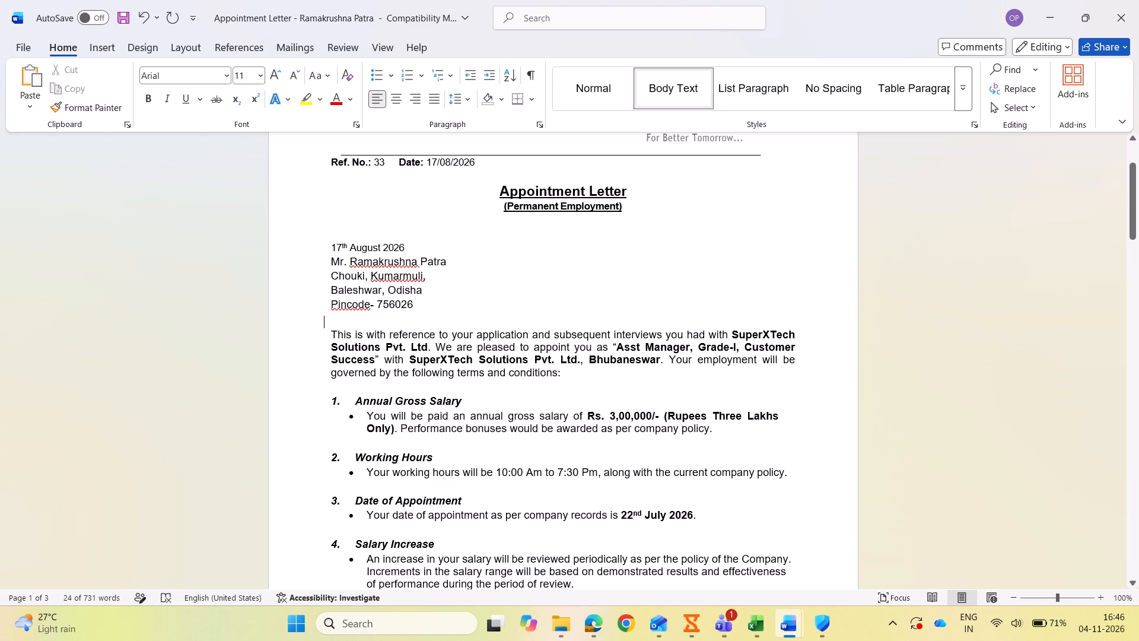
Change the date in the Date of Appointment clause to 17th August 2026.
scroll(682, 394, "down", 2)
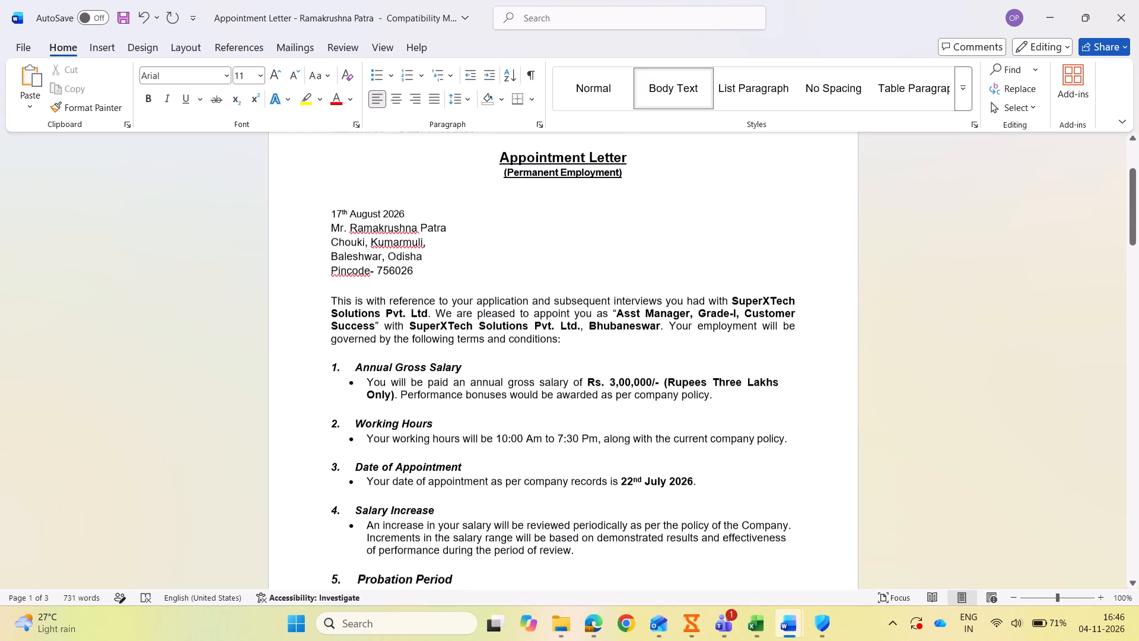
scroll(682, 394, "down", 2)
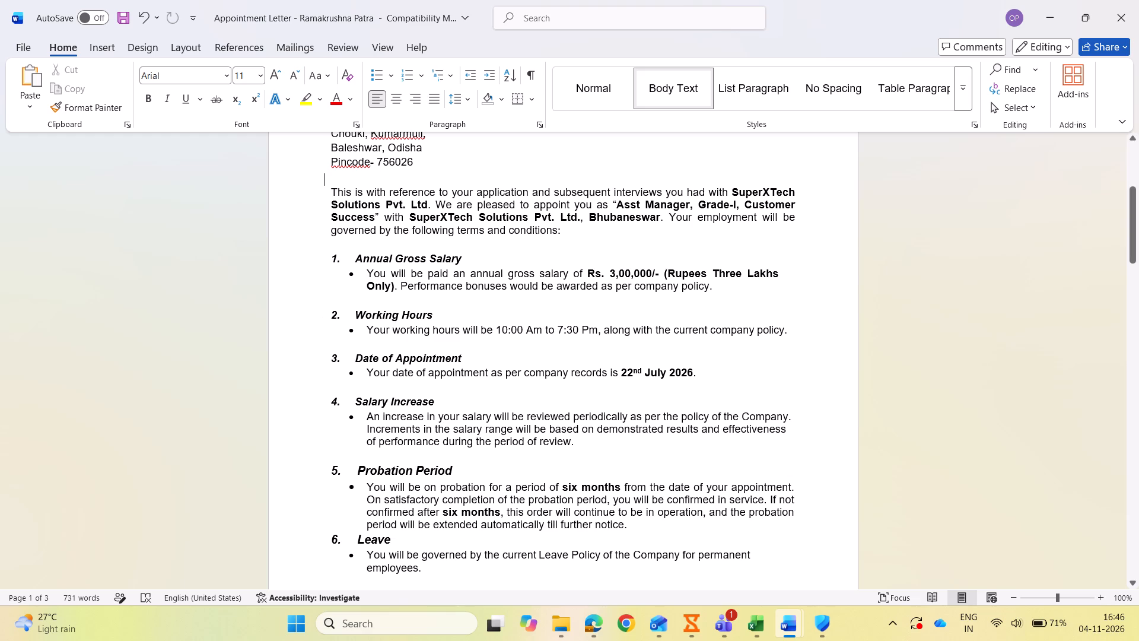
left_click(640, 374)
left_click(664, 371)
key("BackSpace")
key("BackSpace")
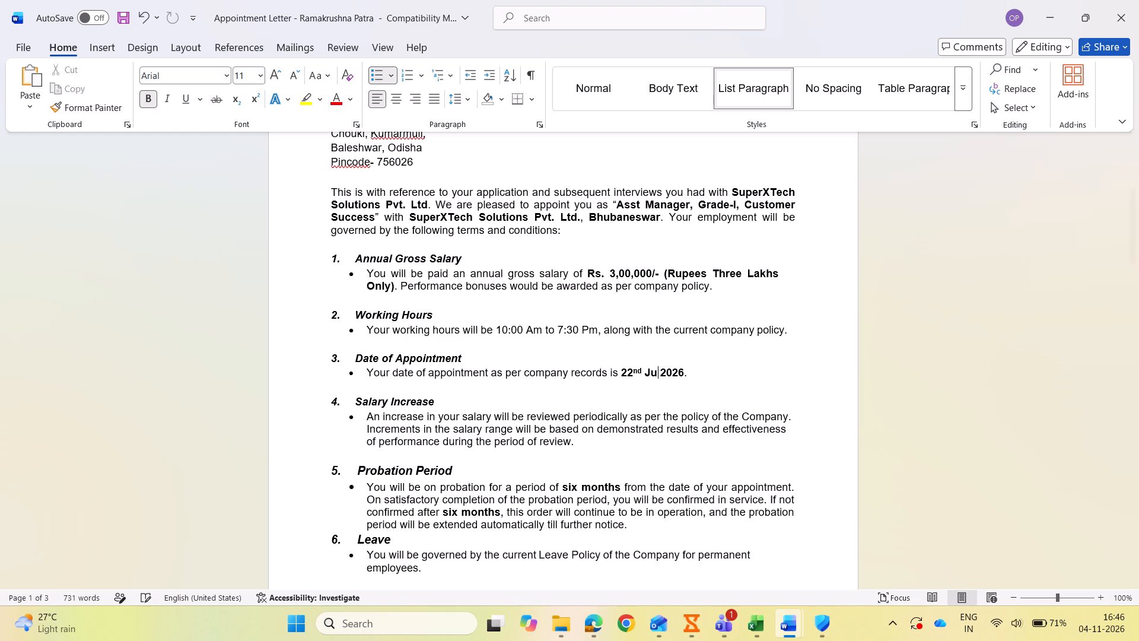
key("BackSpace")
key("BackSpace")
key("BackSpace")
key("BackSpace")
key("BackSpace")
key("BackSpace")
key("BackSpace")
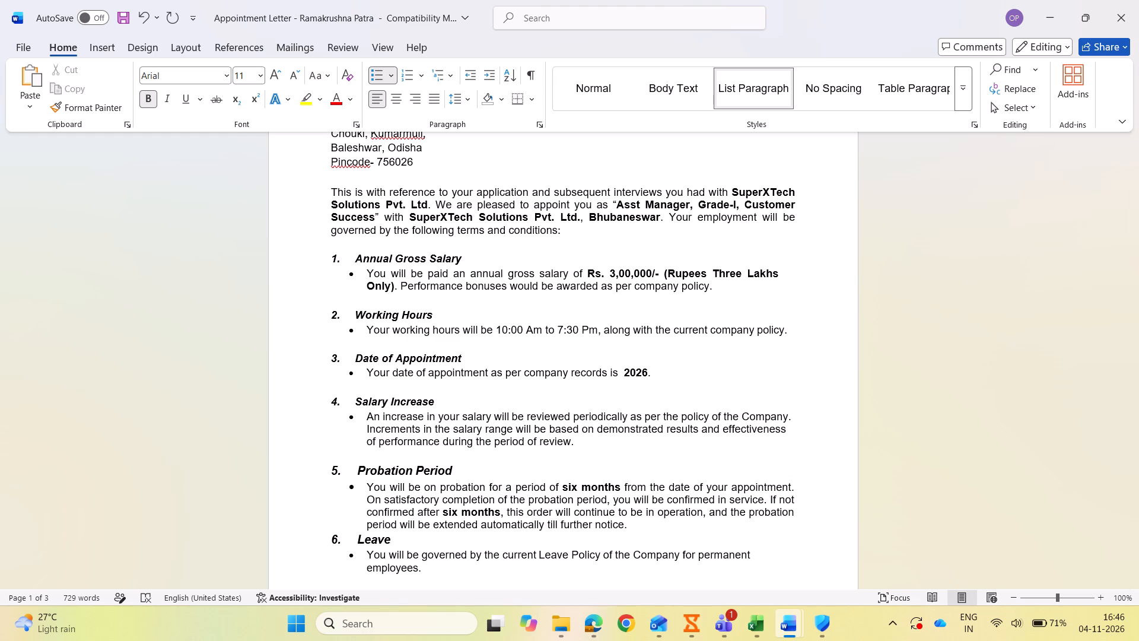
type("17")
type("th")
key("space")
type("ugust")
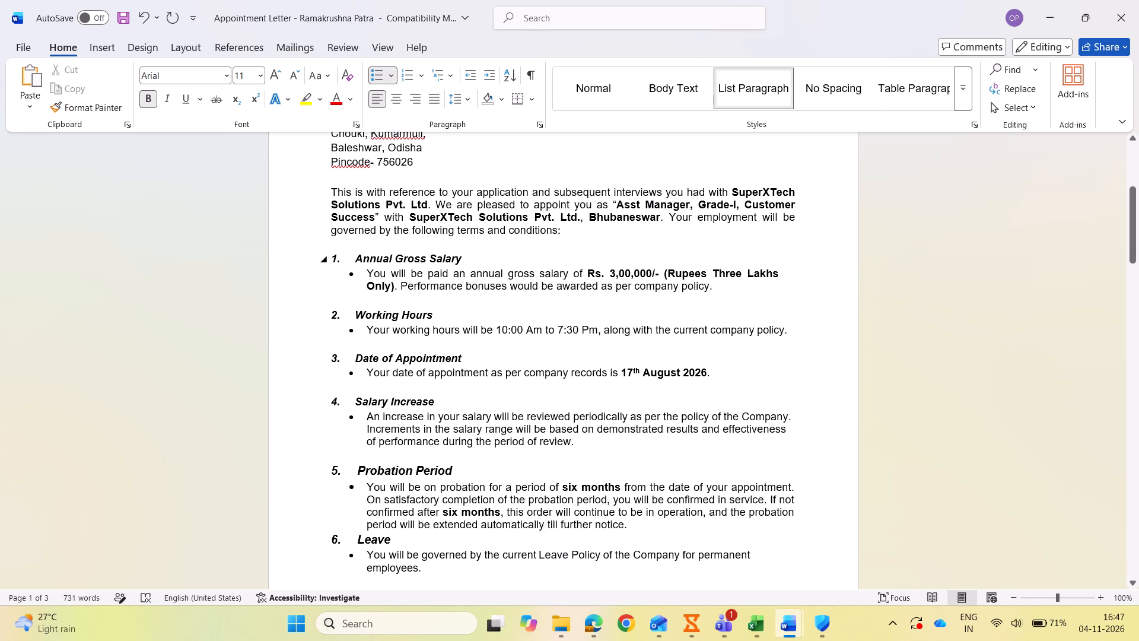
Justify the paragraph under the Salary Increase heading.
scroll(638, 266, "down", 3)
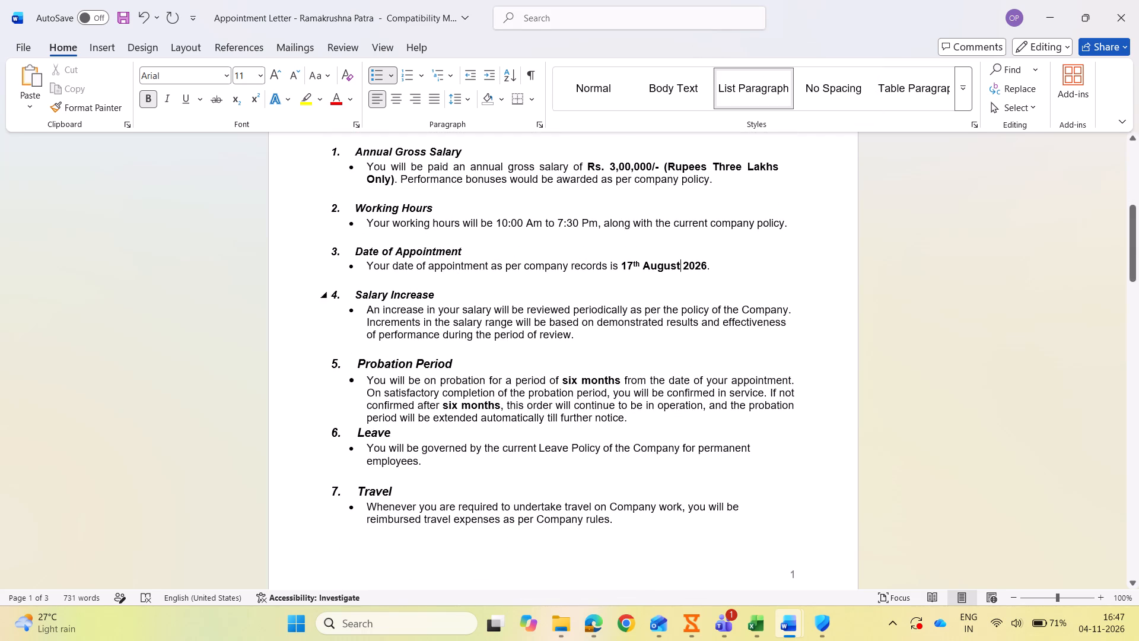
left_click_drag(367, 311, 594, 369)
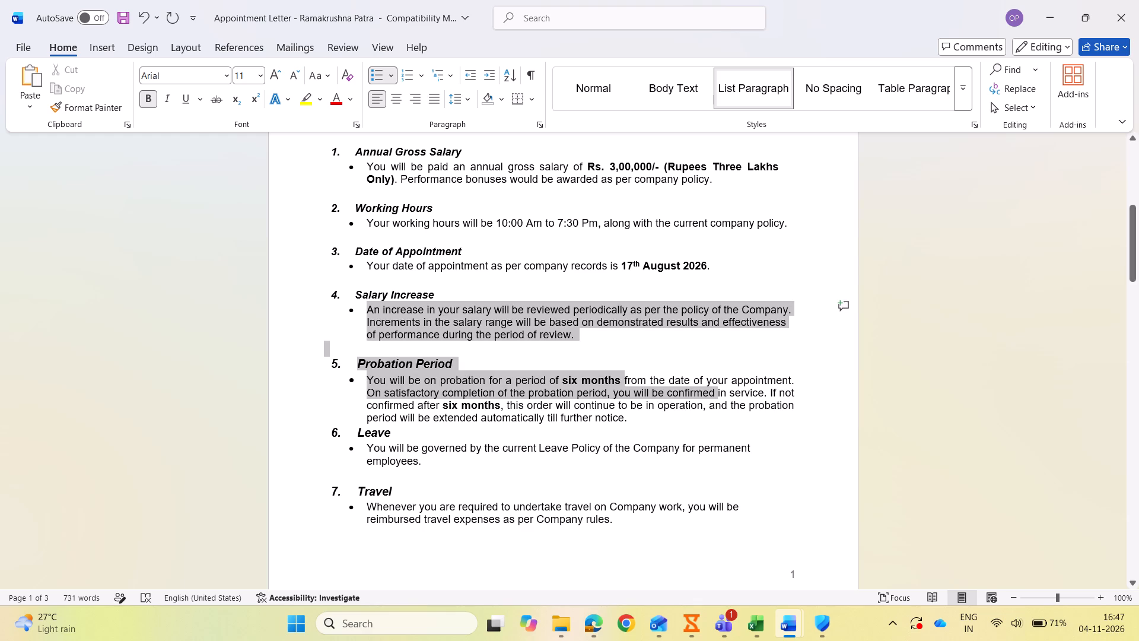
left_click_drag(594, 369, 577, 336)
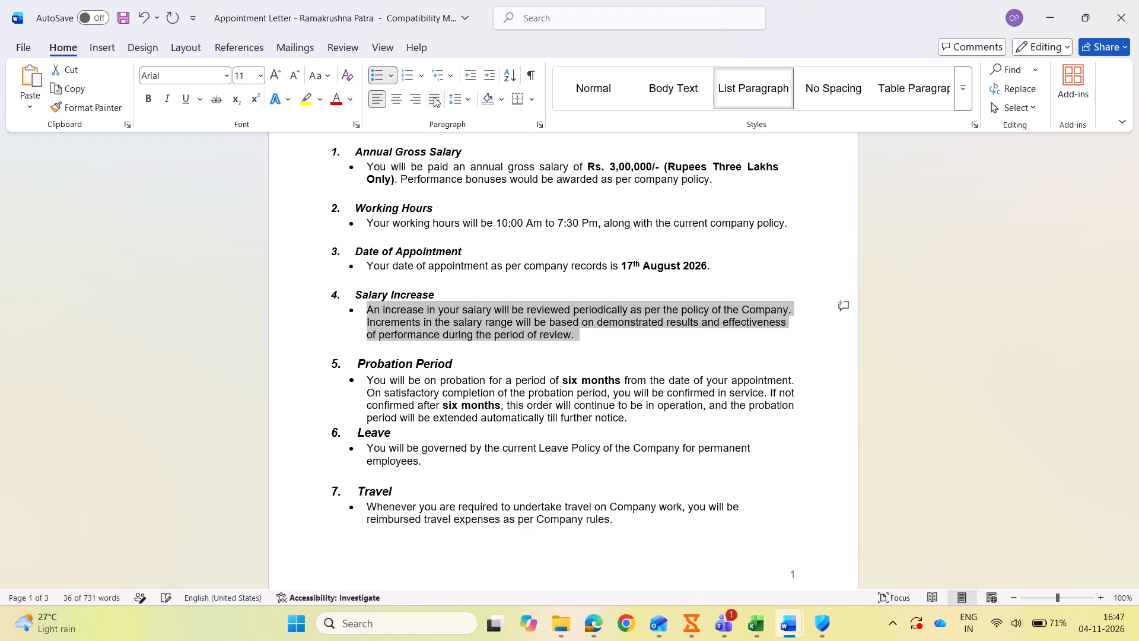
left_click(433, 97)
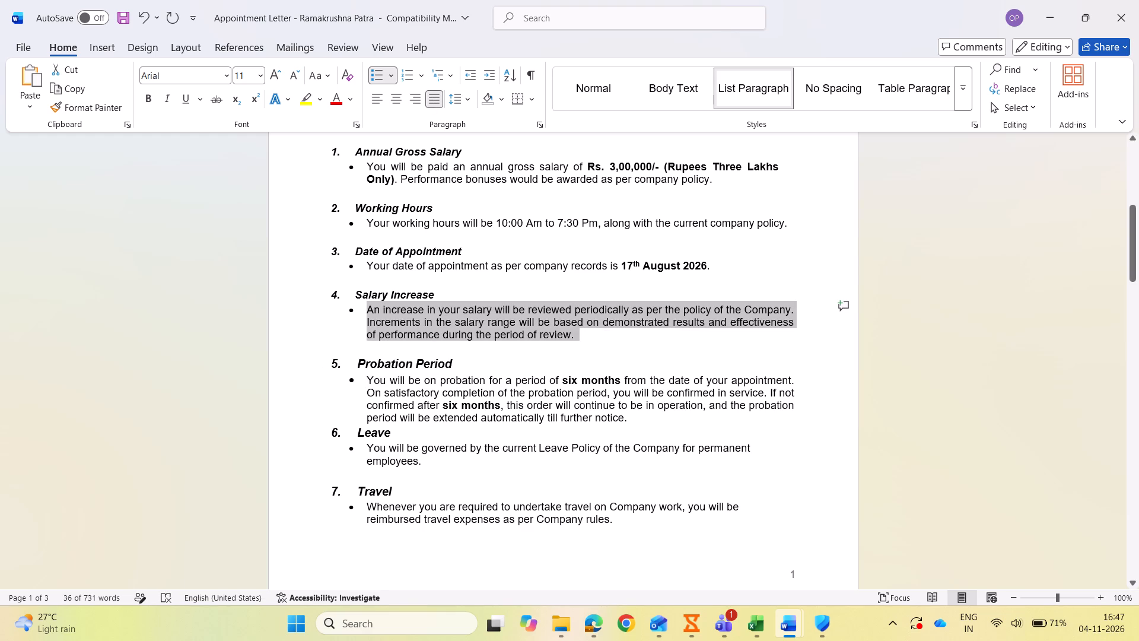
Review the letter's clauses through to the Authorized Signatory block, checking the Probation Period and Travel paragraphs' alignment.
left_click_drag(362, 376, 632, 419)
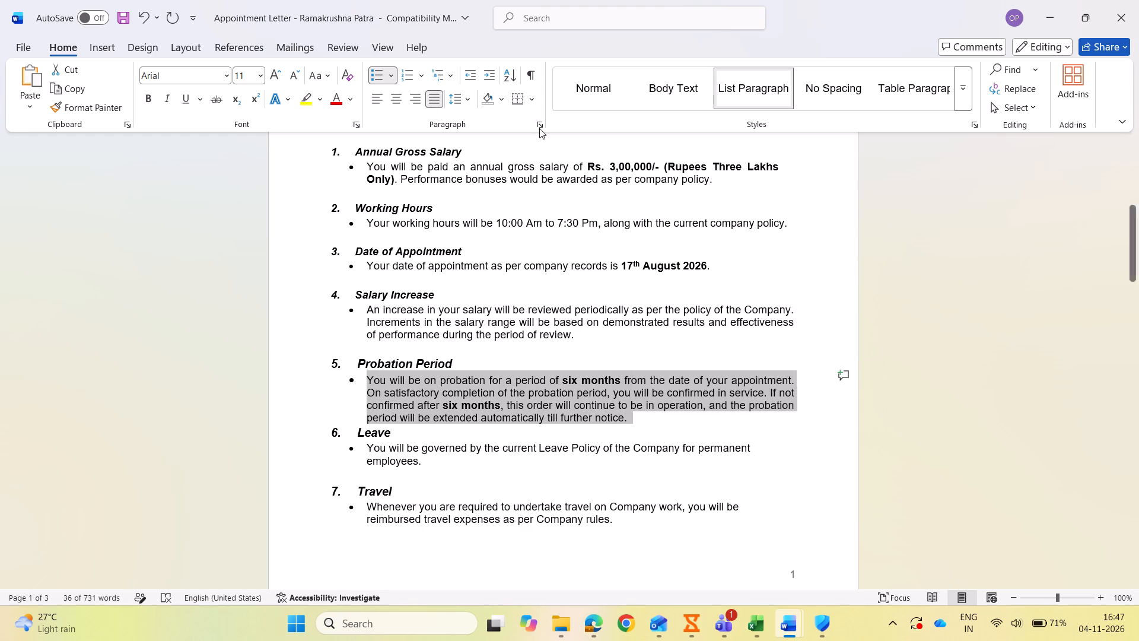
scroll(764, 468, "down", 3)
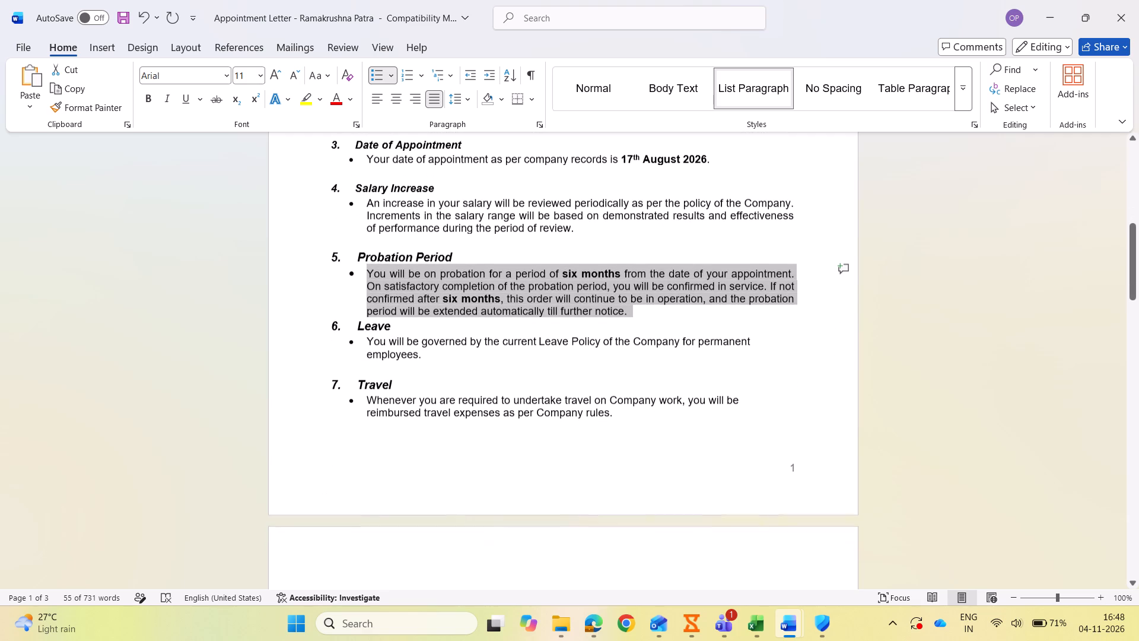
scroll(431, 401, "up", 4)
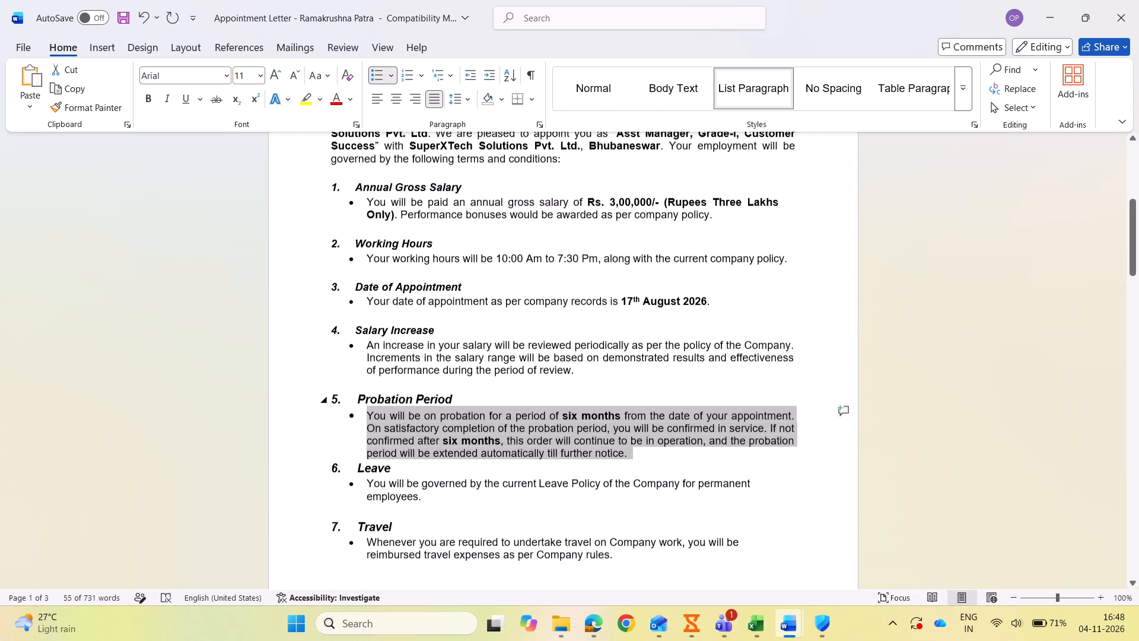
scroll(429, 401, "up", 2)
scroll(429, 403, "down", 1)
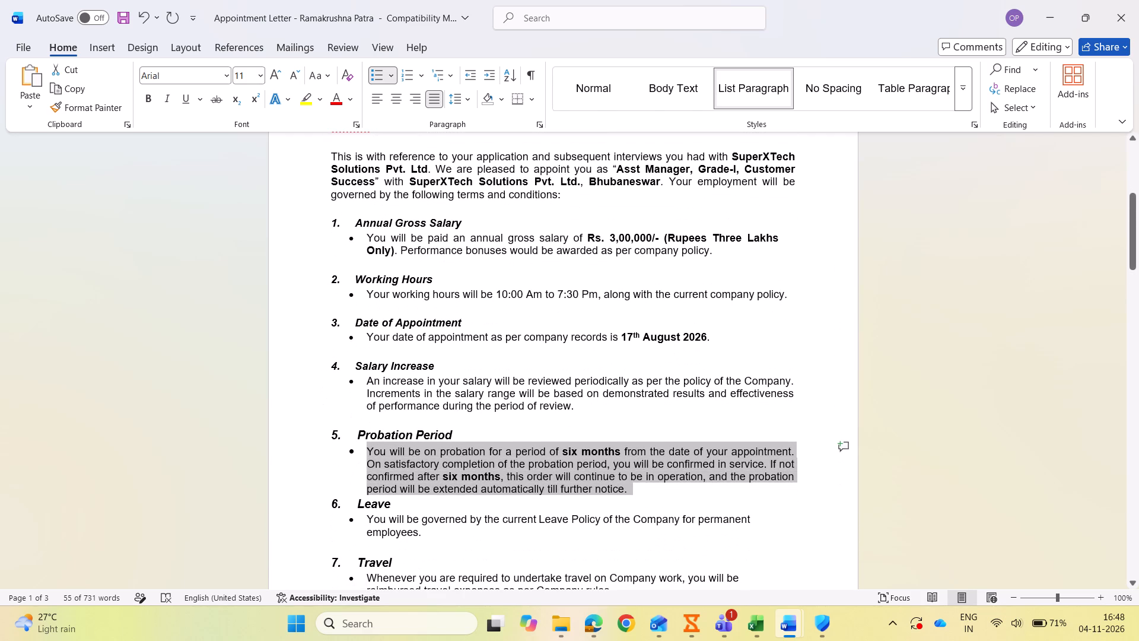
scroll(531, 483, "down", 2)
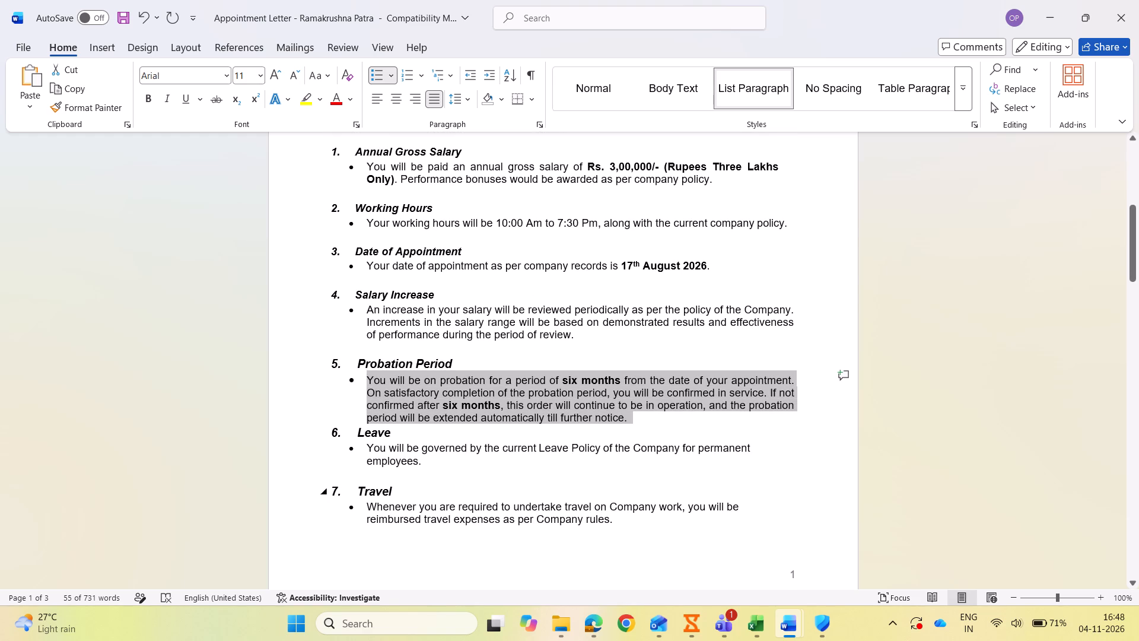
left_click_drag(359, 505, 613, 525)
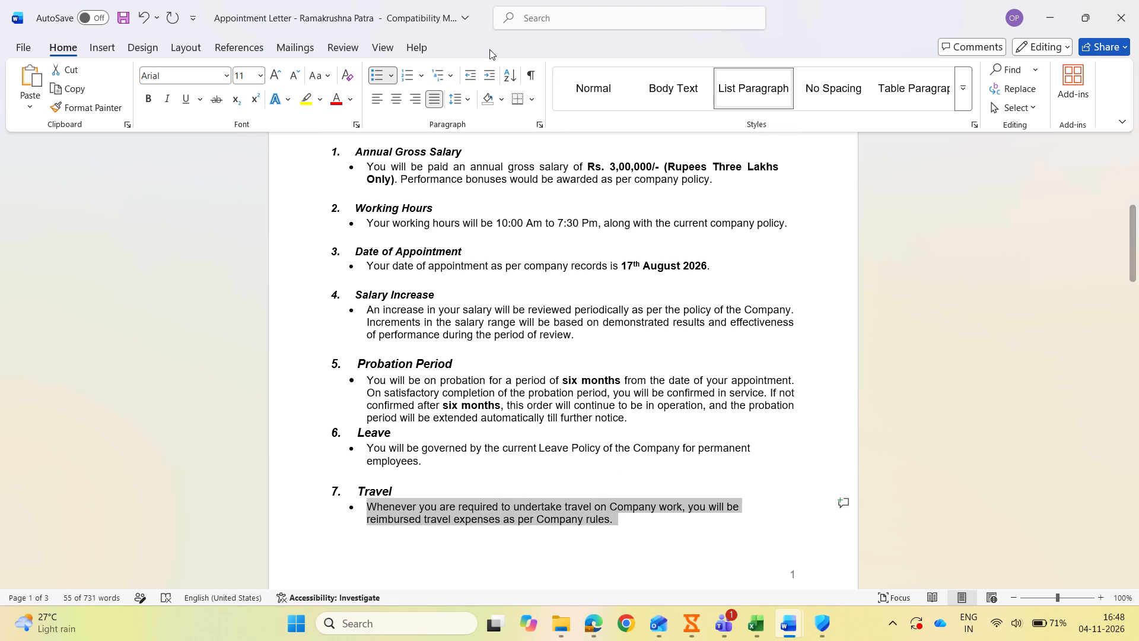
scroll(533, 347, "down", 13)
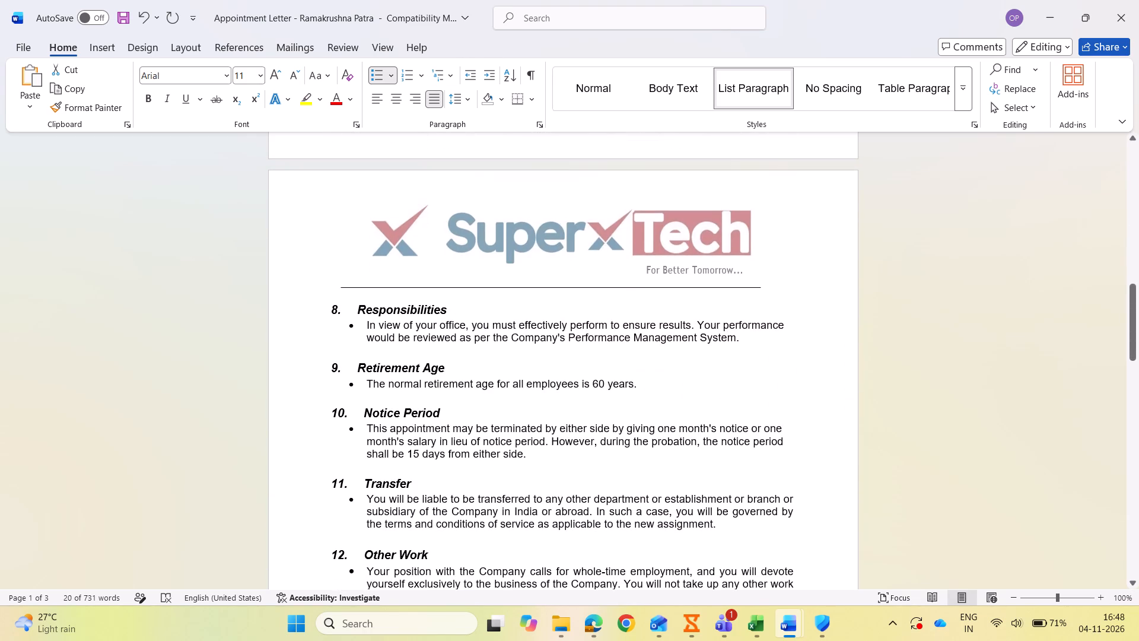
scroll(396, 465, "down", 4)
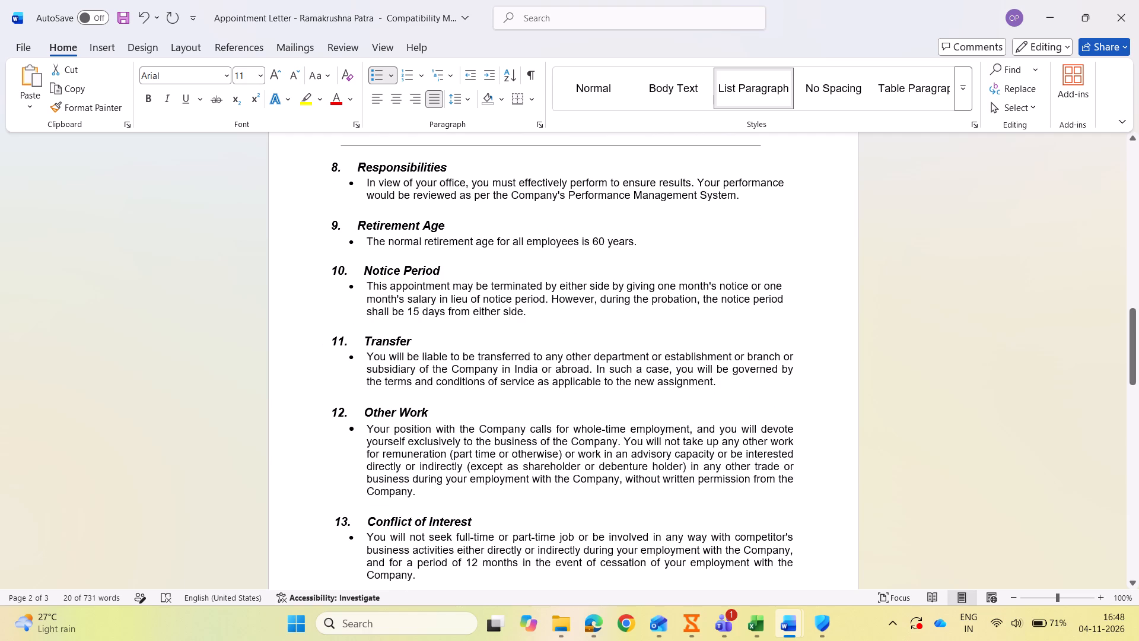
scroll(476, 356, "down", 20)
scroll(482, 382, "down", 2)
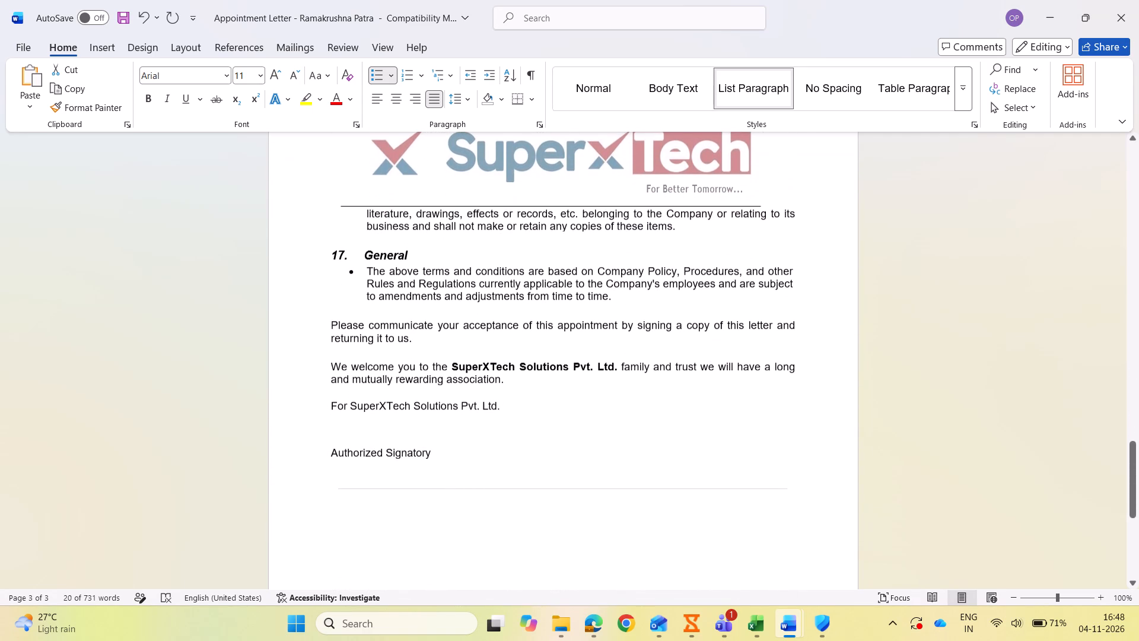
scroll(457, 300, "up", 13)
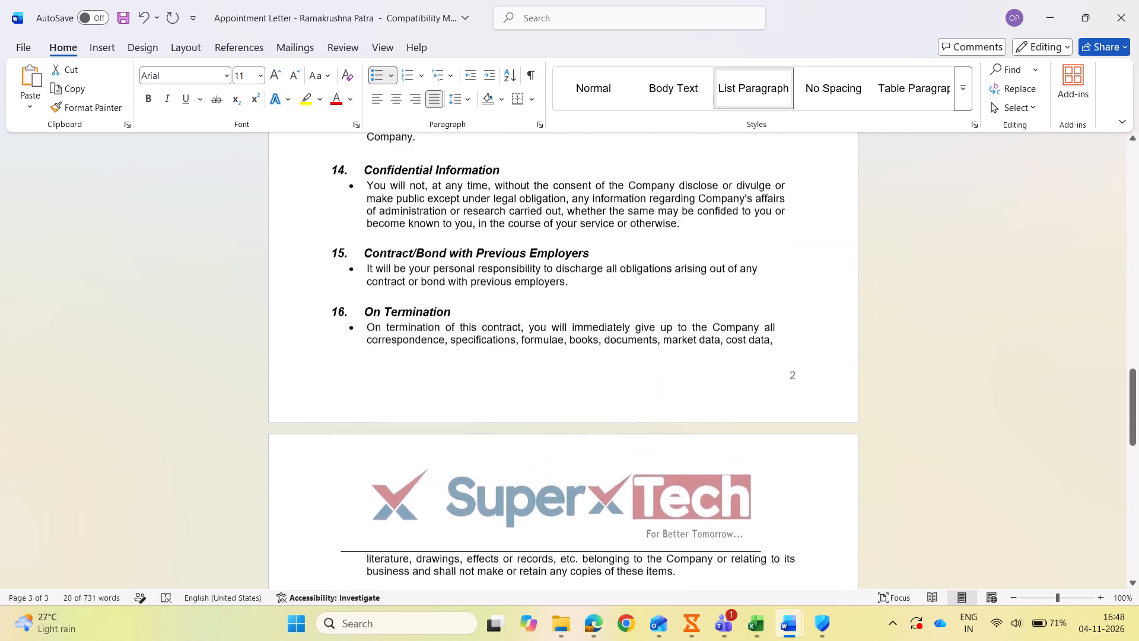
scroll(457, 300, "up", 16)
scroll(418, 274, "up", 9)
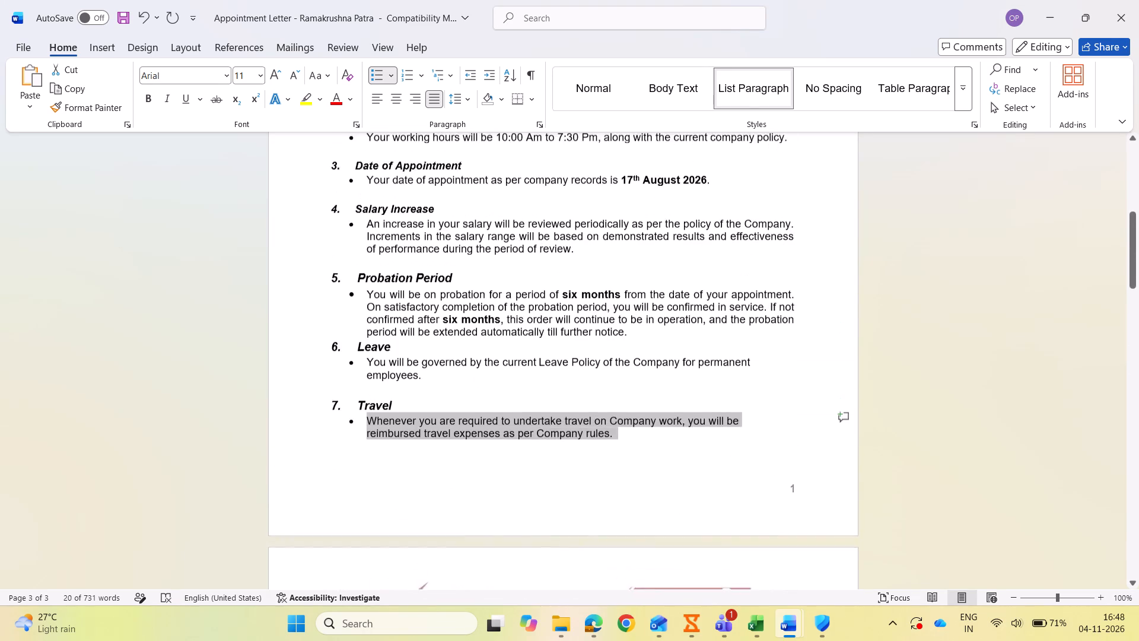
scroll(427, 266, "up", 3)
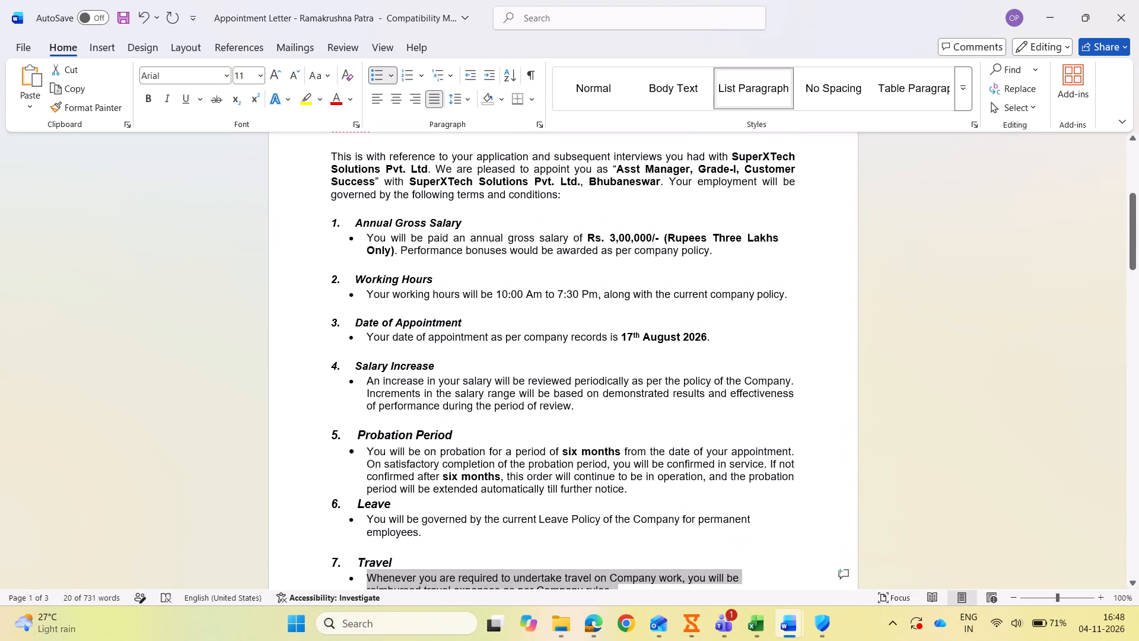
Save the letter as a PDF in Downloads under its current name, replacing the existing PDF.
scroll(509, 326, "up", 2)
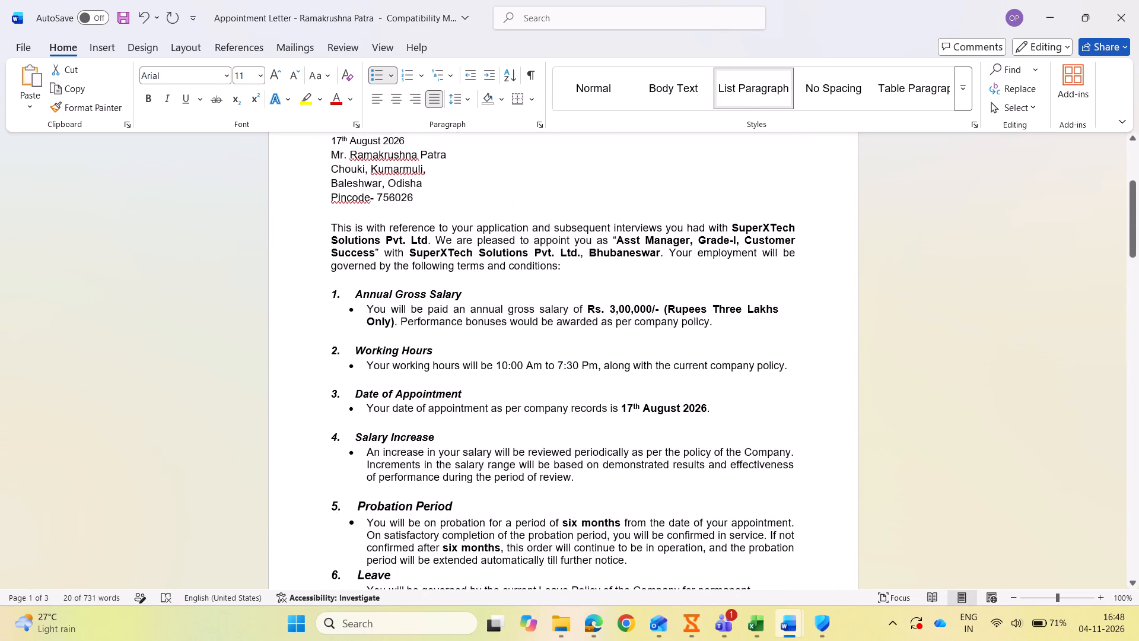
scroll(509, 326, "up", 1)
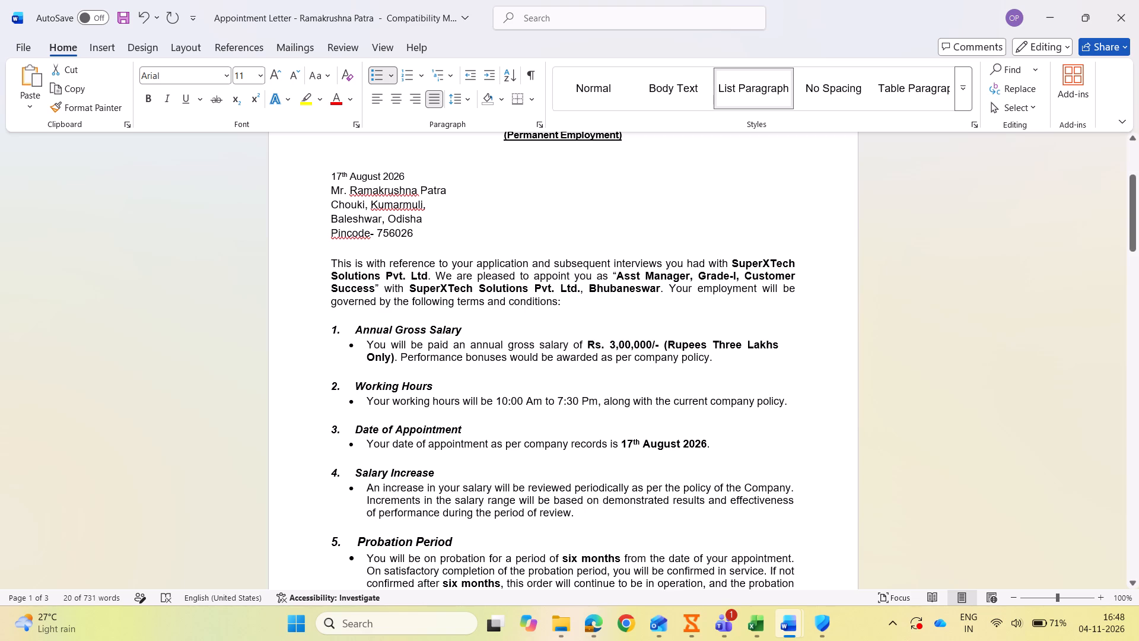
scroll(427, 313, "up", 8)
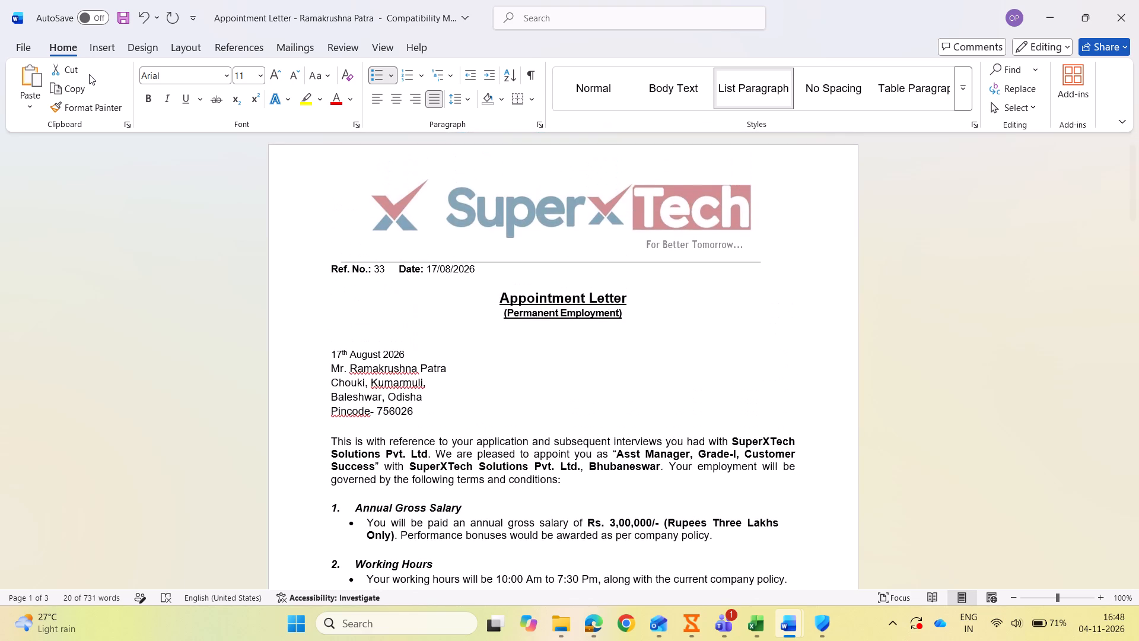
left_click(23, 46)
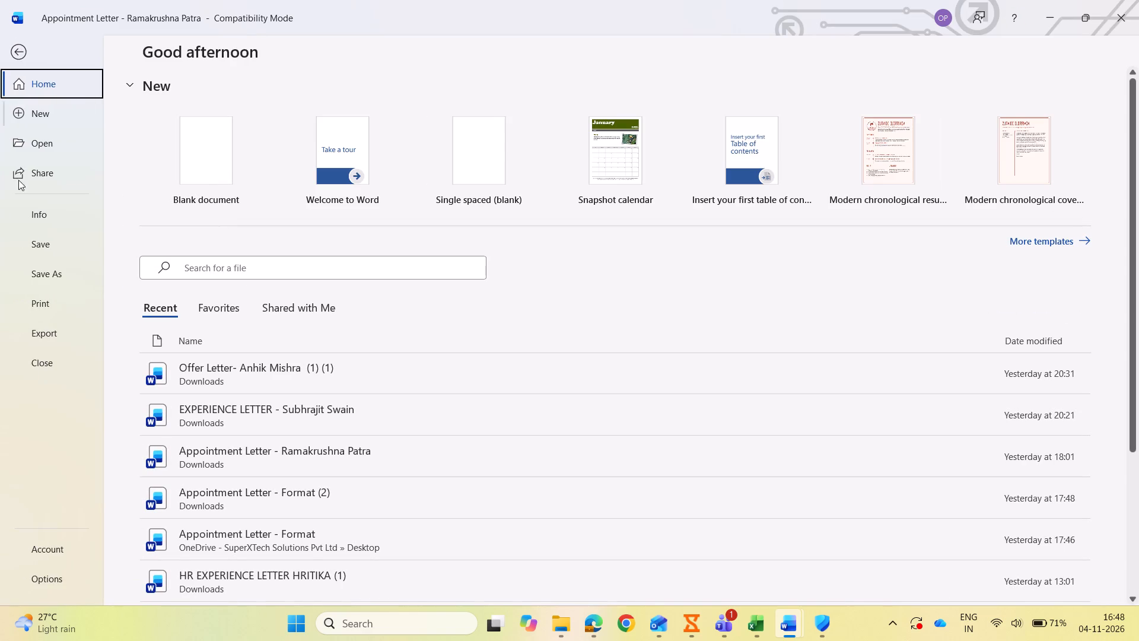
left_click(28, 266)
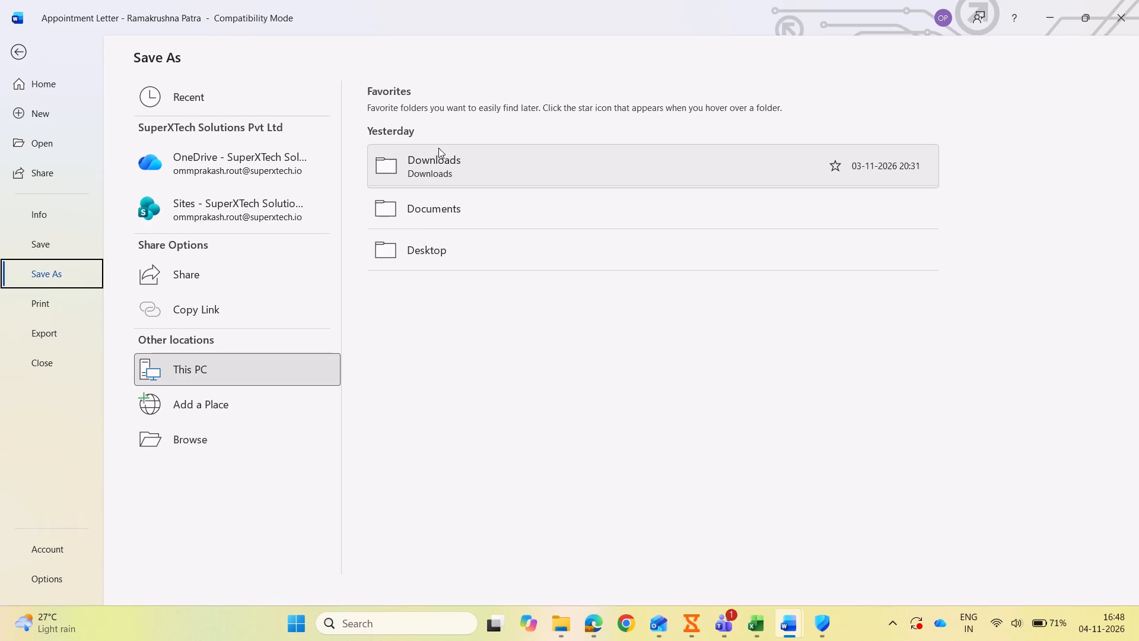
left_click(438, 162)
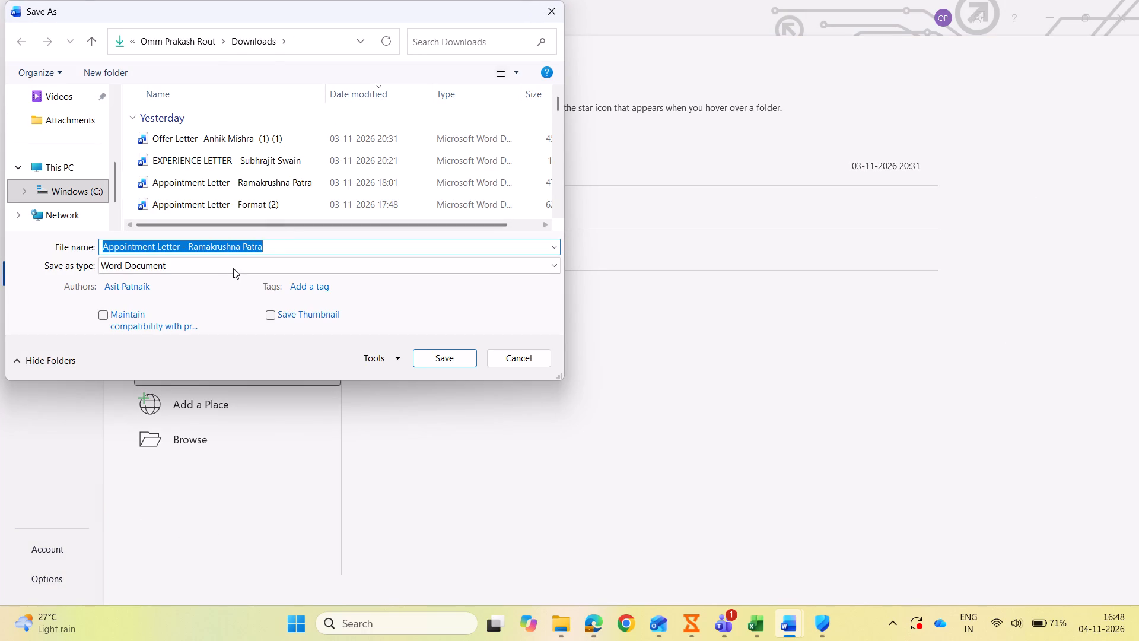
left_click(170, 259)
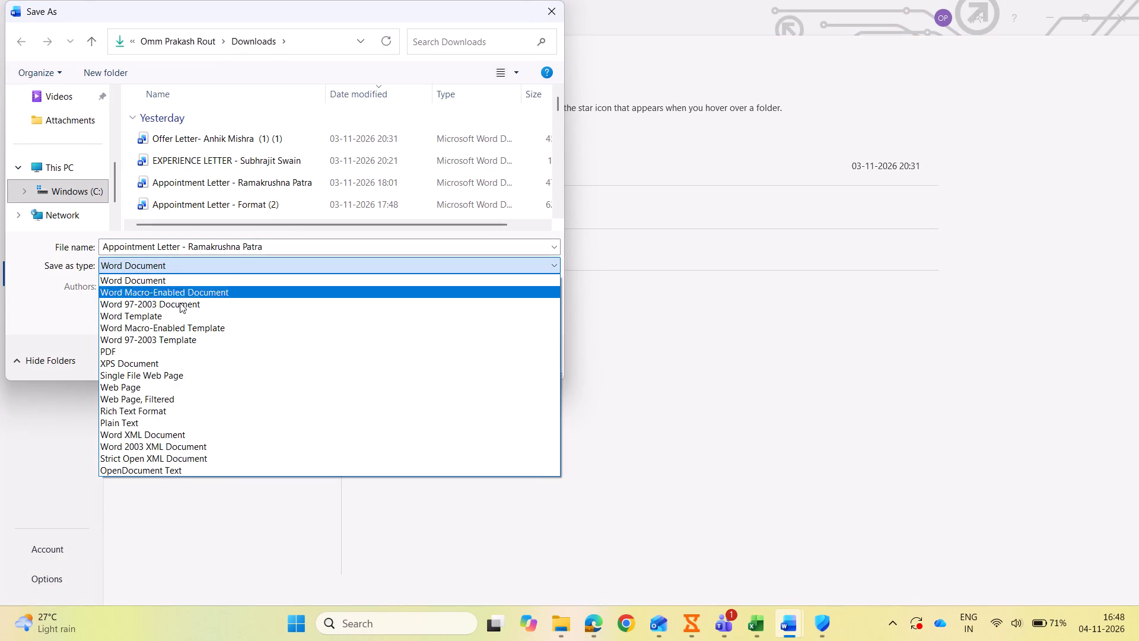
left_click(160, 355)
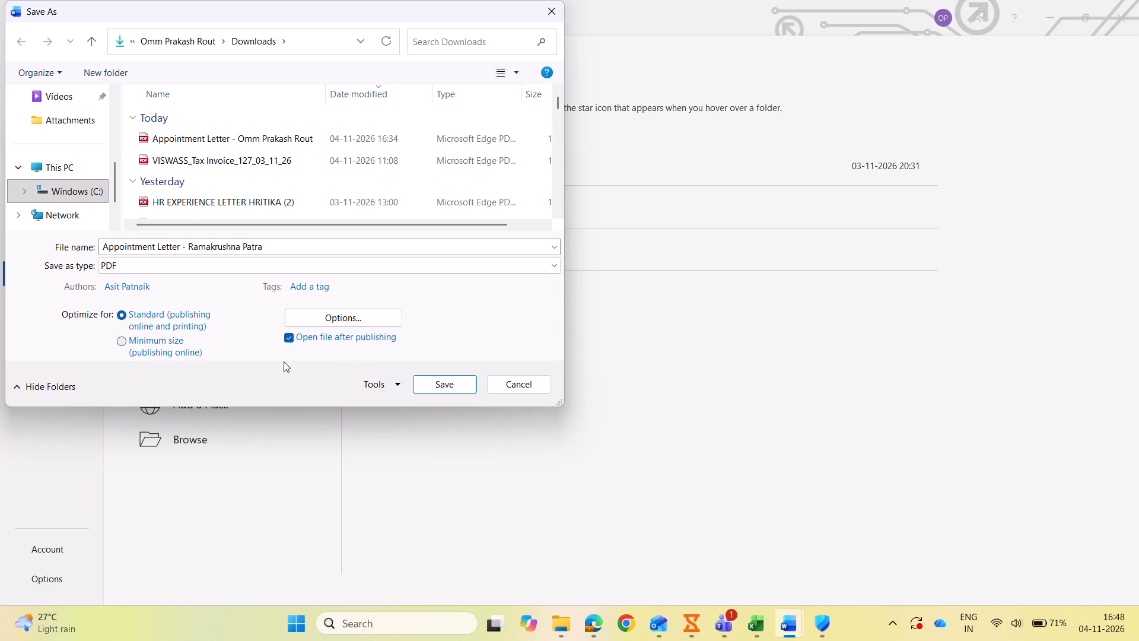
left_click(454, 388)
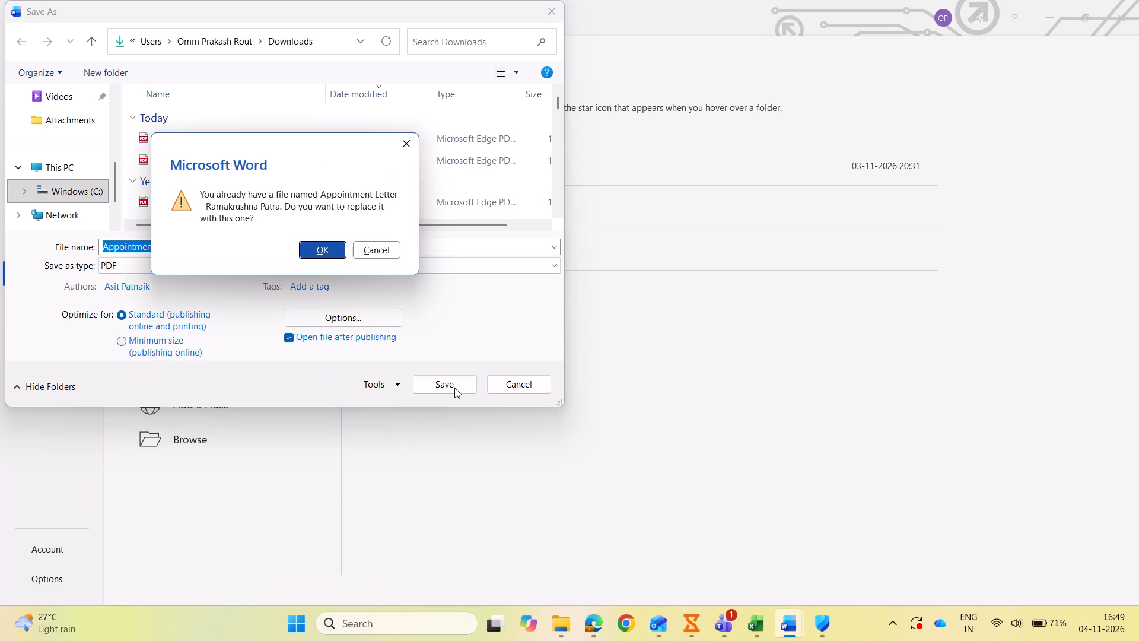
left_click(304, 246)
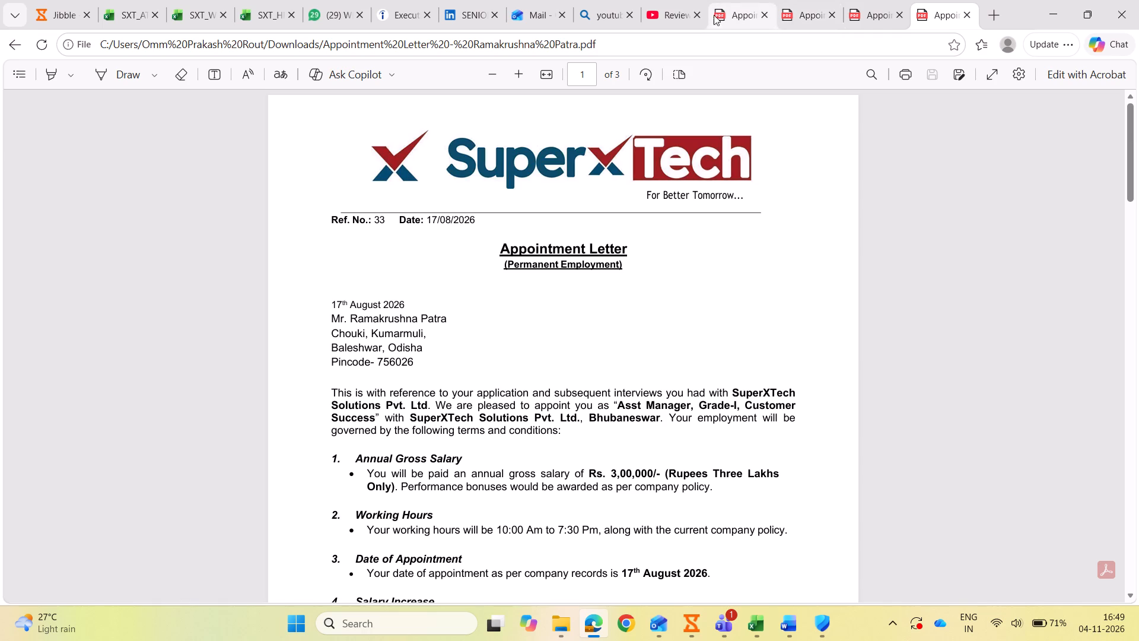
Check the other open appointment letter PDFs, close the experience letter document, and bring up the appointment letter in Word.
left_click(876, 18)
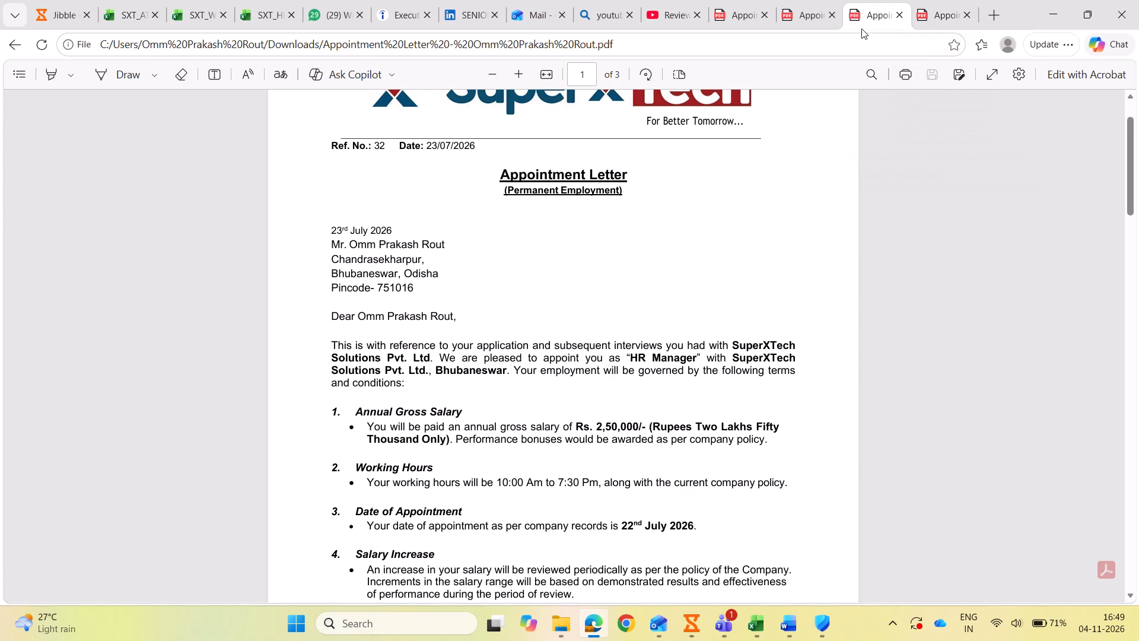
left_click(817, 19)
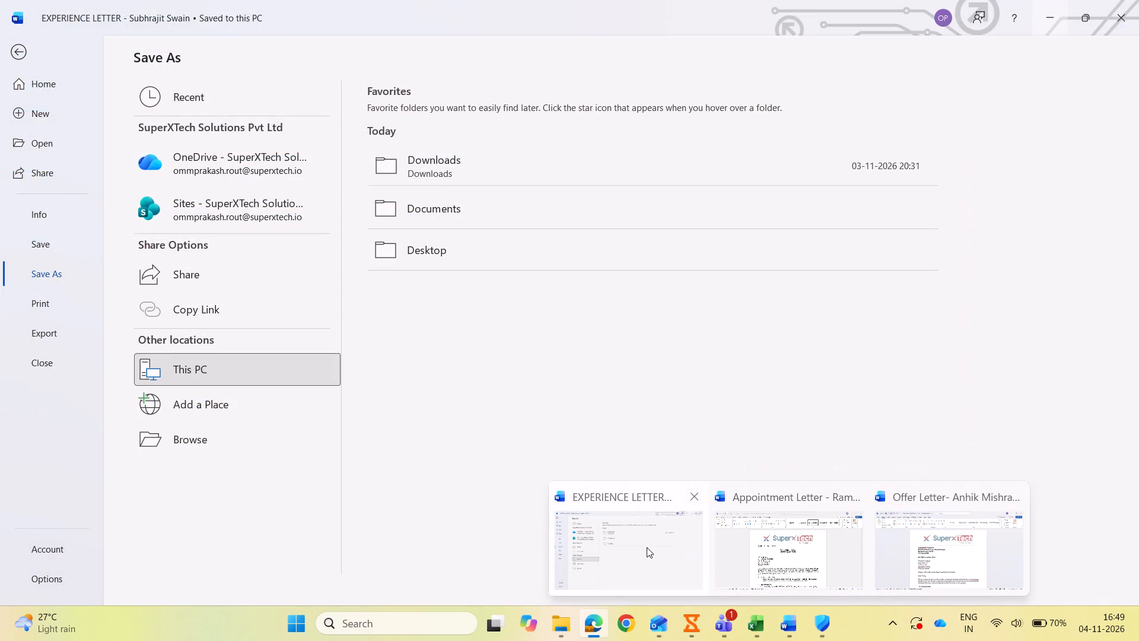
left_click(696, 497)
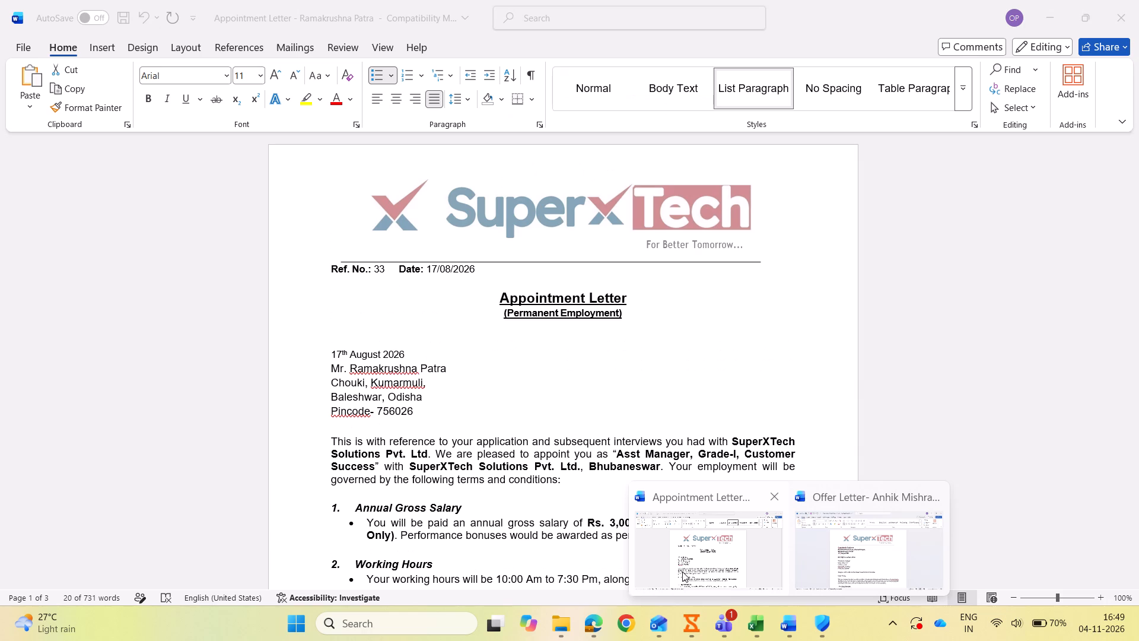
left_click(715, 560)
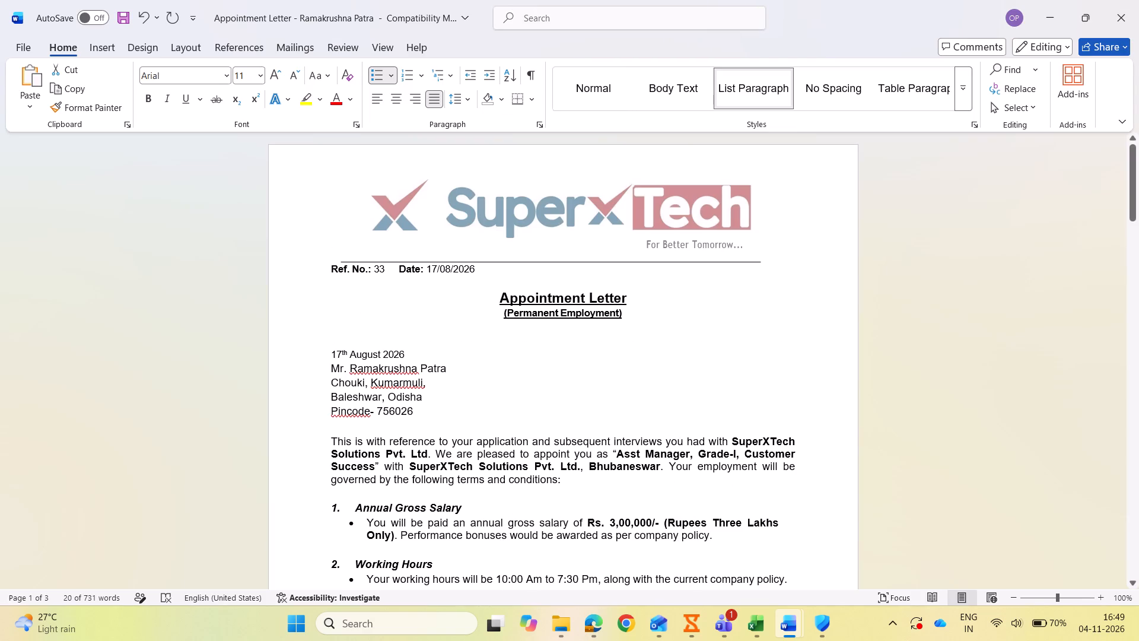
Switch to Edge and close the Ref. No. 34 appointment letter PDF and the appointment letter PDF before it.
left_click(599, 576)
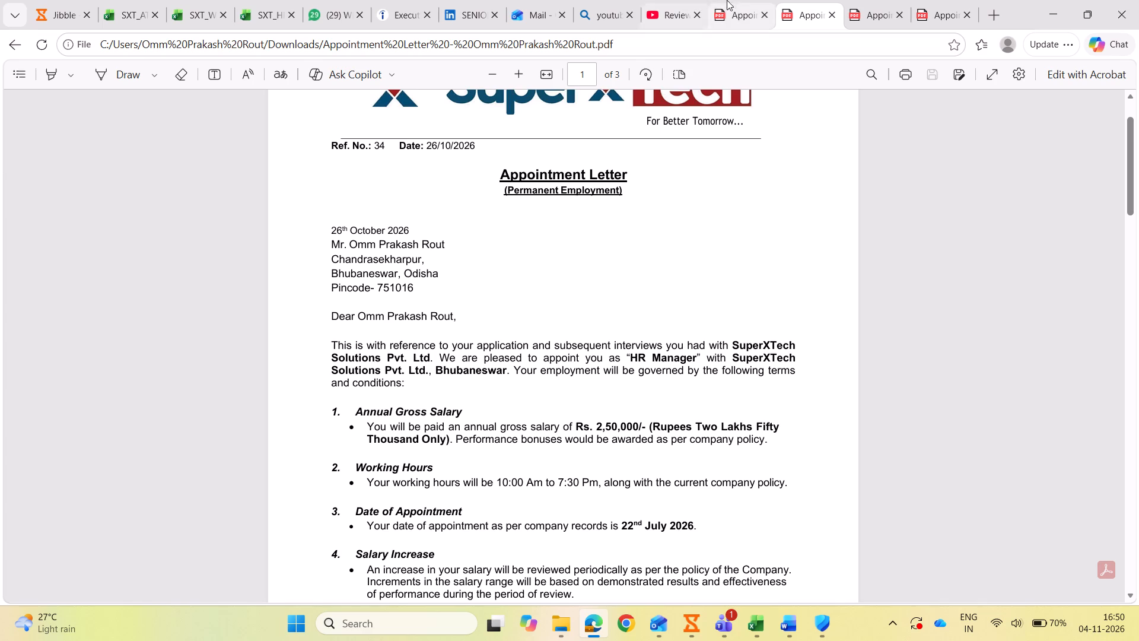
left_click(831, 15)
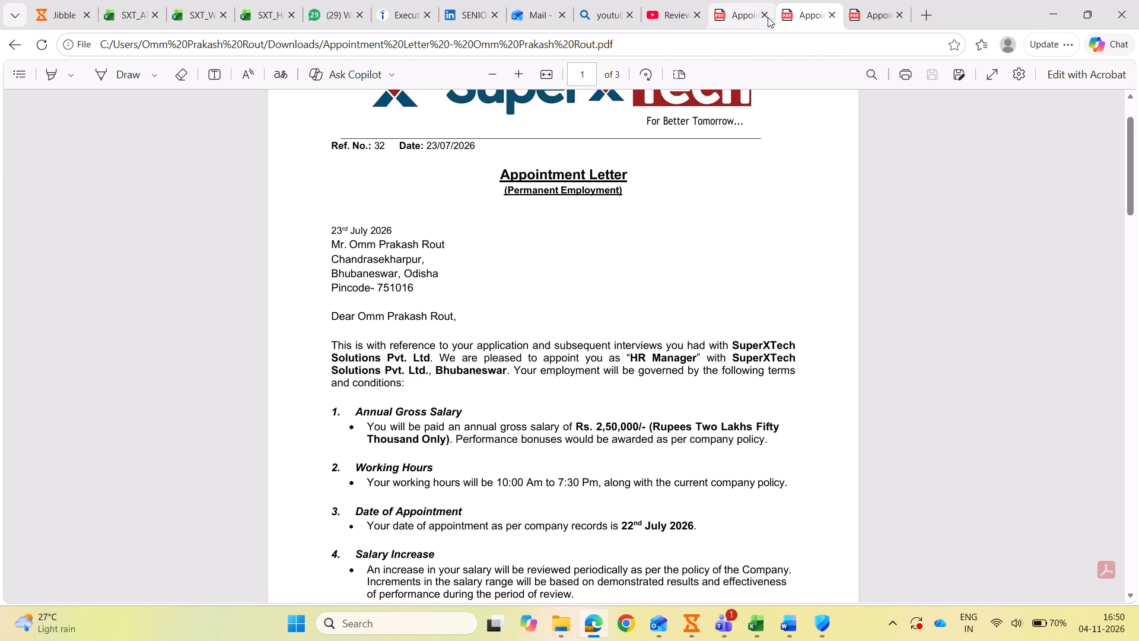
left_click(763, 16)
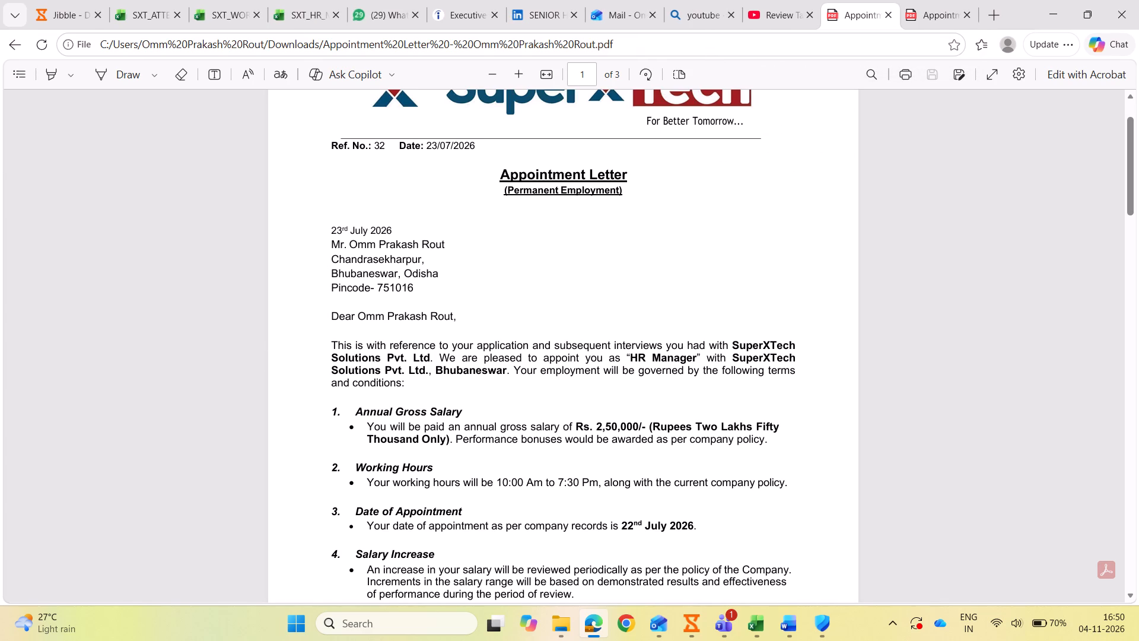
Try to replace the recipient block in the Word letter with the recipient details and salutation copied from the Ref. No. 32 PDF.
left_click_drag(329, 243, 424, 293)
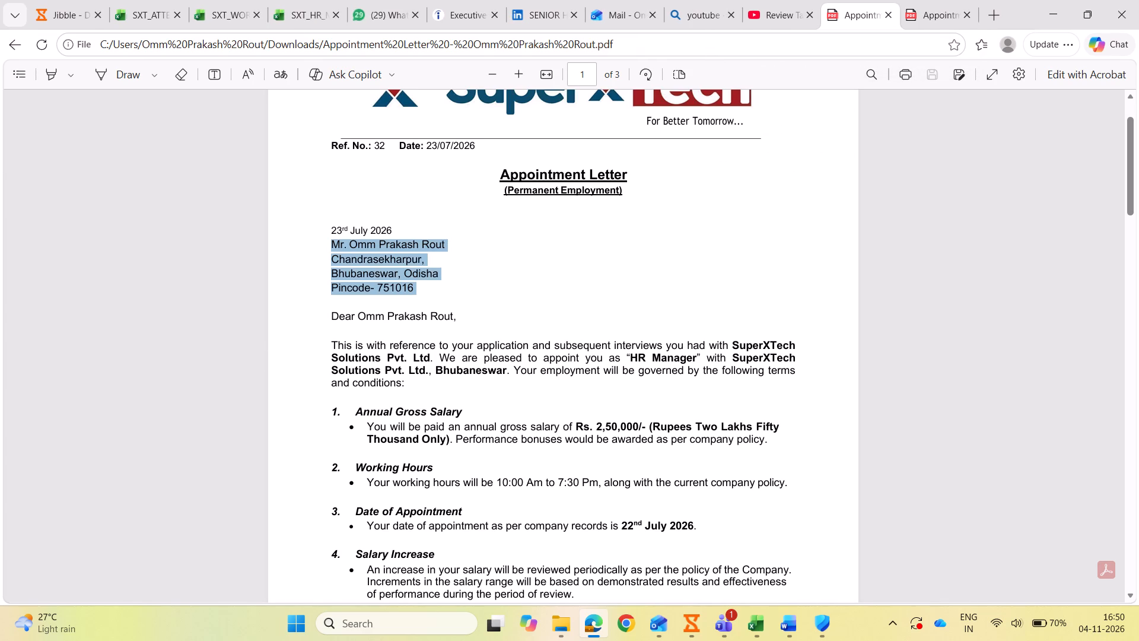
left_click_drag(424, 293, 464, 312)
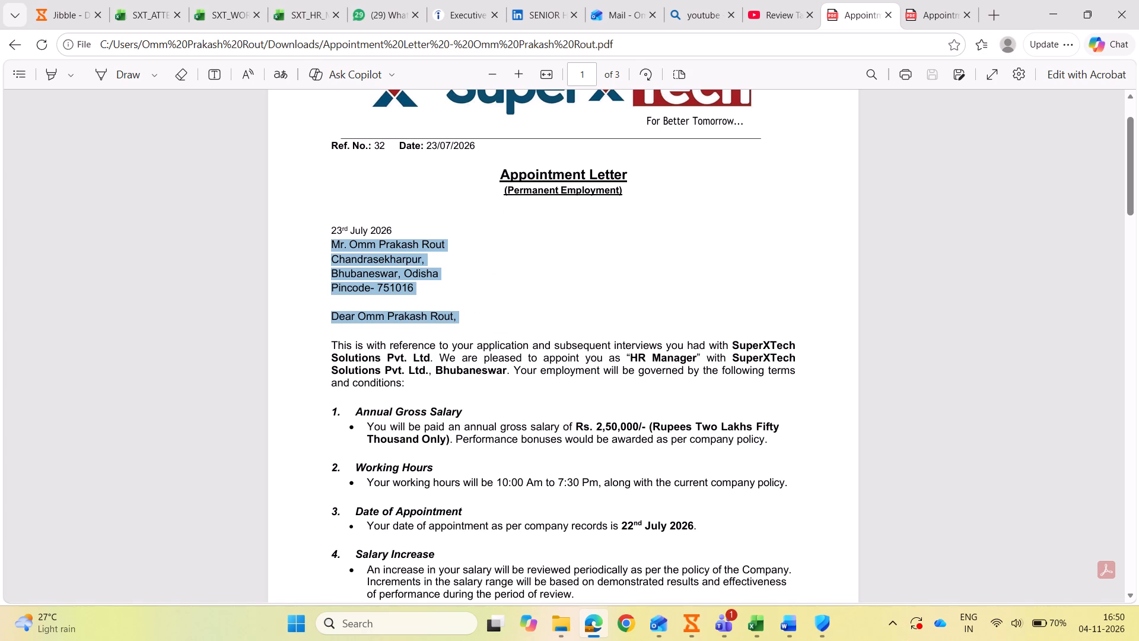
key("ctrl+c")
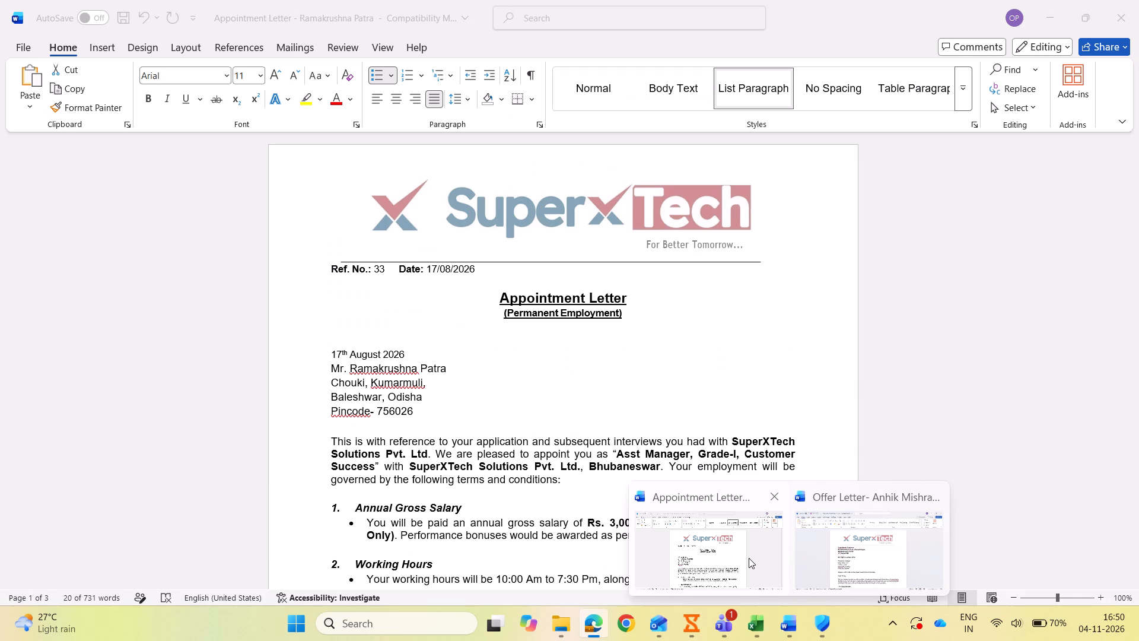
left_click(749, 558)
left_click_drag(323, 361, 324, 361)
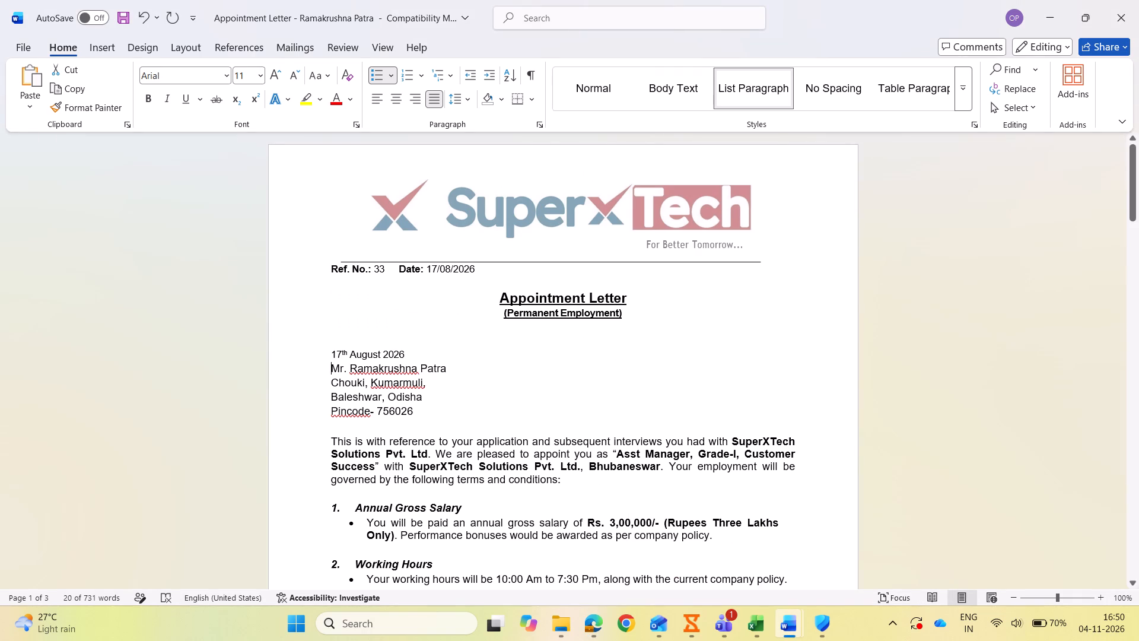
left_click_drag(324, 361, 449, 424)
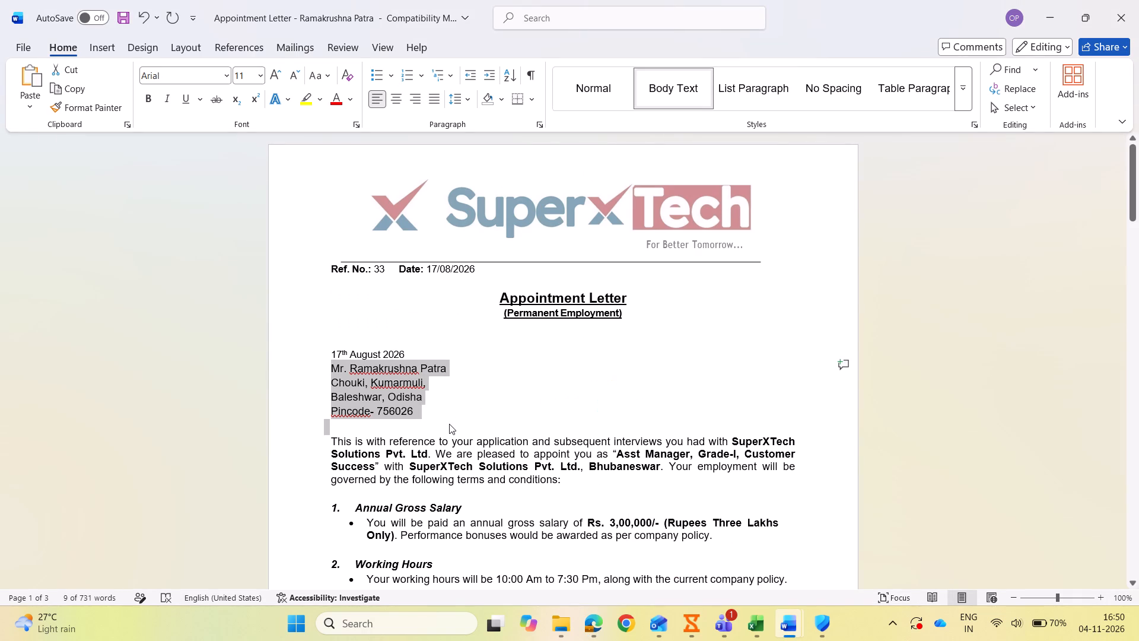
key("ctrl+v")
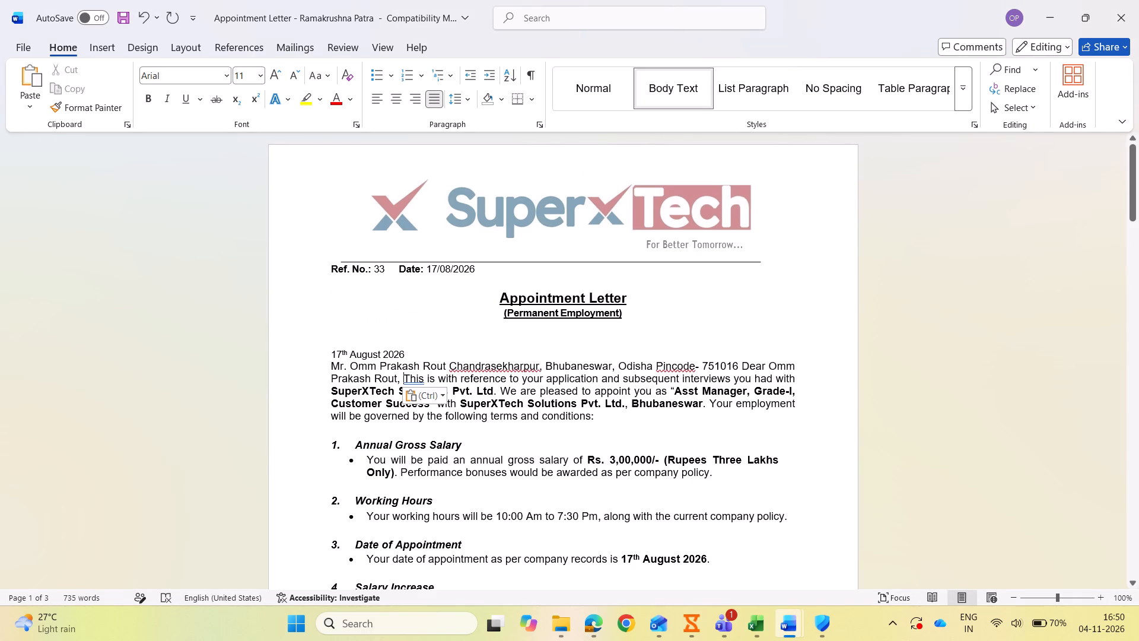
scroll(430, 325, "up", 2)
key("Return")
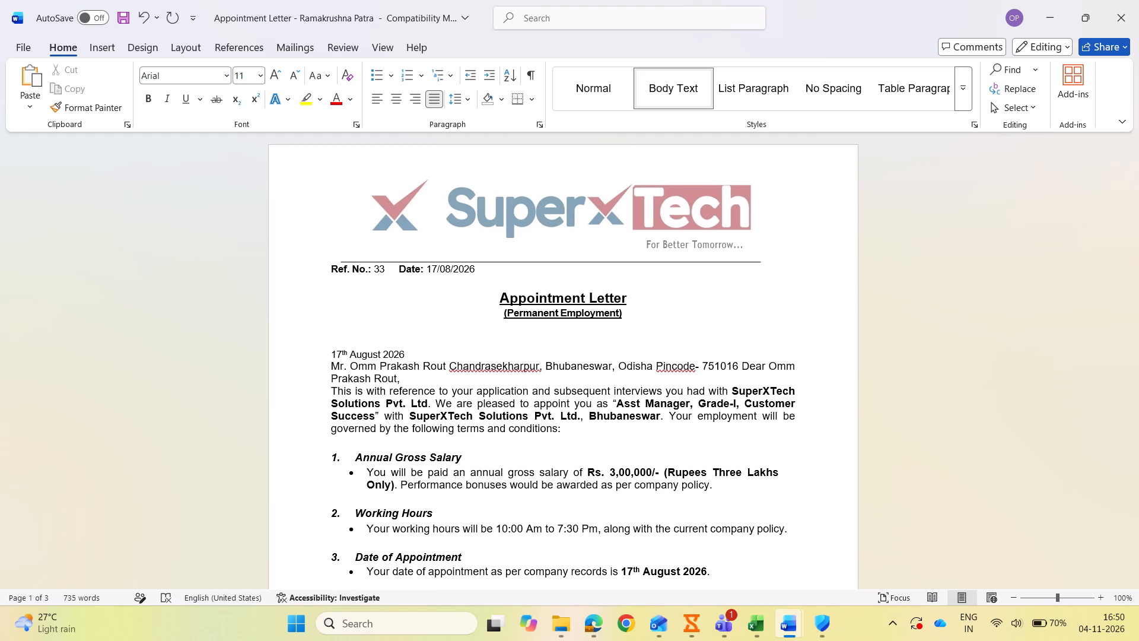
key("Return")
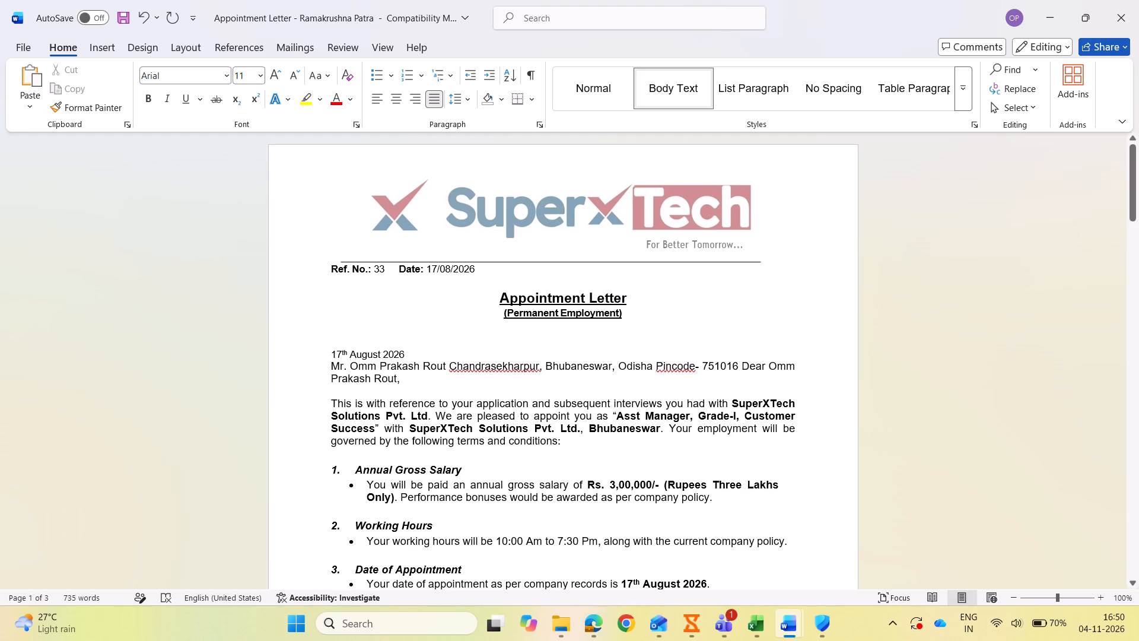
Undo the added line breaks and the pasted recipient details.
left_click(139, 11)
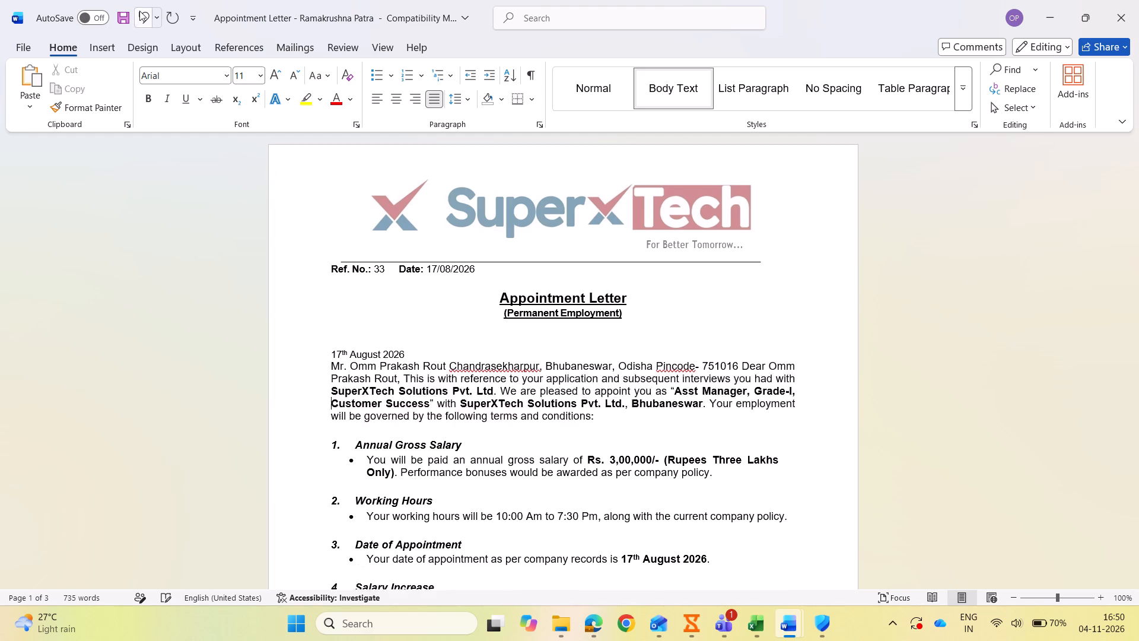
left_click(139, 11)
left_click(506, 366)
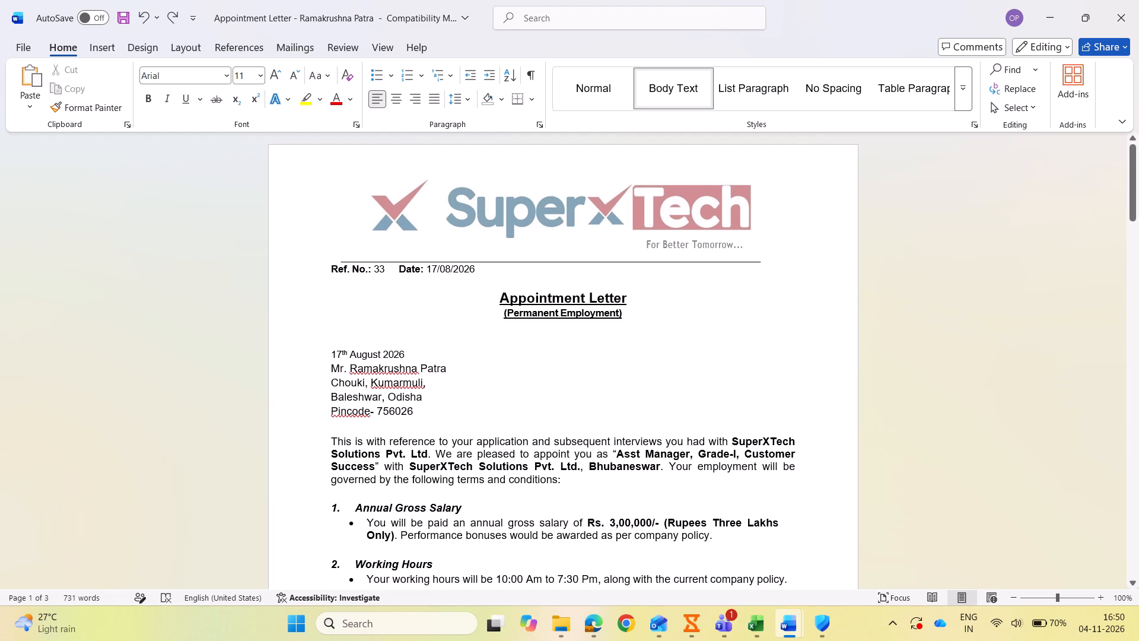
Change the letter's Ref. No. to 32.
left_click(384, 271)
key("BackSpace")
key("2")
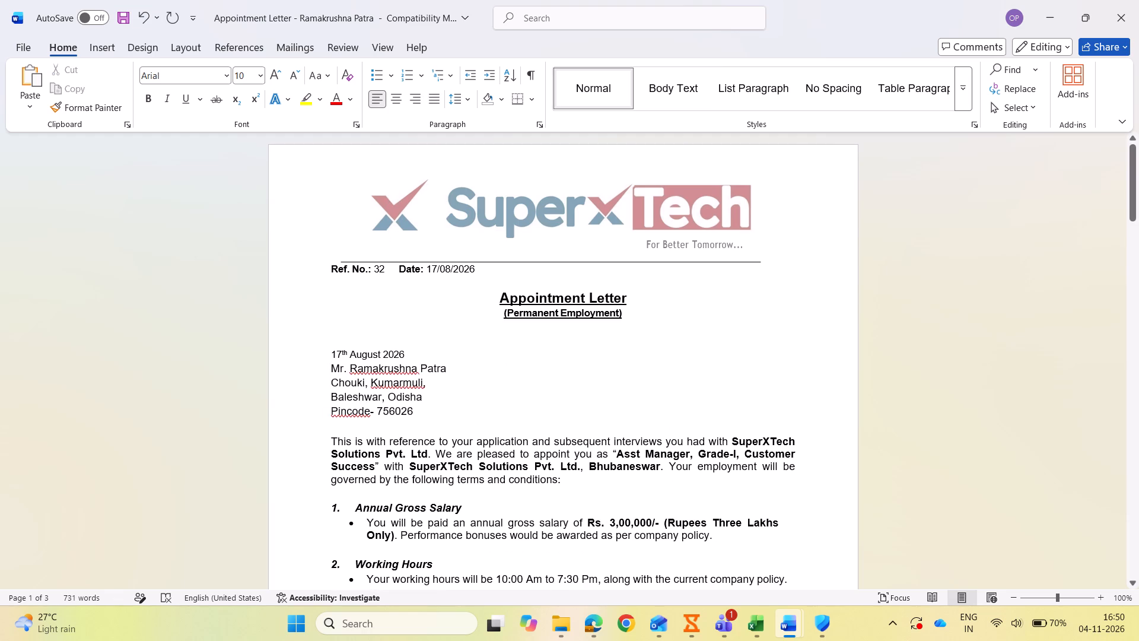
Set the Date beside the reference number to 22/07/2026.
left_click(448, 268)
key("BackSpace")
key("7")
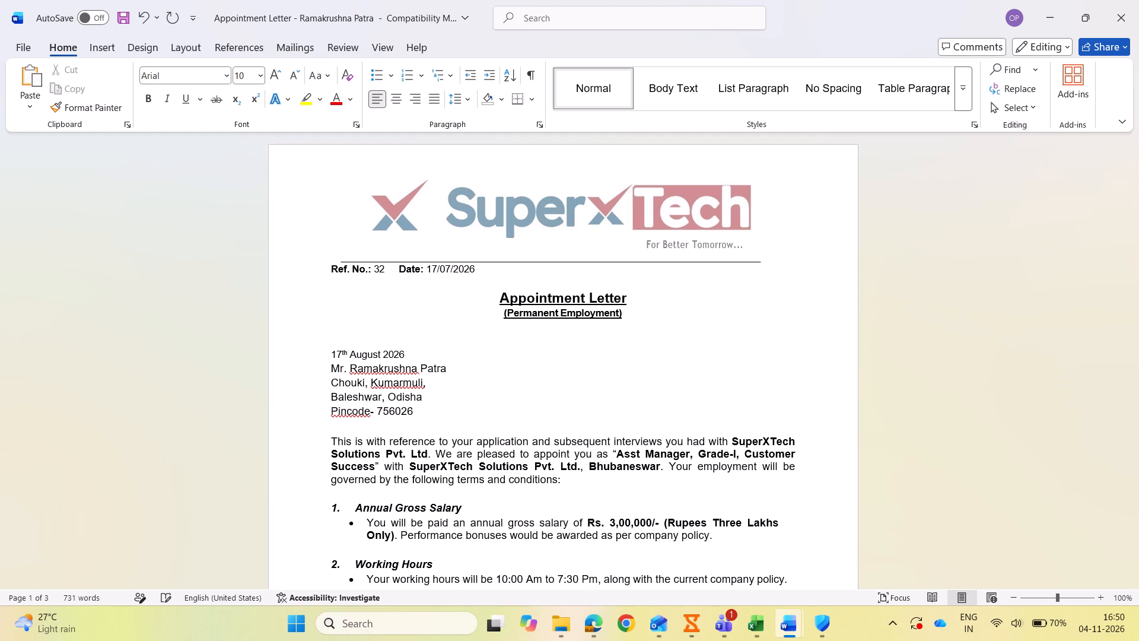
key("Left")
key("Left")
key("Left")
key("BackSpace")
key("BackSpace")
type("22")
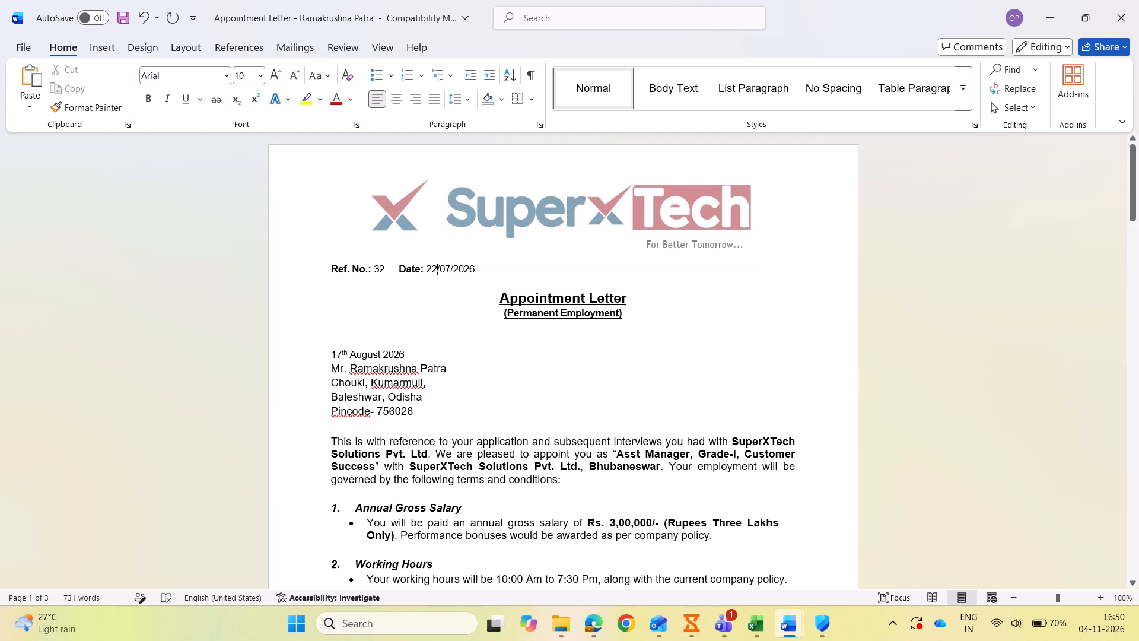
Change the date line above the recipient block to 22nd July 2026.
left_click(382, 355)
key("BackSpace")
key("BackSpace")
key("BackSpace")
key("BackSpace")
key("BackSpace")
key("BackSpace")
key("BackSpace")
key("BackSpace")
key("BackSpace")
key("BackSpace")
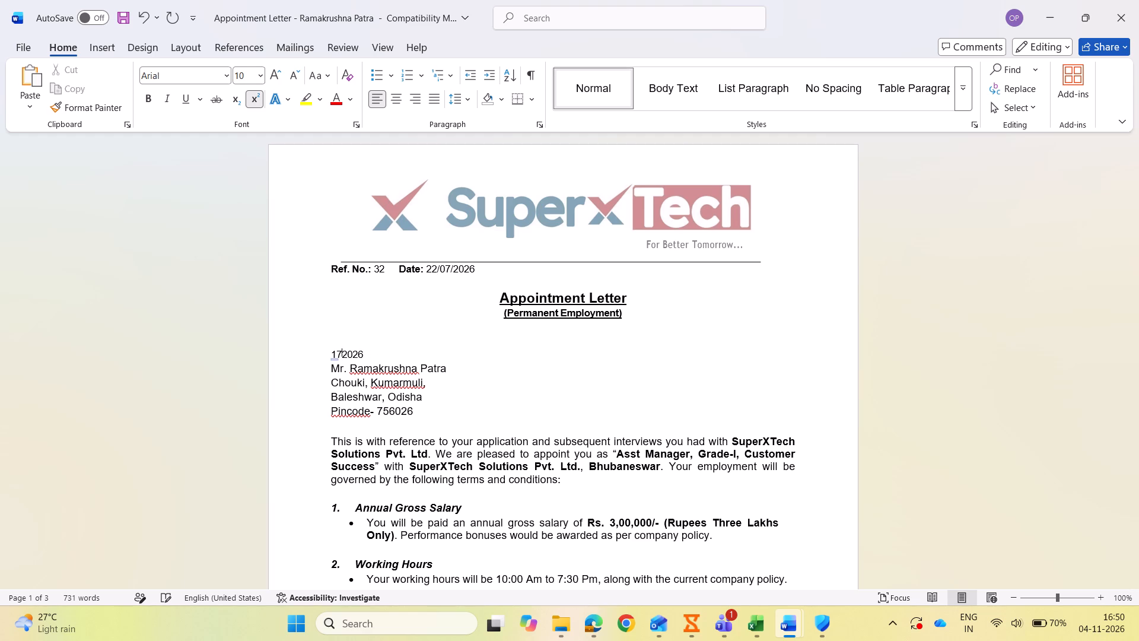
key("BackSpace")
key("BackSpace")
type("22nd")
key("space")
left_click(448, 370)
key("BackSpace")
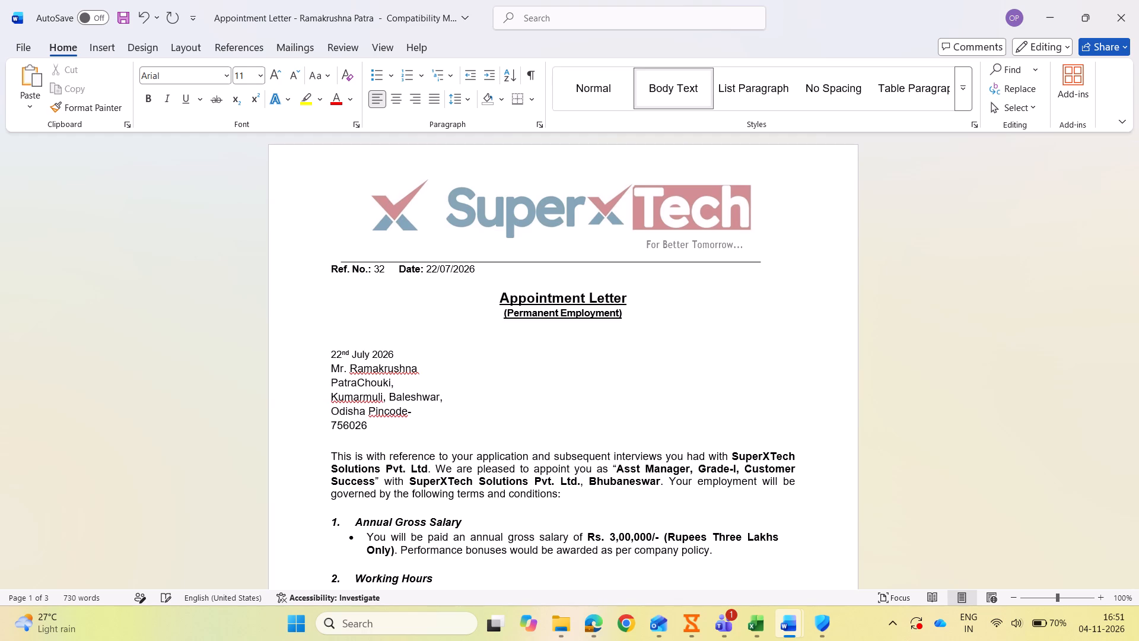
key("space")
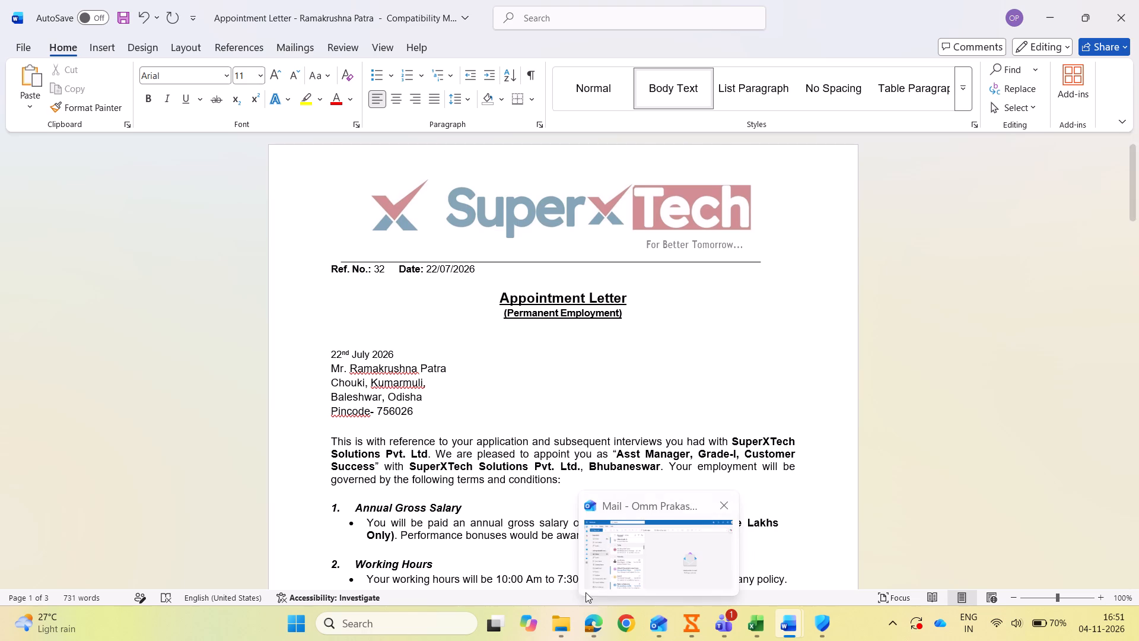
In File Explorer's Downloads folder, delete the four duplicate appointment letter PDFs dated 28-10-2026 from 13:03 to 13:05, keeping the same-named HTML file.
left_click(583, 620)
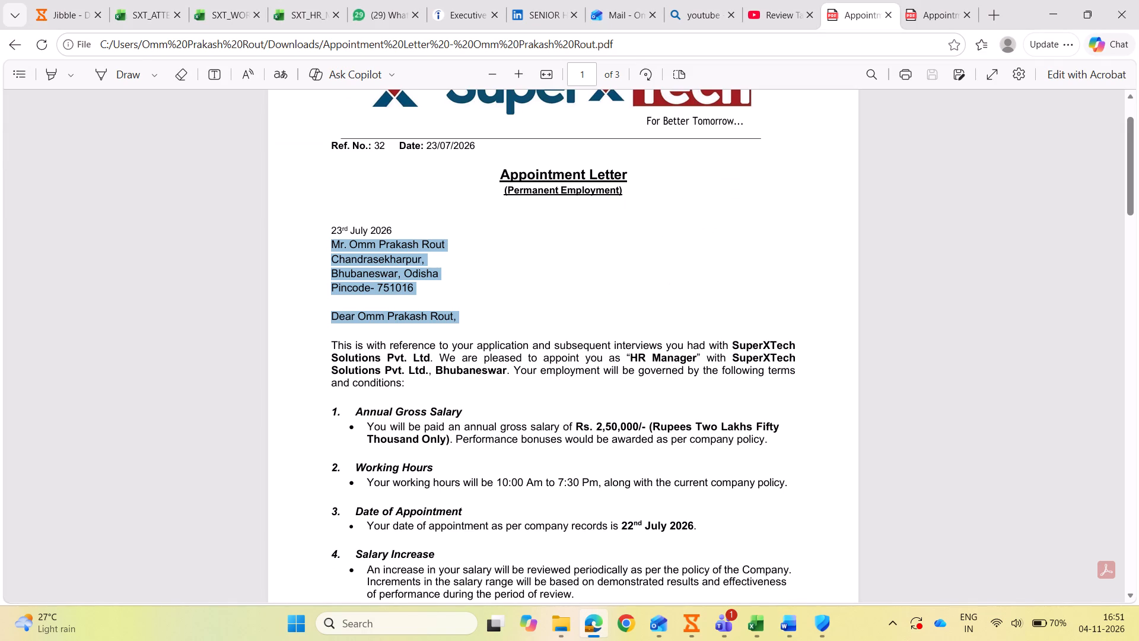
left_click(552, 636)
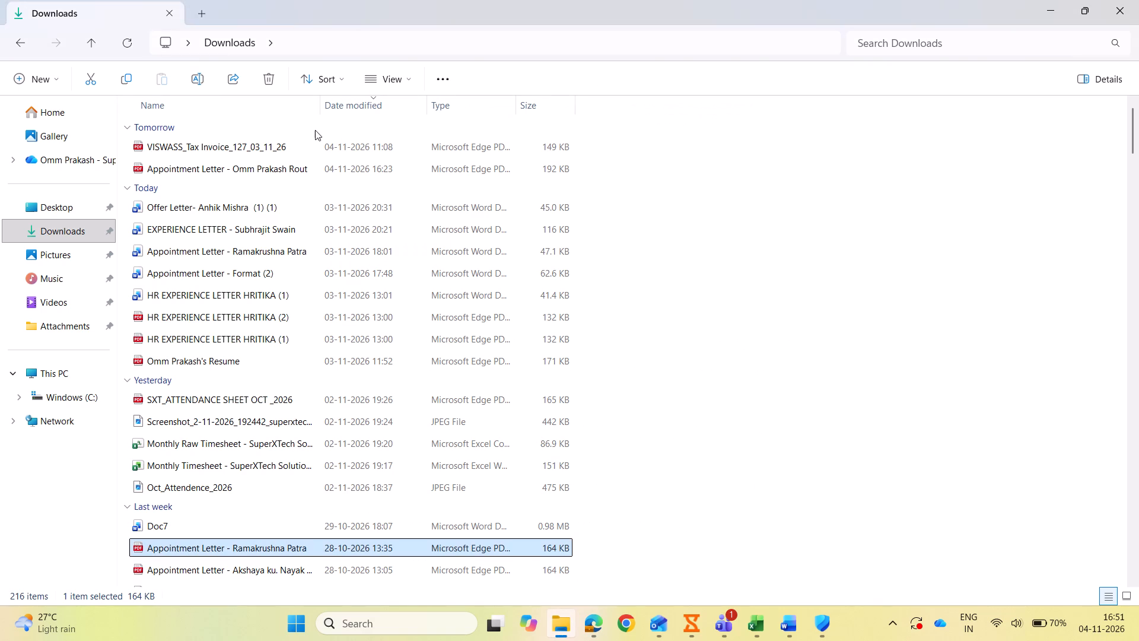
scroll(266, 187, "up", 3)
scroll(202, 205, "up", 3)
scroll(202, 204, "down", 2)
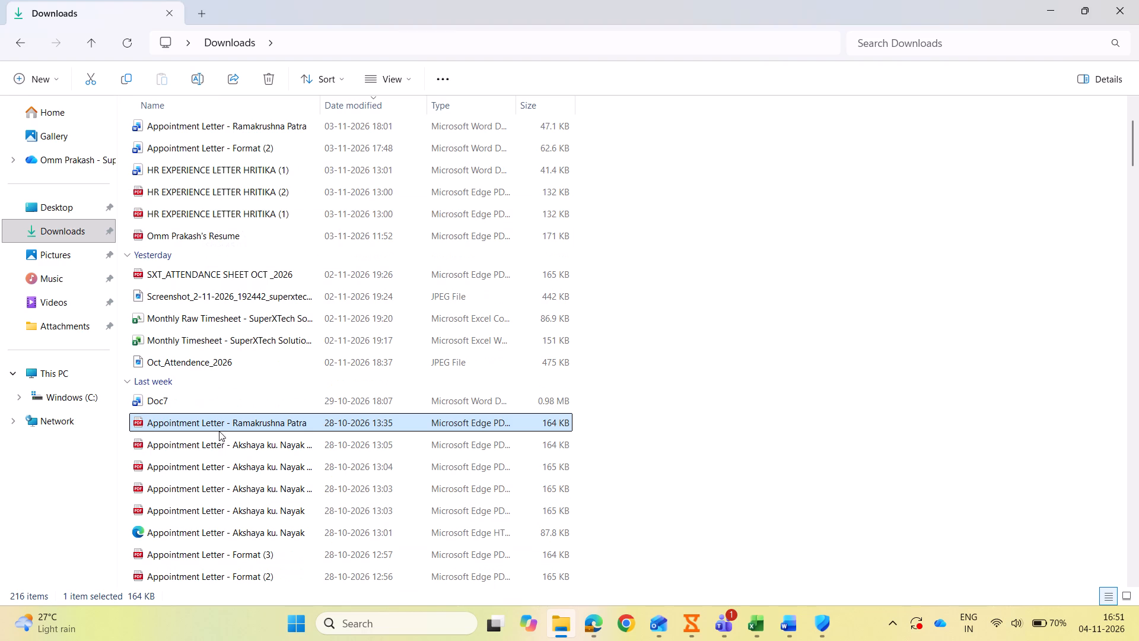
left_click(265, 507)
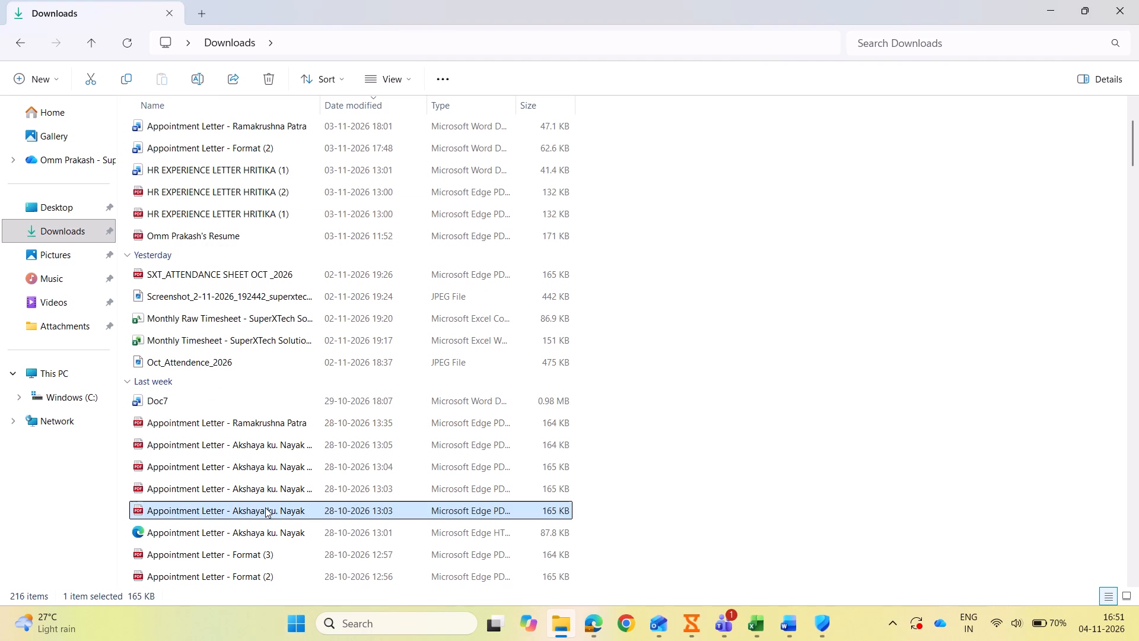
key("Delete")
key("Up")
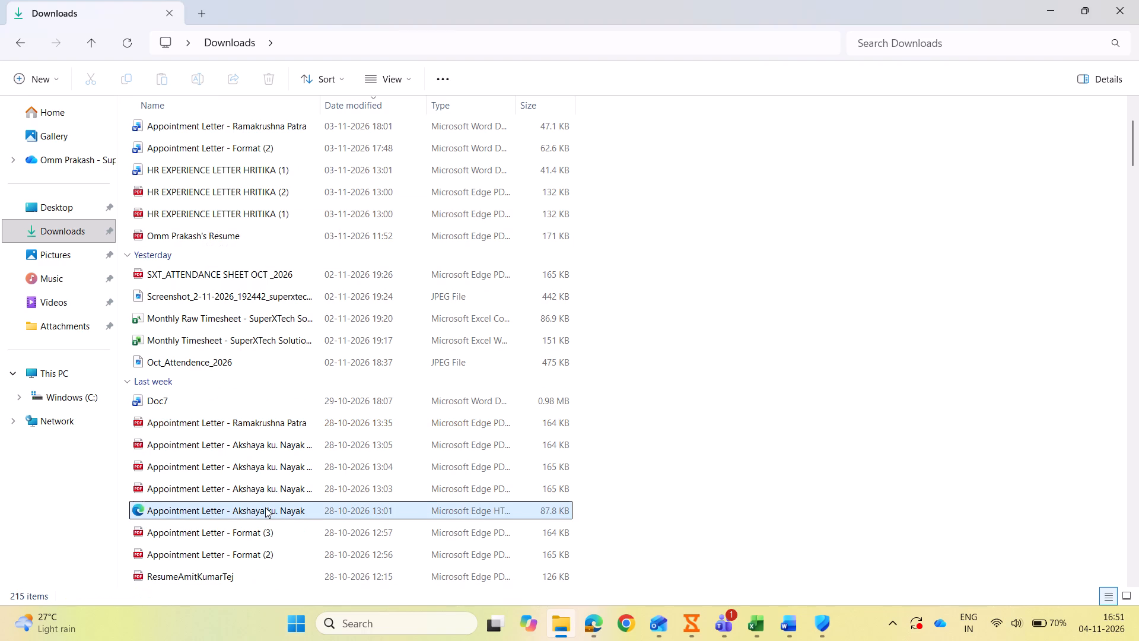
key("Delete")
key("Delete")
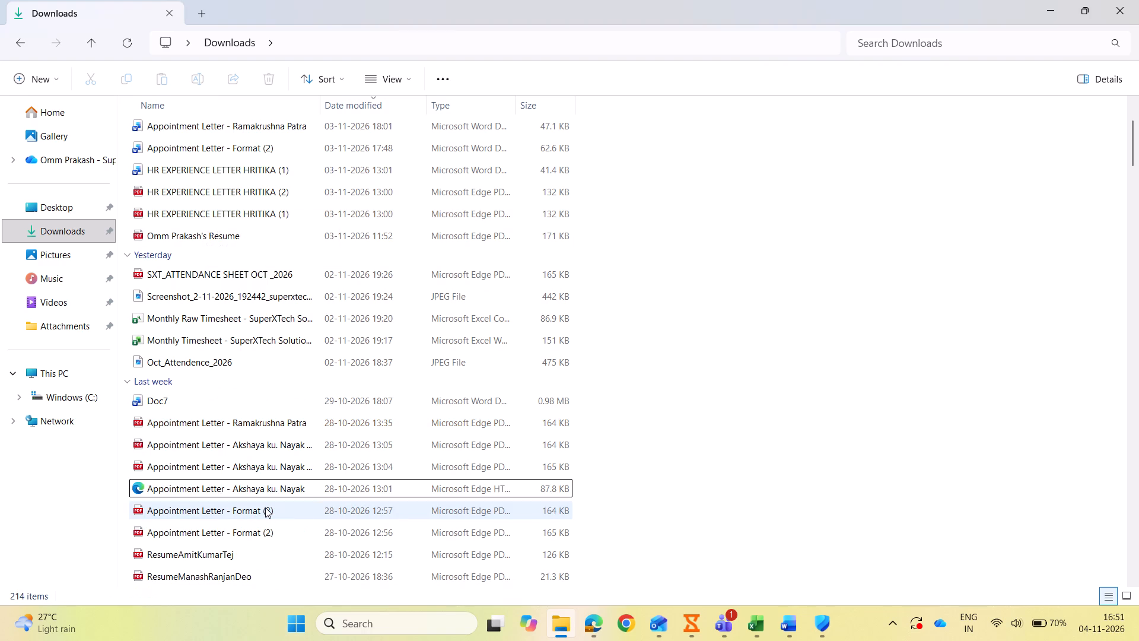
key("Up")
key("Delete")
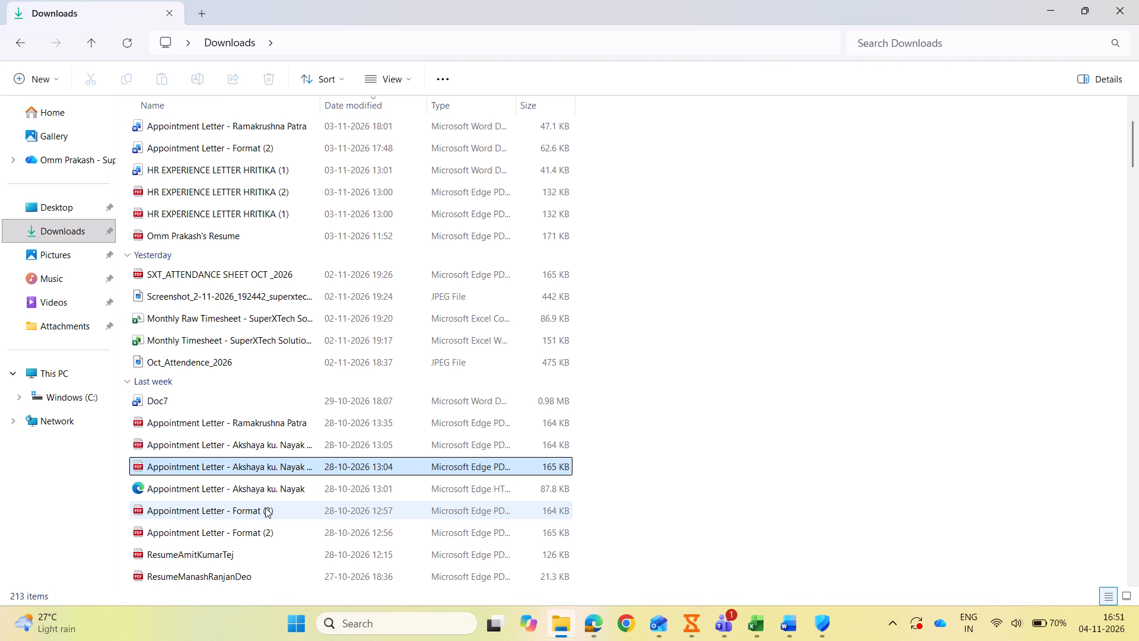
key("Up")
key("Delete")
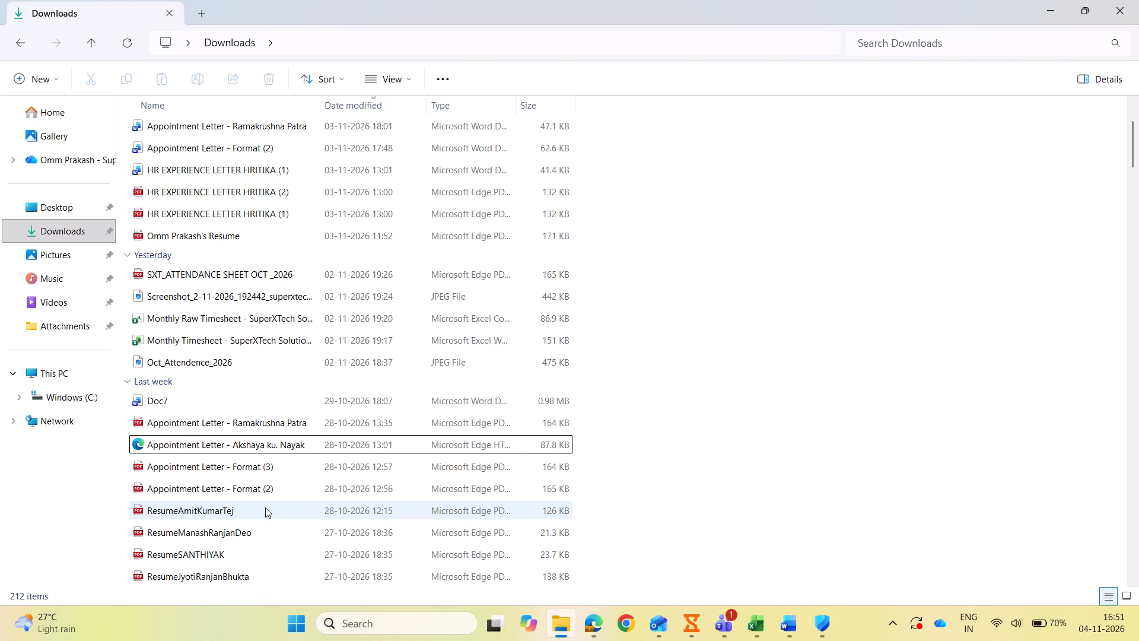
scroll(274, 455, "up", 2)
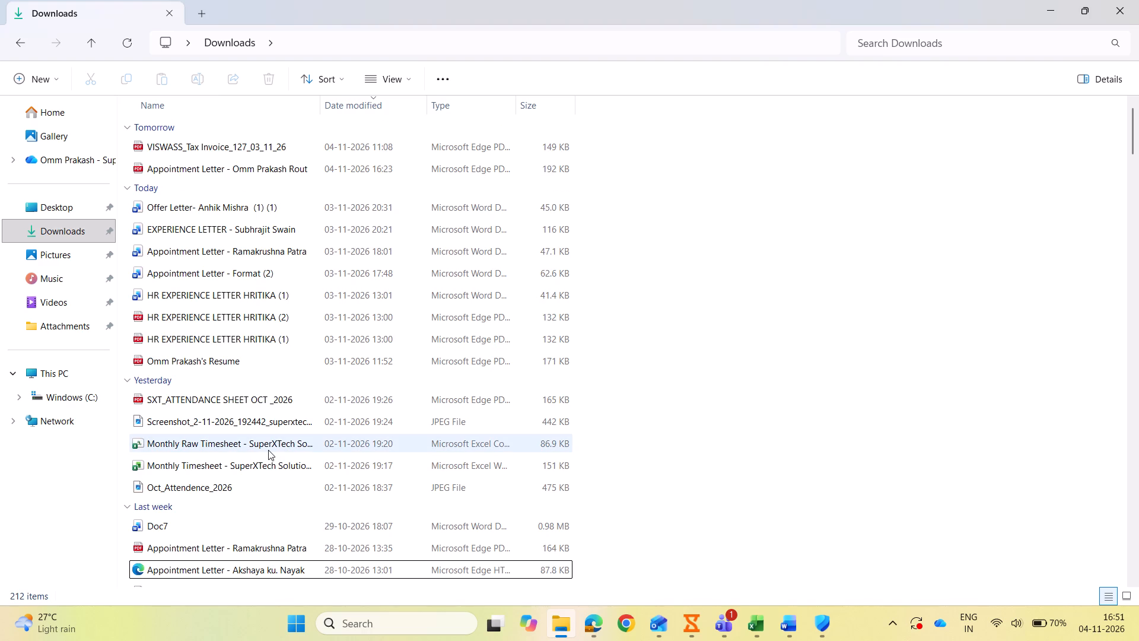
scroll(268, 450, "up", 3)
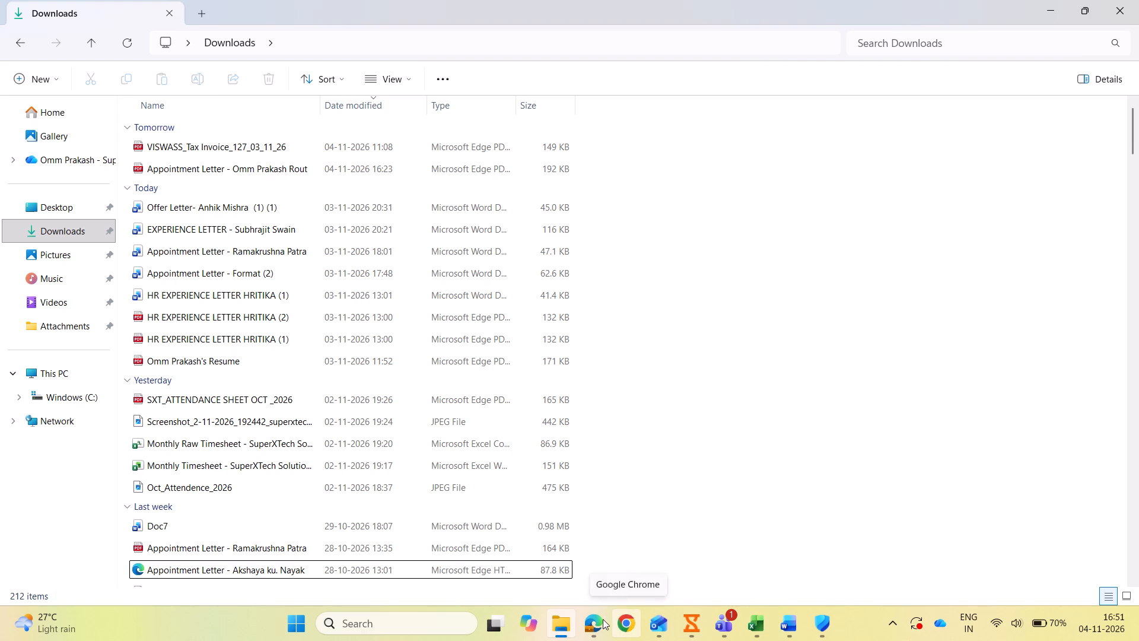
Switch to Edge and open iLovePDF's PDF to Word converter in a new tab, using the earlier "i love my pdf" search.
left_click(581, 621)
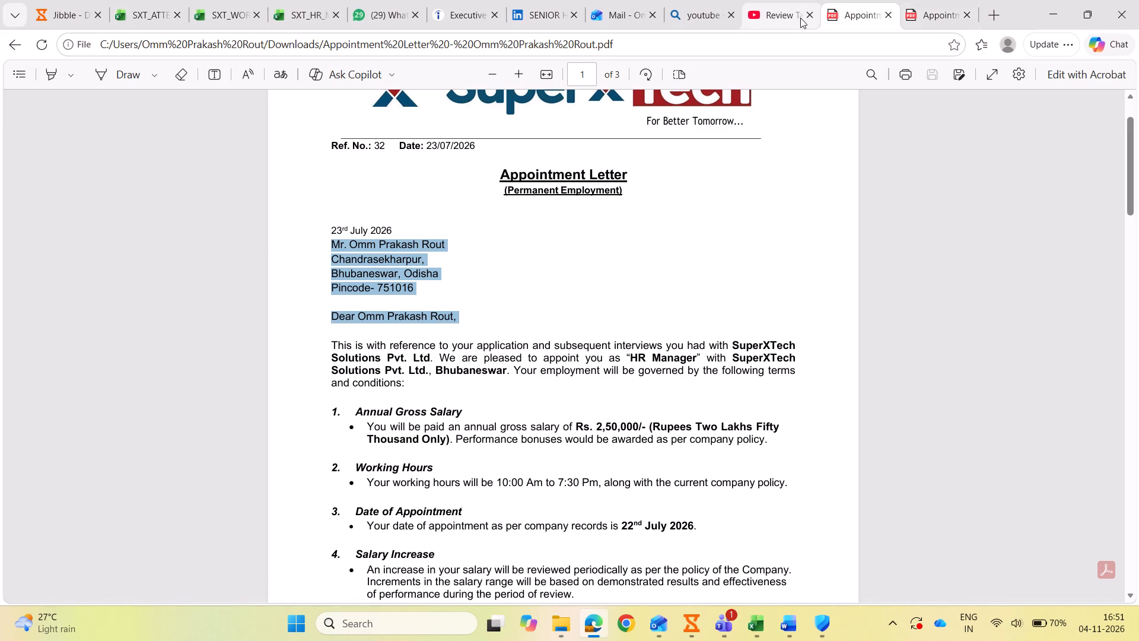
left_click(1001, 9)
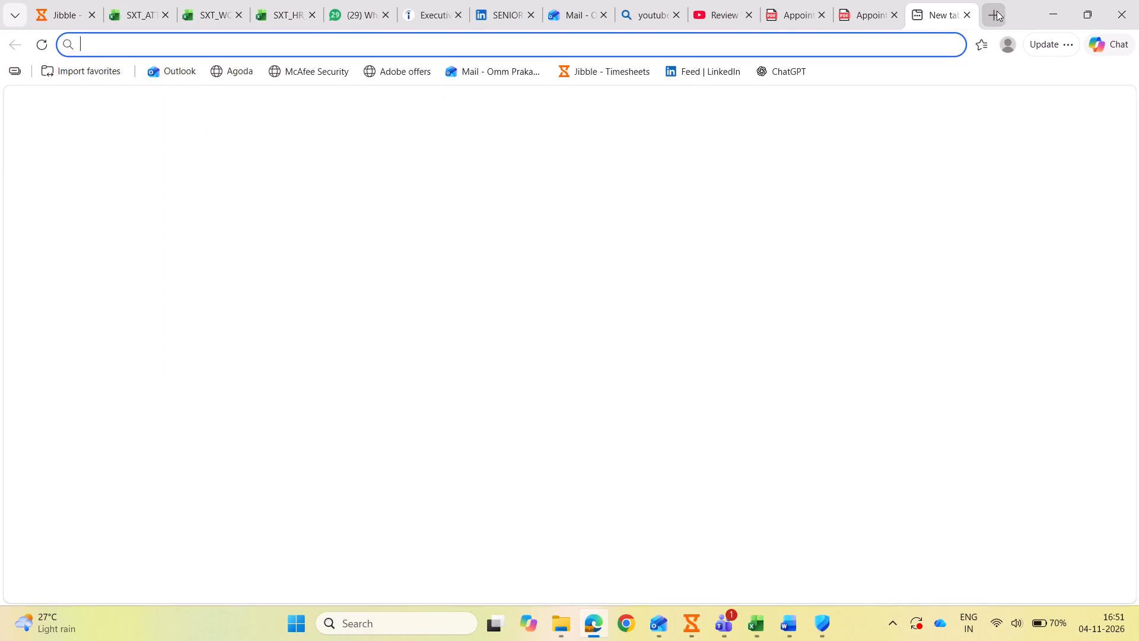
left_click(846, 34)
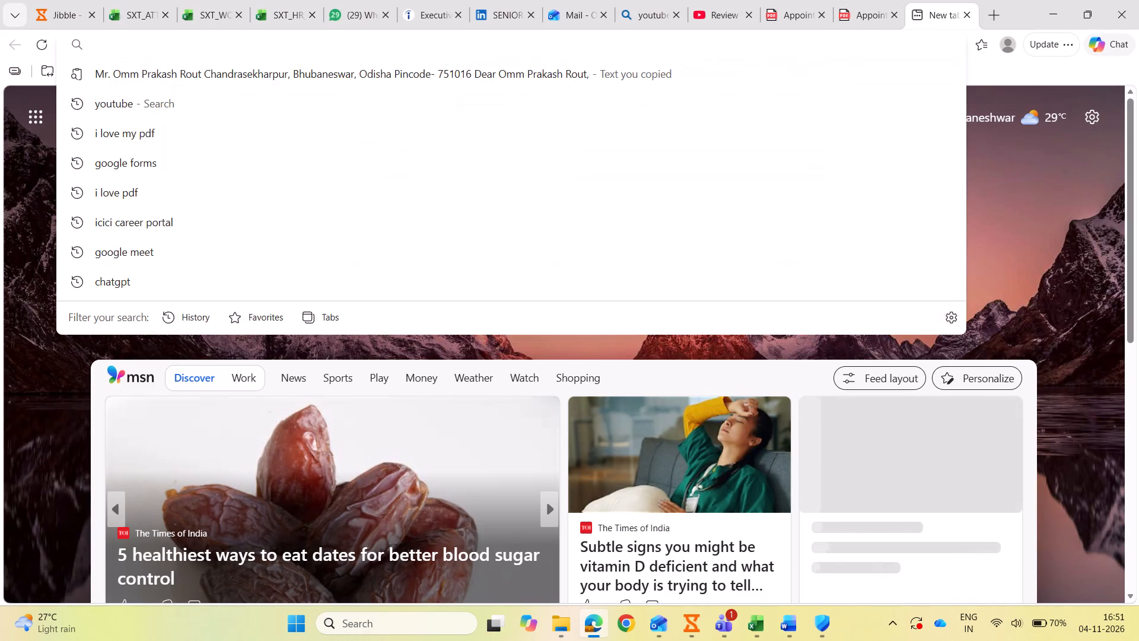
left_click(633, 139)
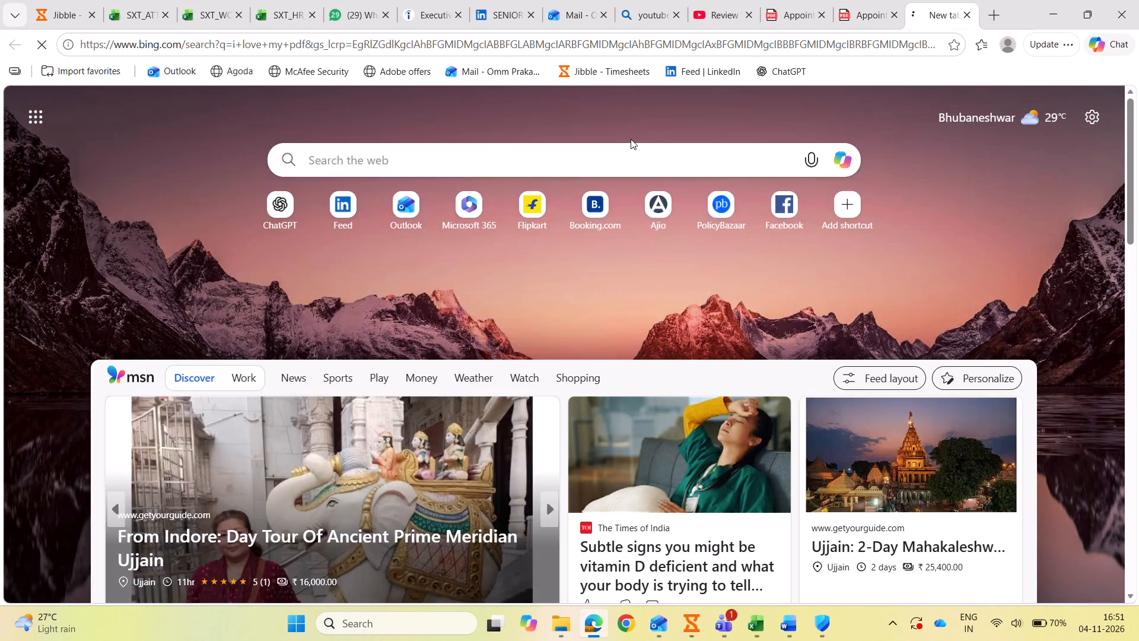
left_click(306, 247)
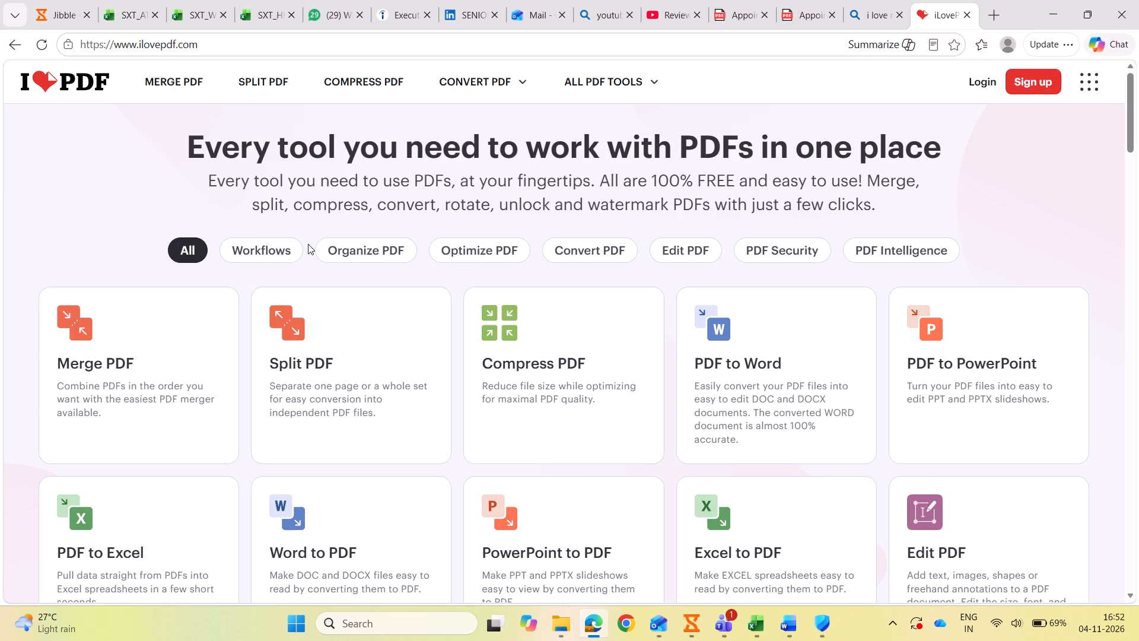
left_click(723, 338)
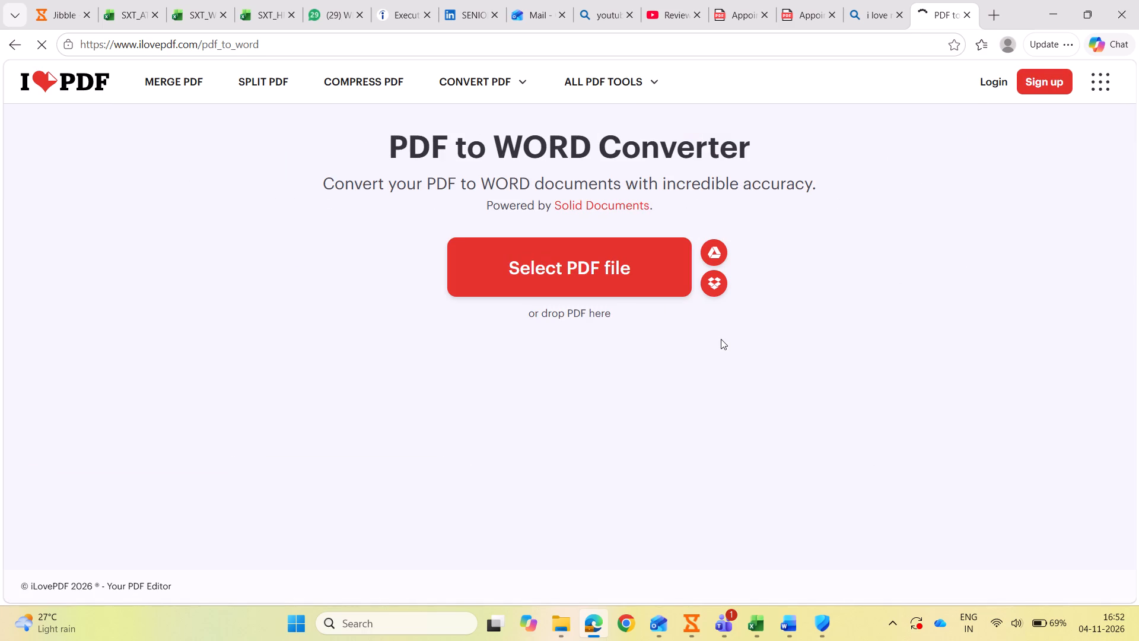
Convert the Ref. No. 32 appointment letter PDF from Downloads to Word without OCR and download the result.
left_click(621, 274)
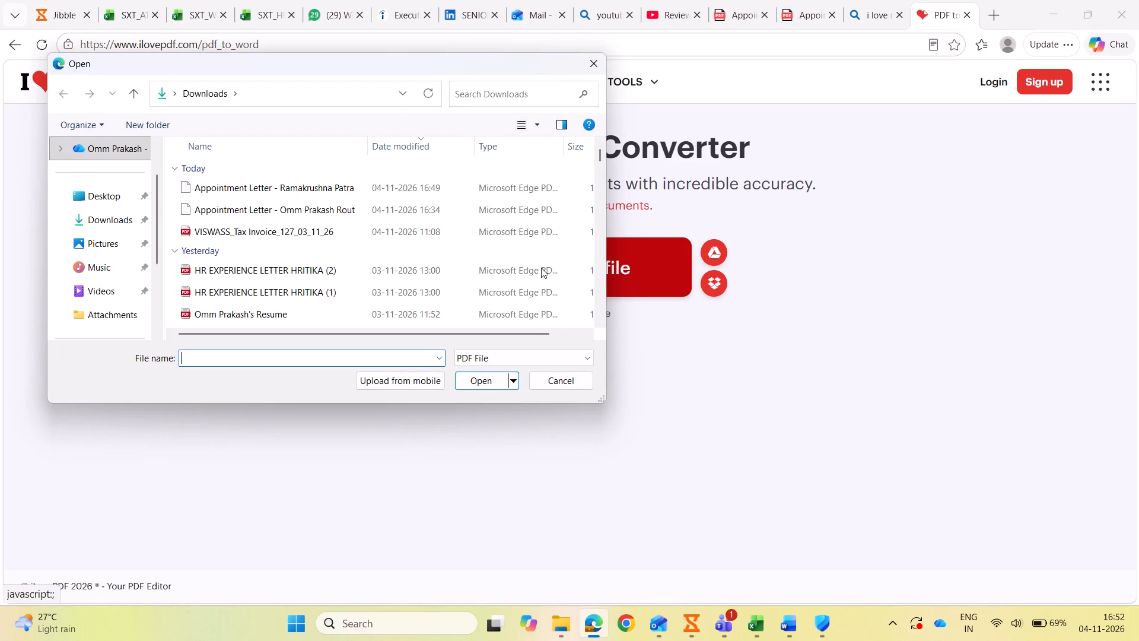
left_click(333, 213)
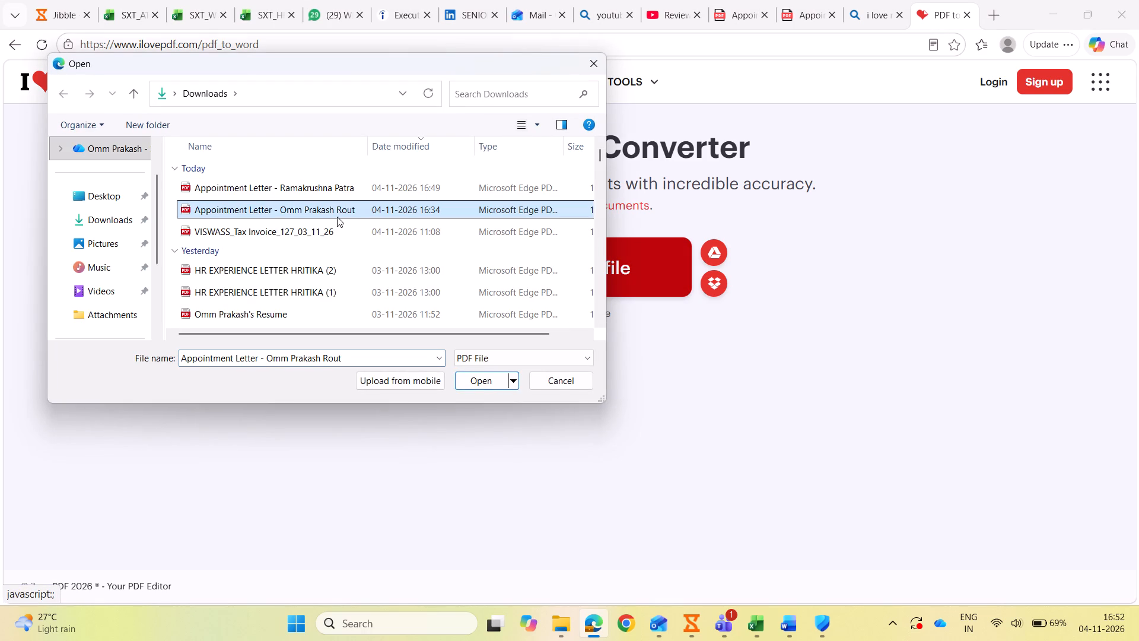
left_click(482, 385)
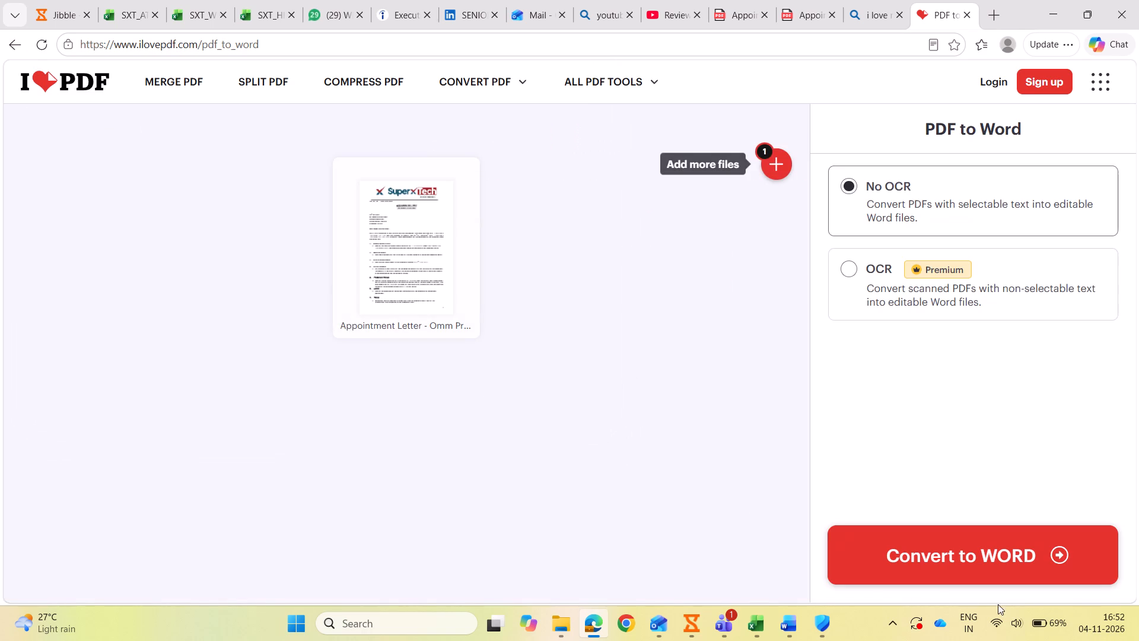
left_click(959, 553)
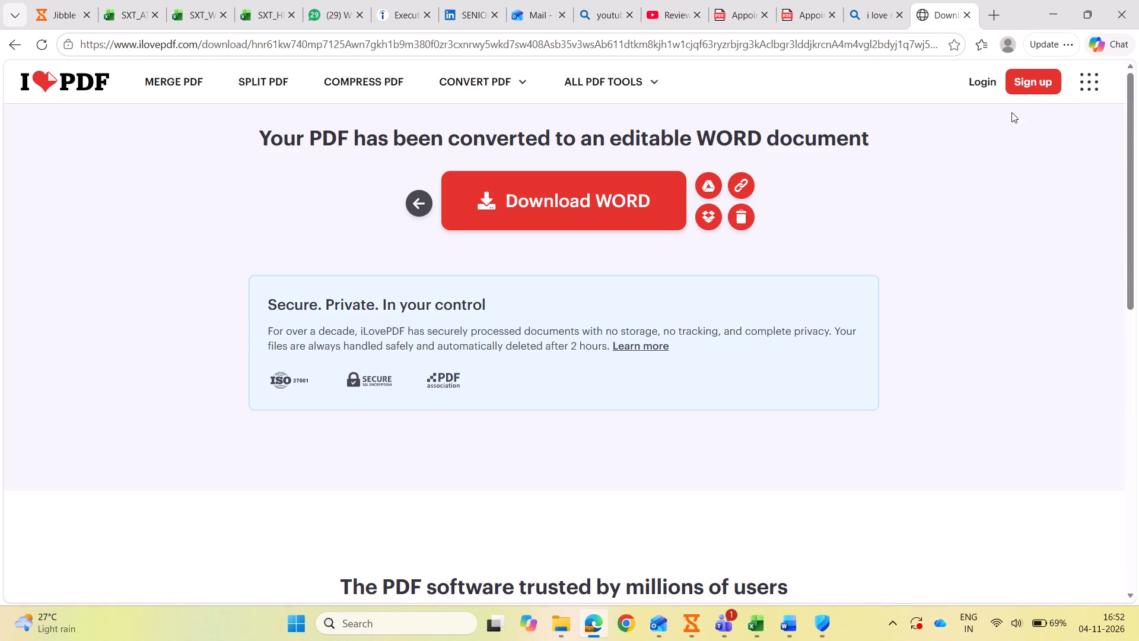
left_click(895, 13)
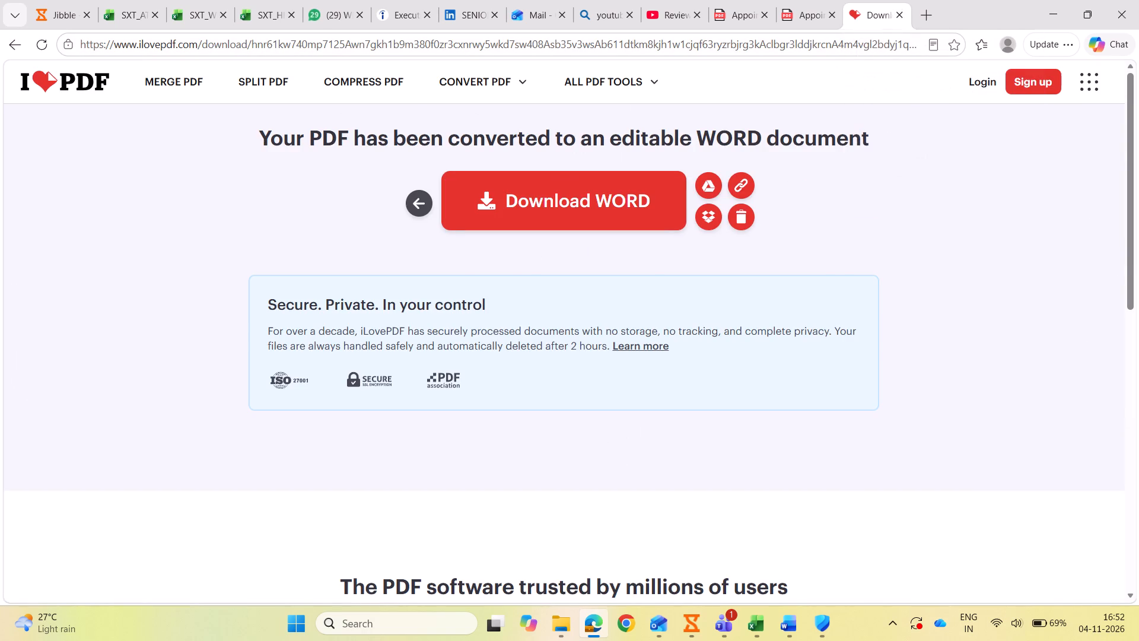
left_click(574, 204)
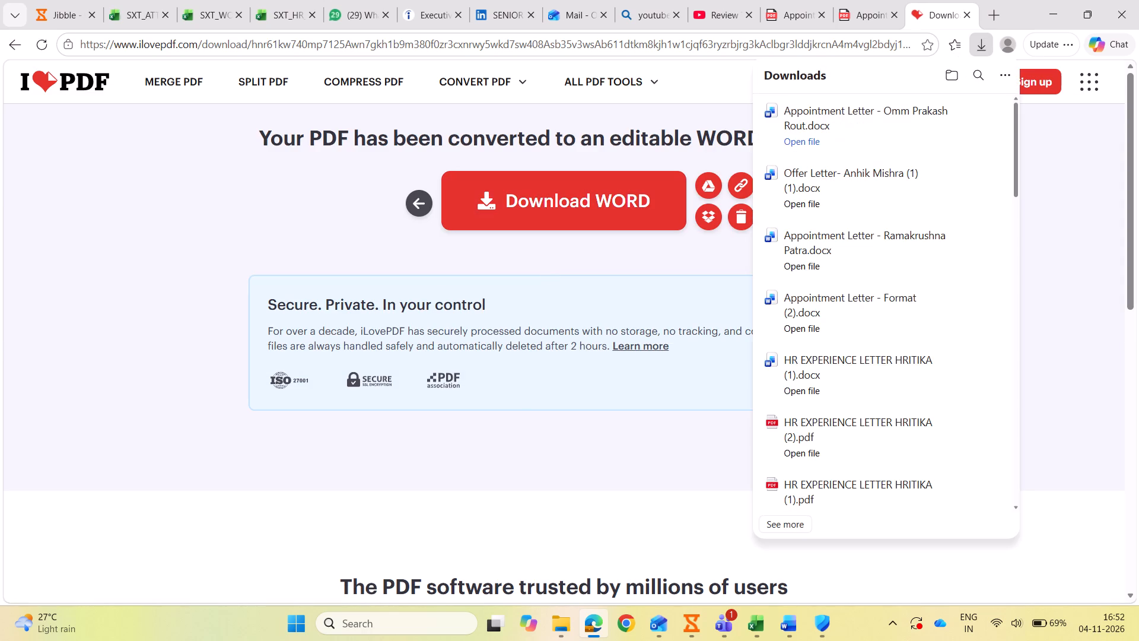
Open the downloaded appointment letter document in Word and enable editing.
left_click(796, 142)
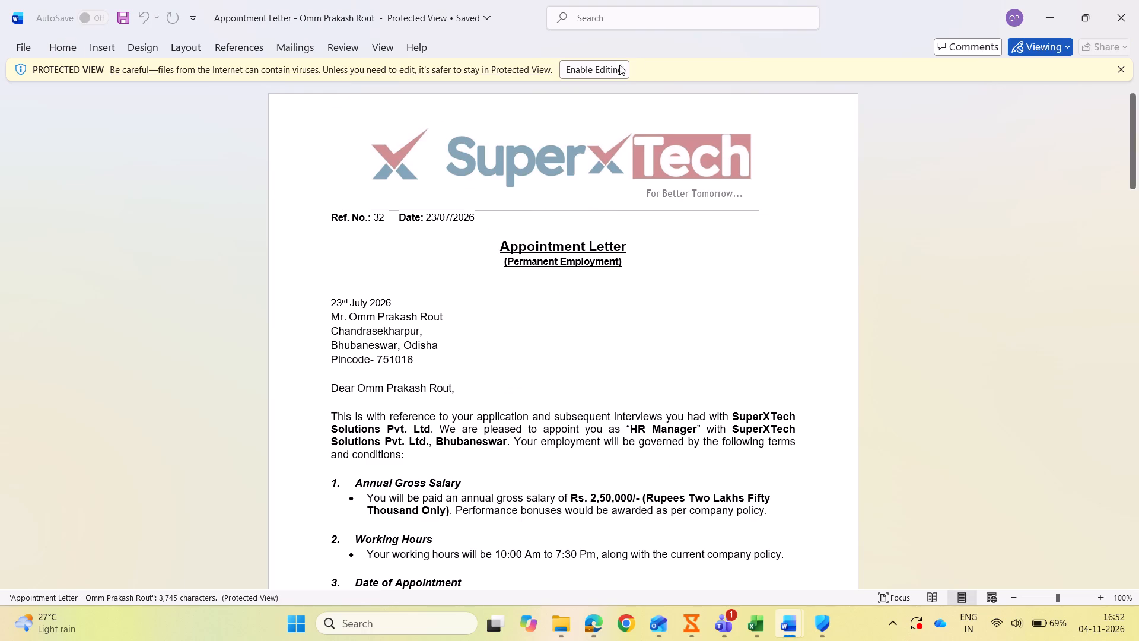
left_click(612, 66)
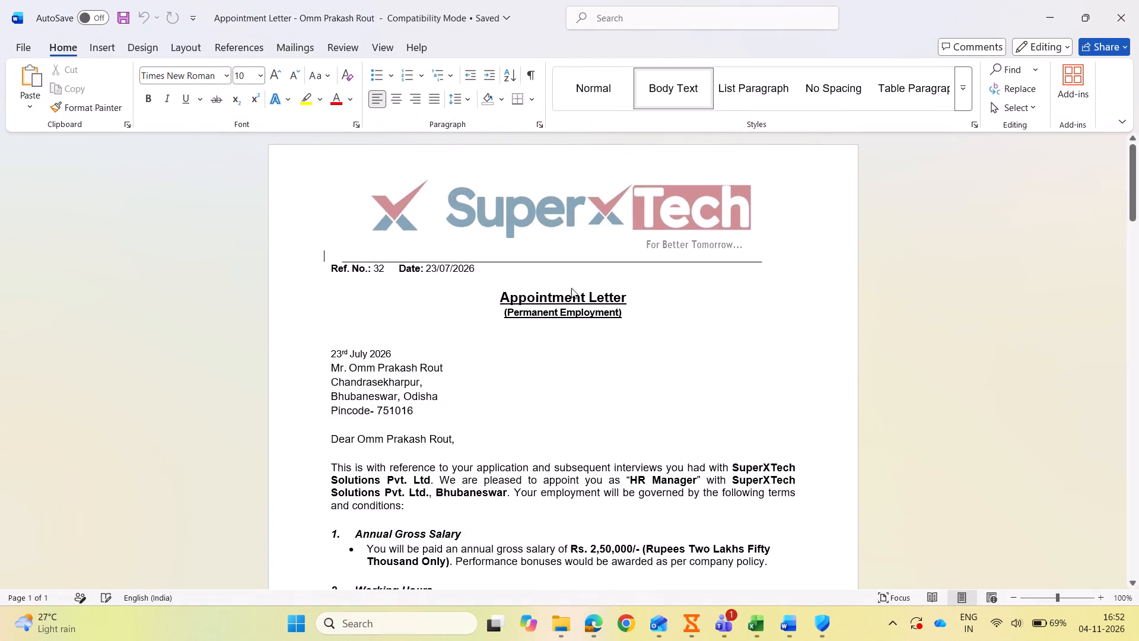
Set the Date beside Ref. No. 32 to 22/07/2026.
scroll(561, 307, "down", 3)
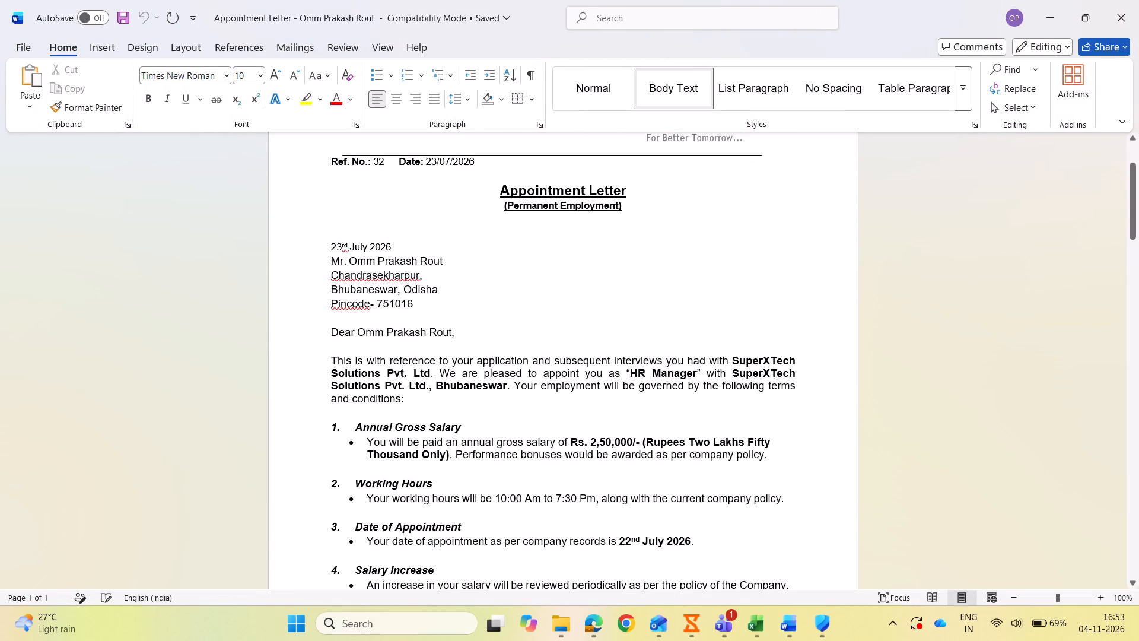
scroll(357, 249, "up", 1)
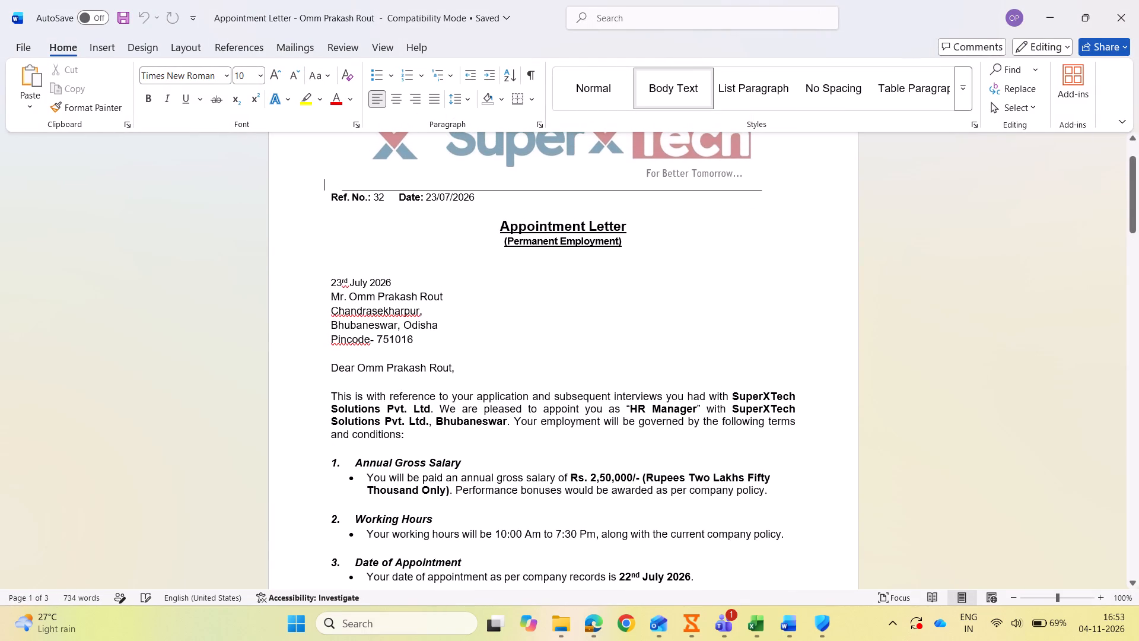
left_click(437, 196)
key("BackSpace")
key("2")
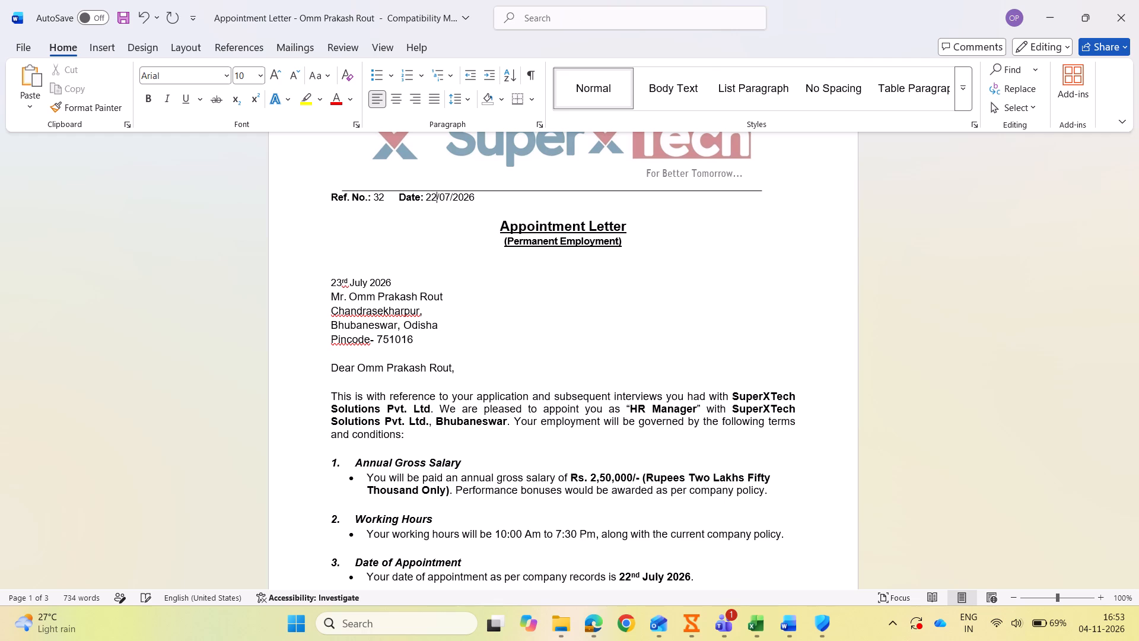
Set the date line above the addressee's name in the Ref. No. 32 letter to 22nd July 2026.
left_click(349, 283)
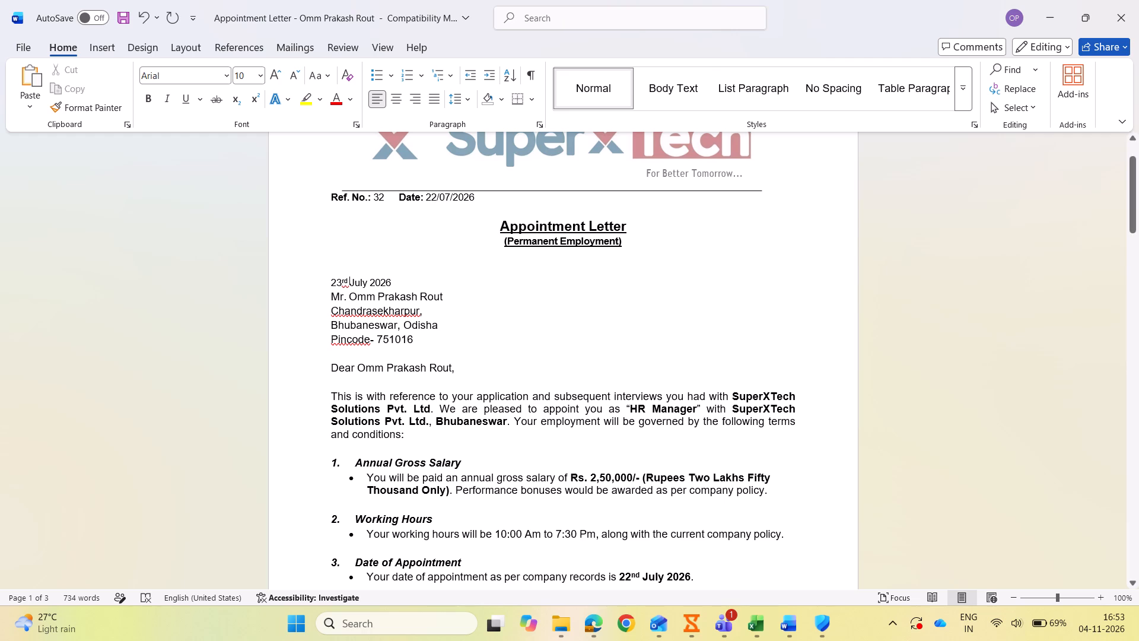
key("BackSpace")
key("BackSpace")
key("BackSpace")
key("BackSpace")
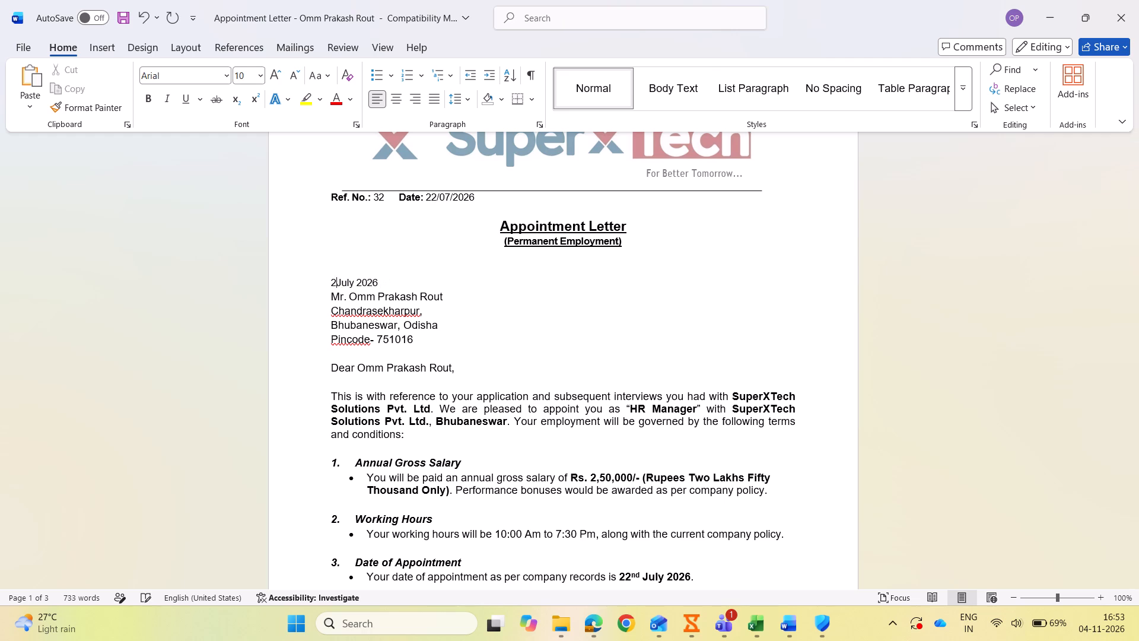
key("2")
type("nd")
key("space")
key("BackSpace")
key("space")
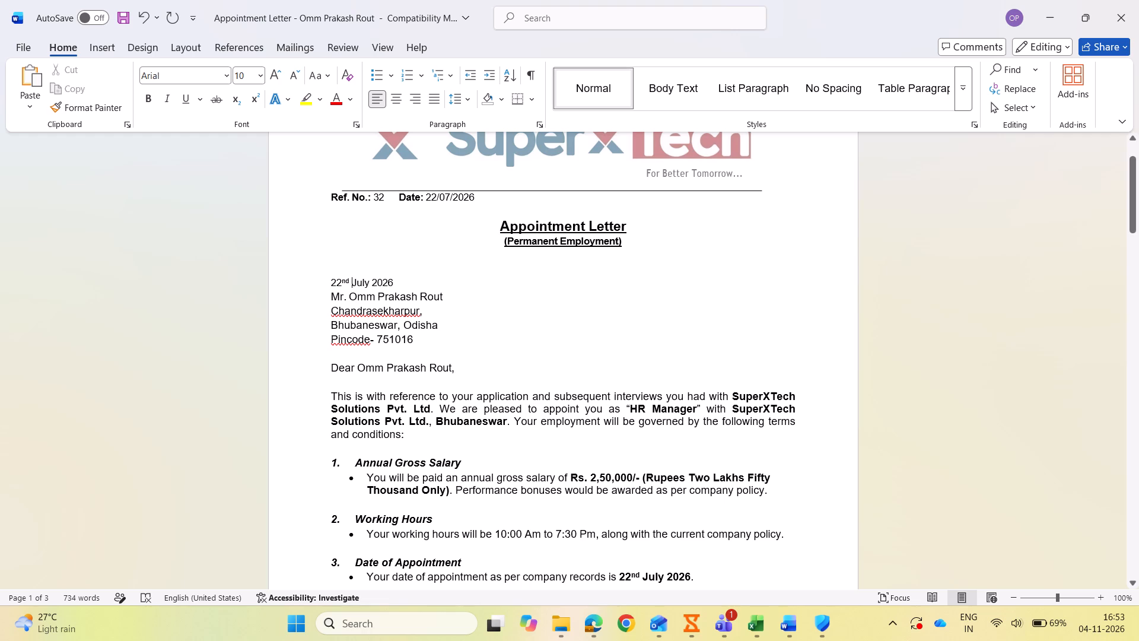
Save the corrected Ref. No. 32 letter as a PDF in Downloads under its existing name, replacing the earlier PDF.
left_click(29, 45)
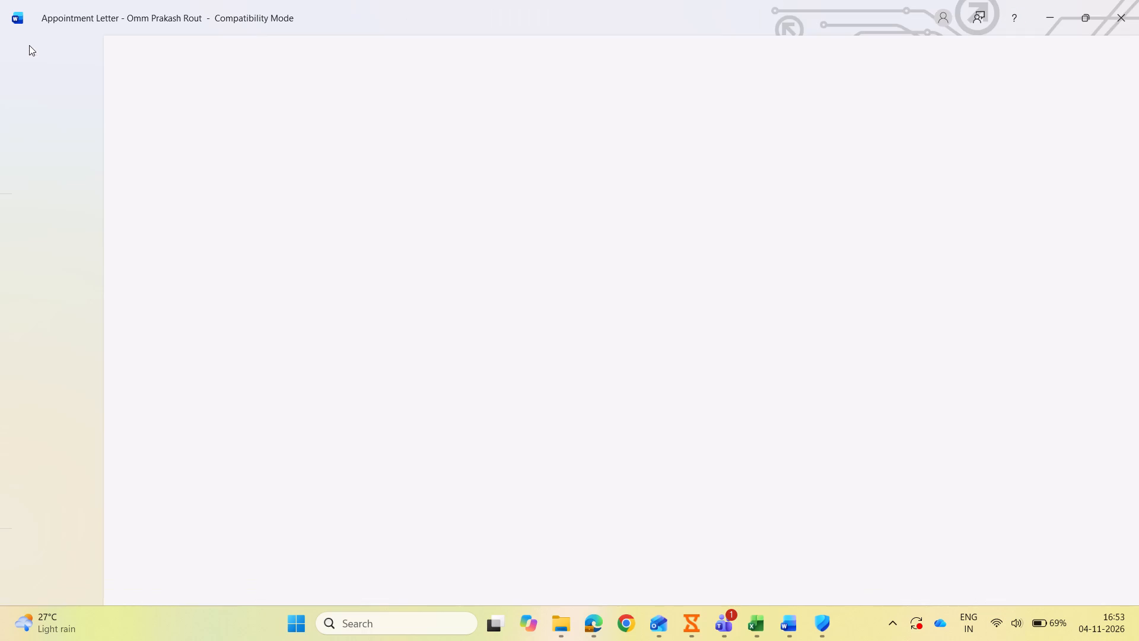
left_click(49, 274)
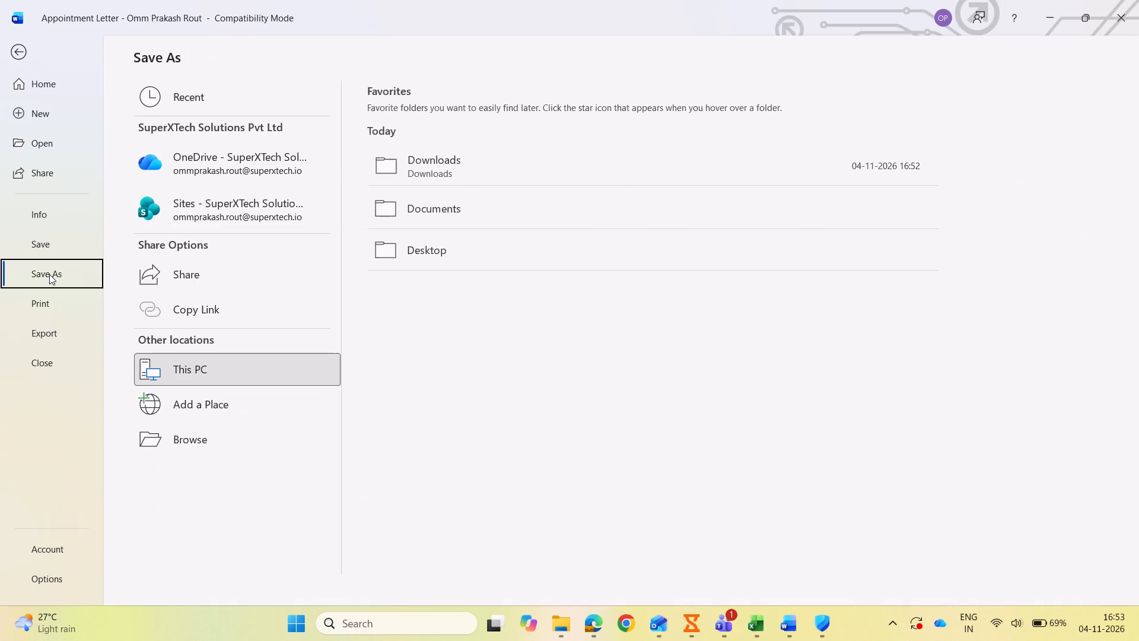
left_click(481, 164)
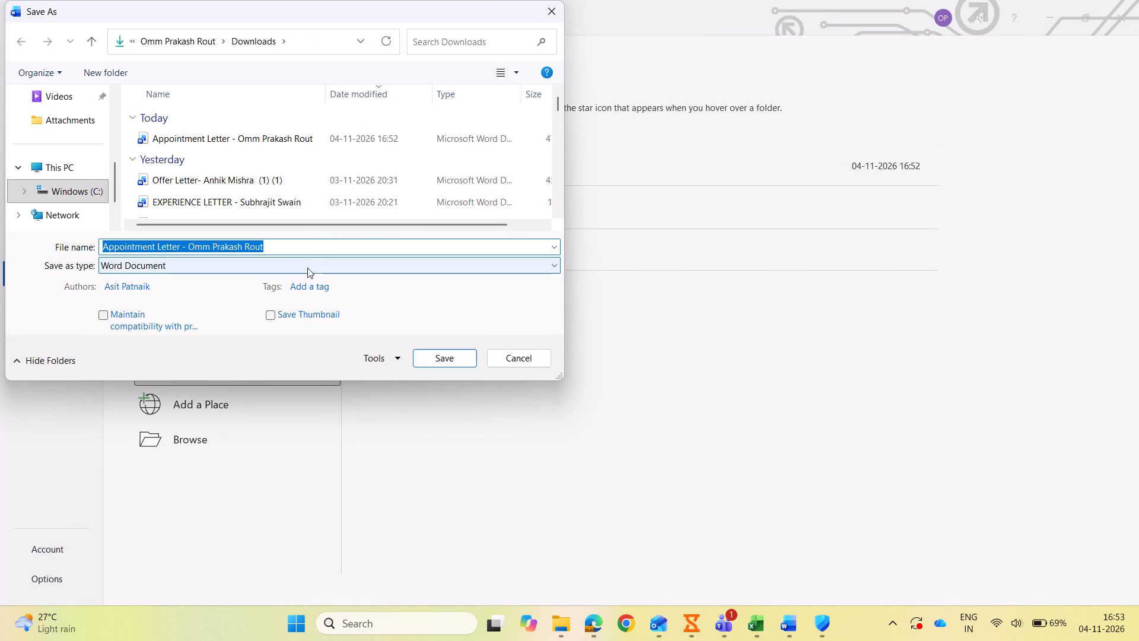
left_click(314, 271)
left_click(268, 351)
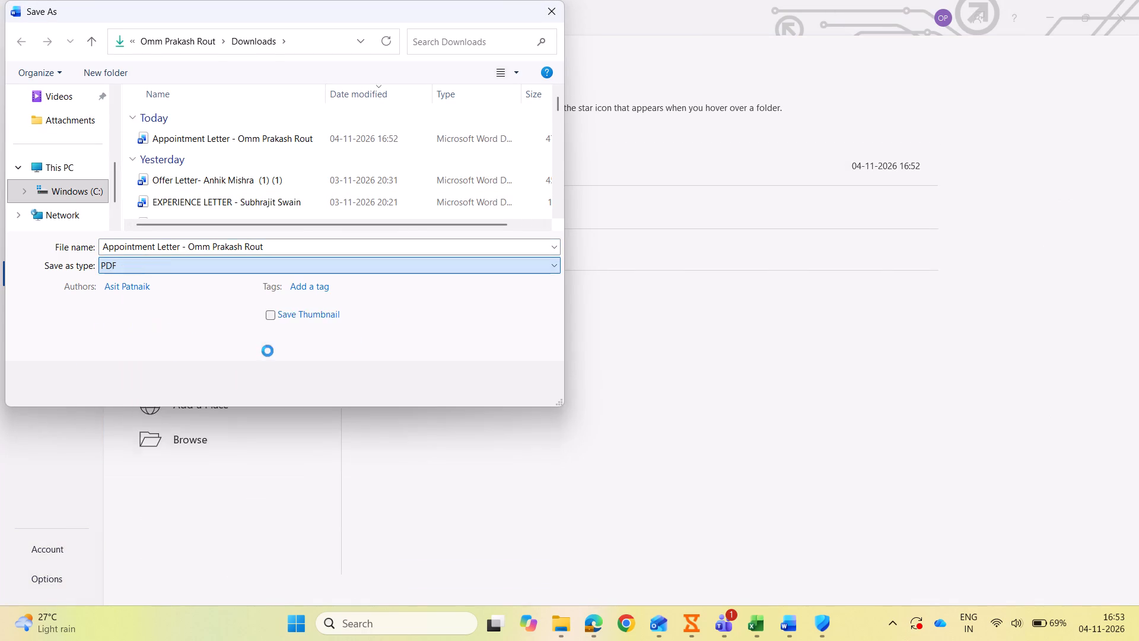
left_click(451, 385)
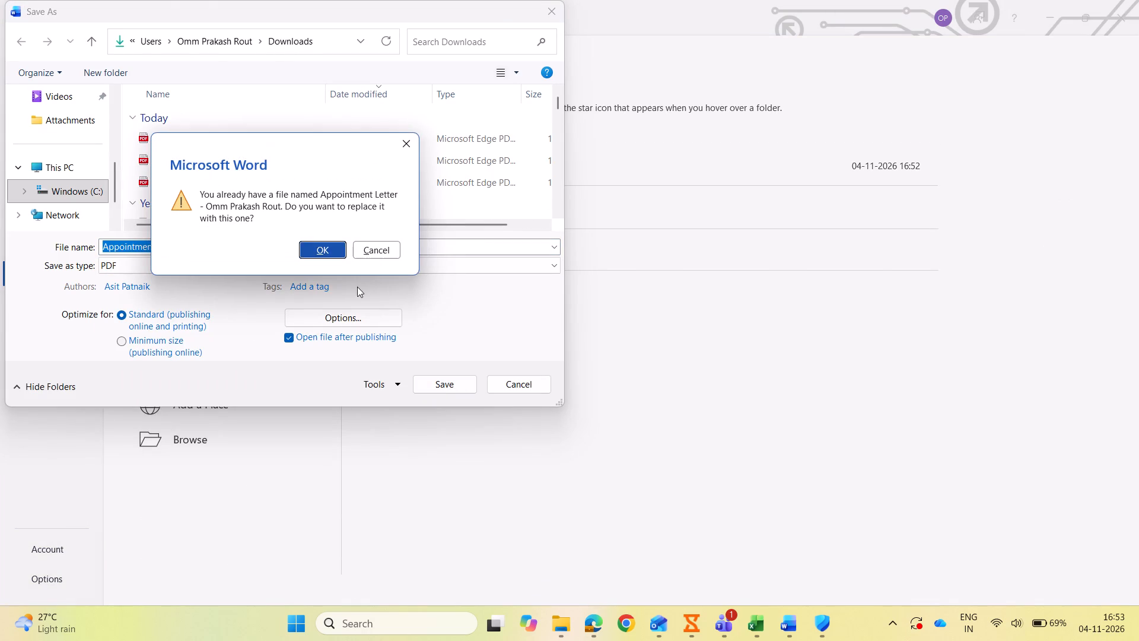
left_click(323, 243)
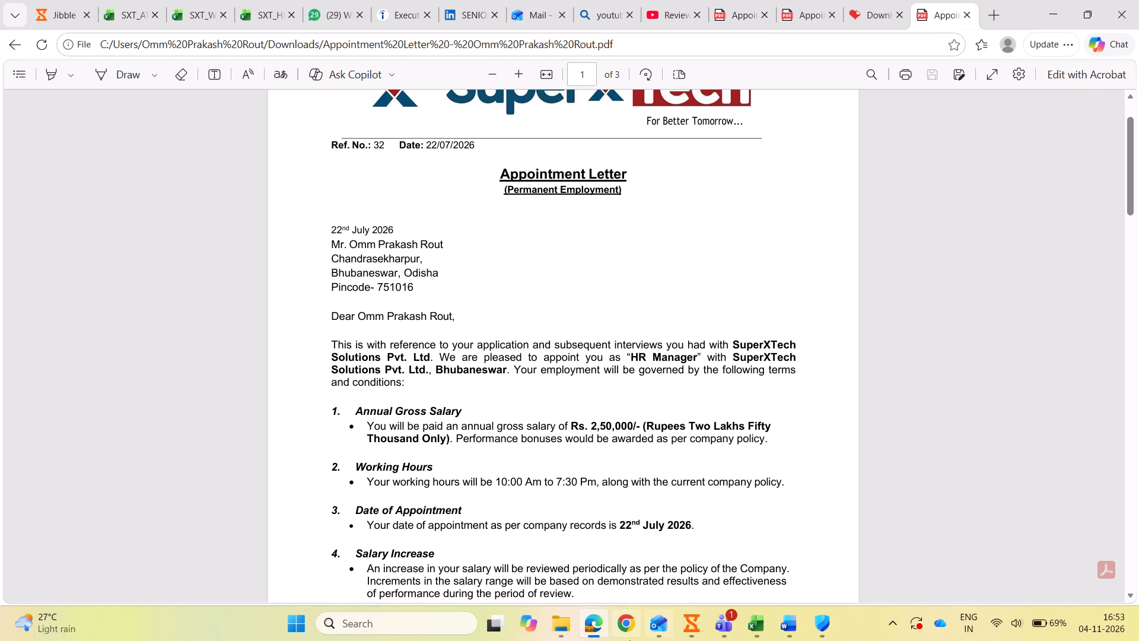
Open the Ref. No. 32 appointment letter PDF from Downloads and review its dates and clauses.
left_click(565, 625)
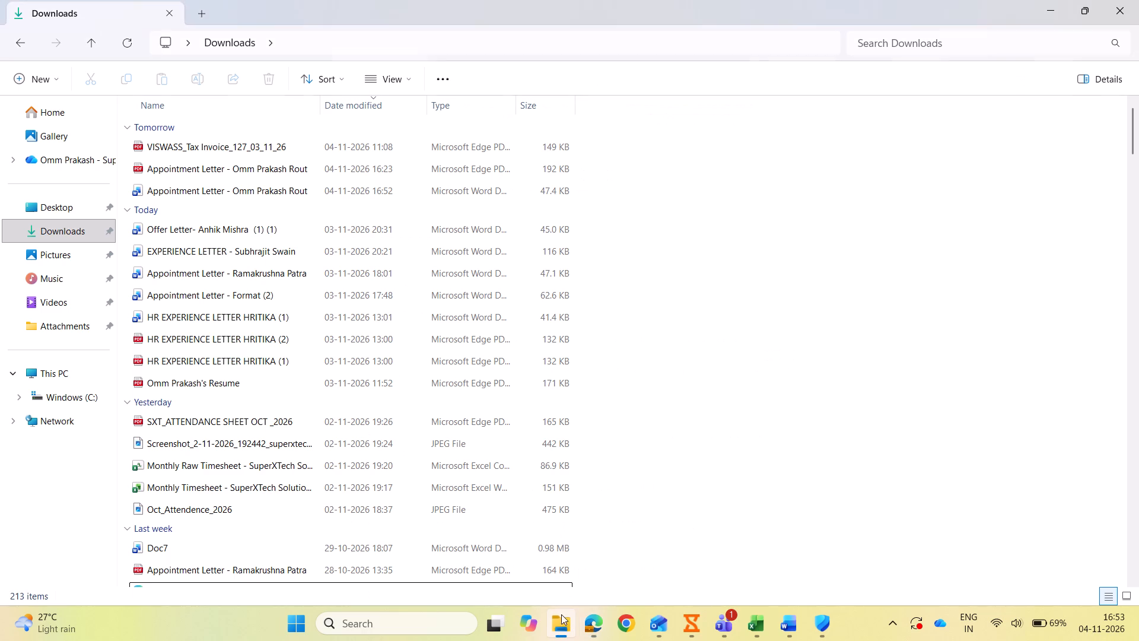
double_click(260, 167)
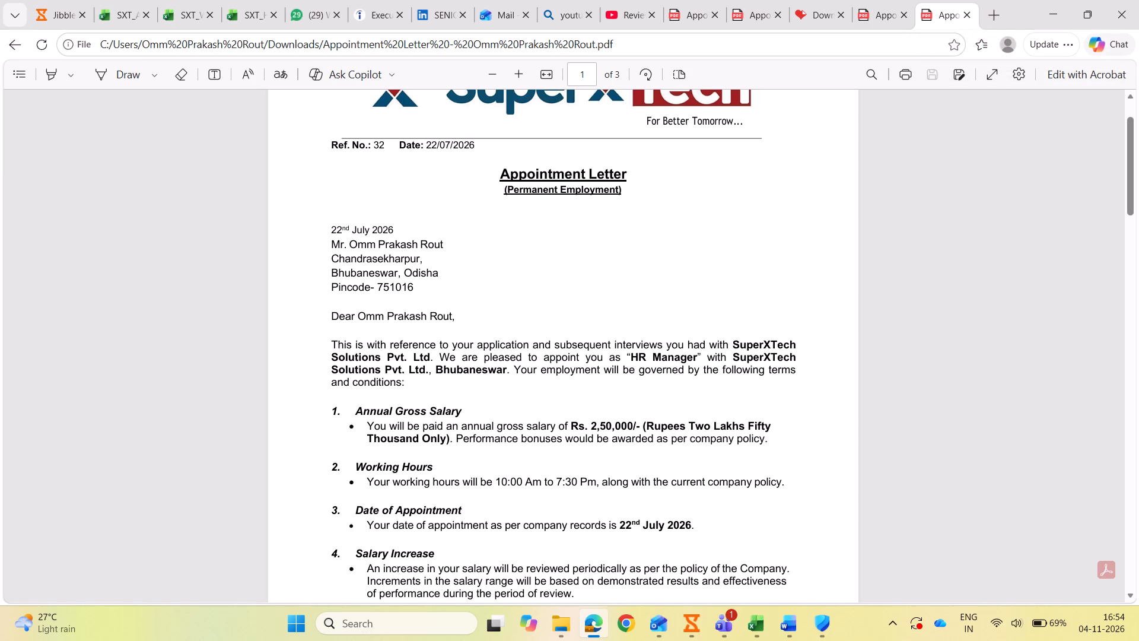
scroll(419, 425, "down", 3)
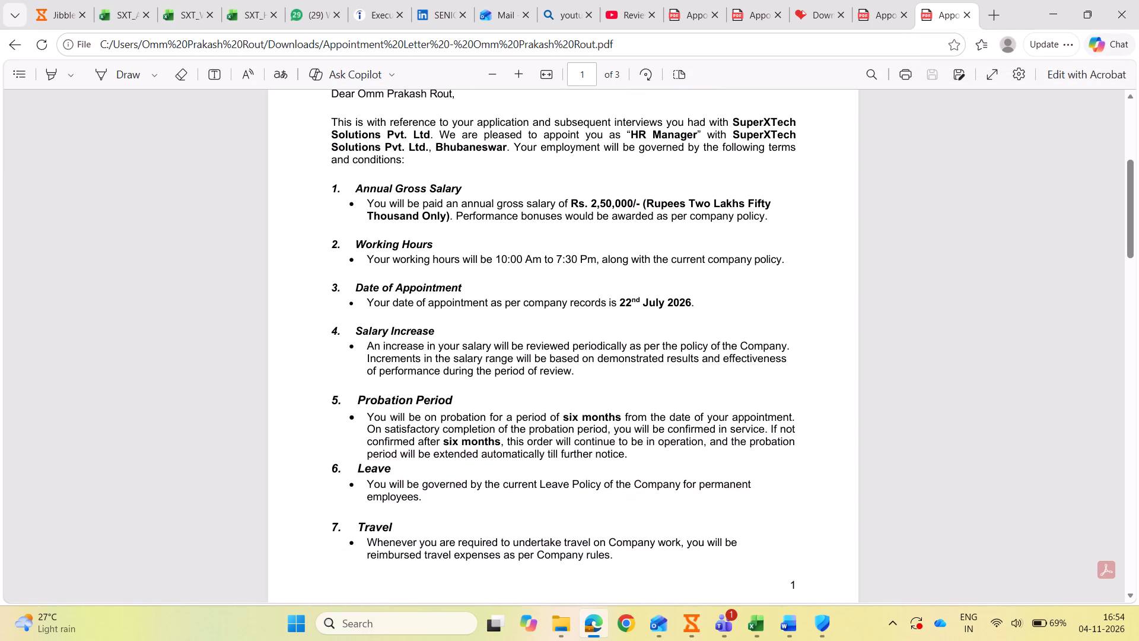
scroll(429, 429, "down", 5)
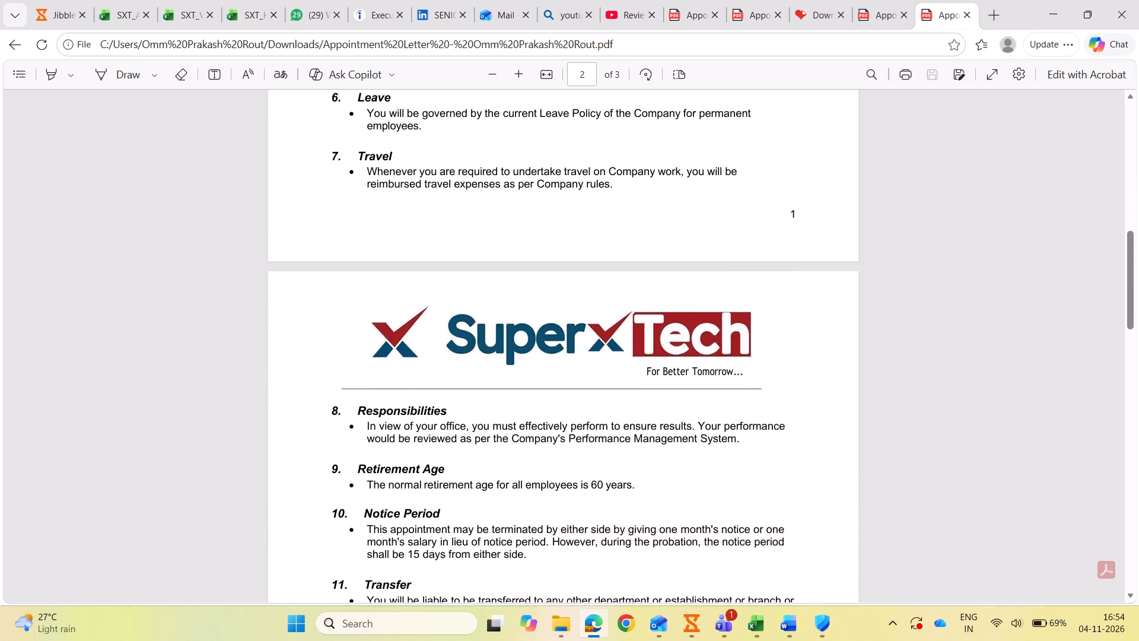
scroll(429, 429, "down", 8)
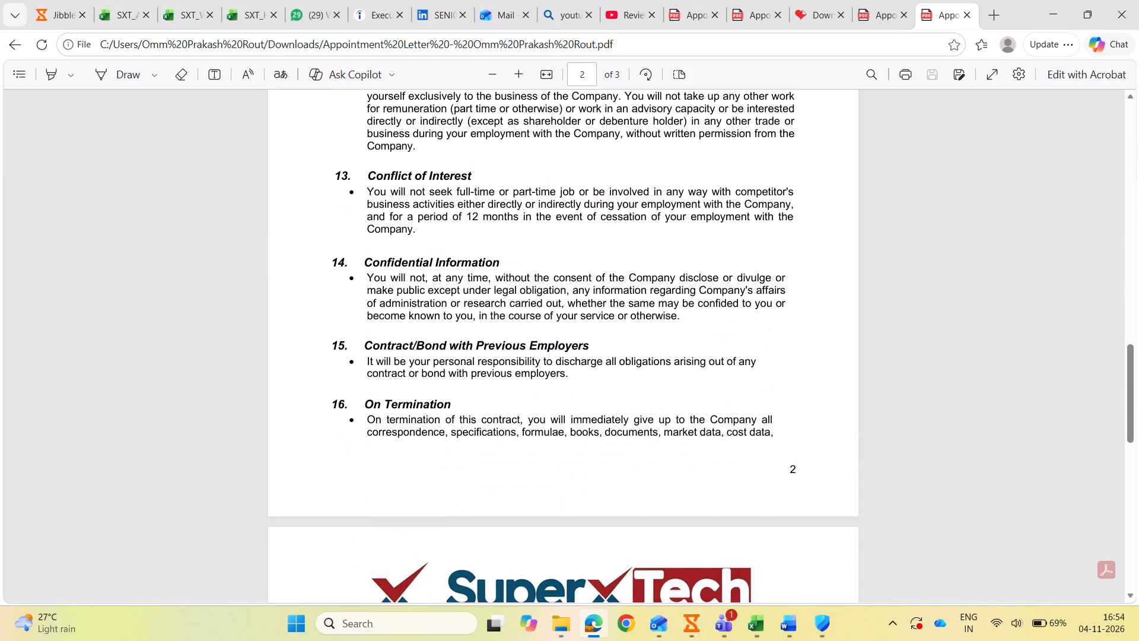
scroll(430, 428, "up", 5)
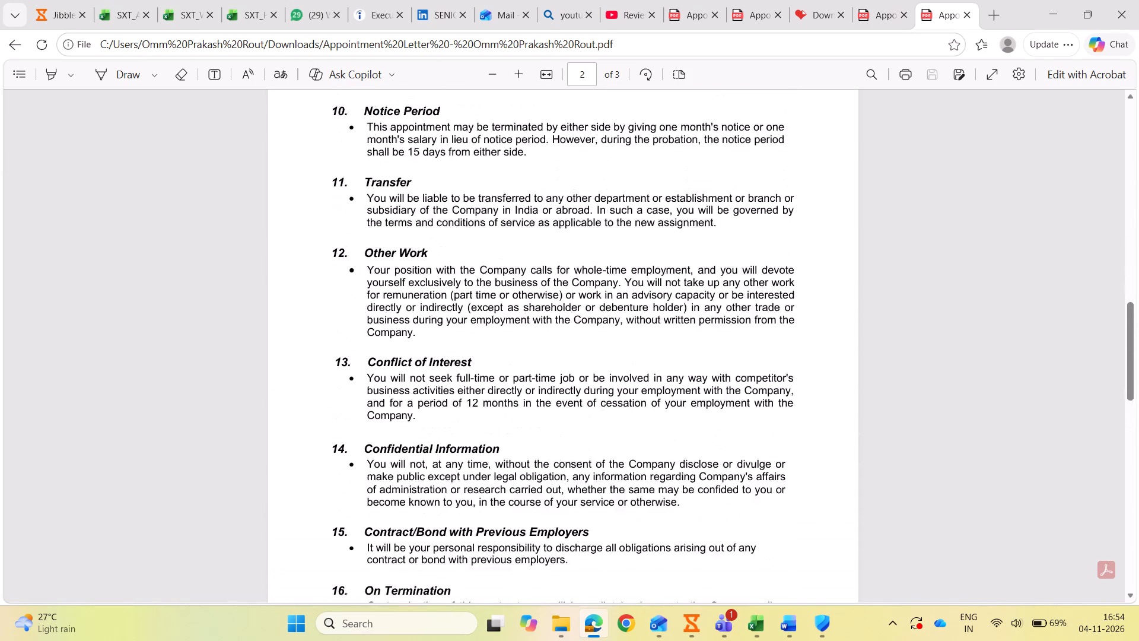
scroll(430, 428, "up", 18)
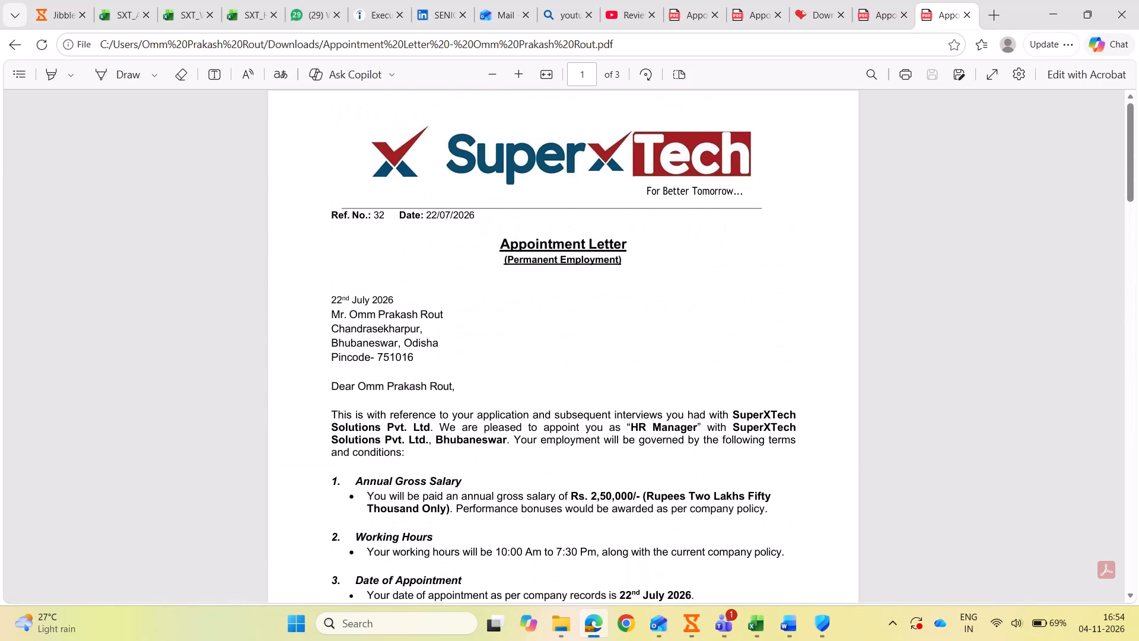
scroll(441, 410, "down", 1)
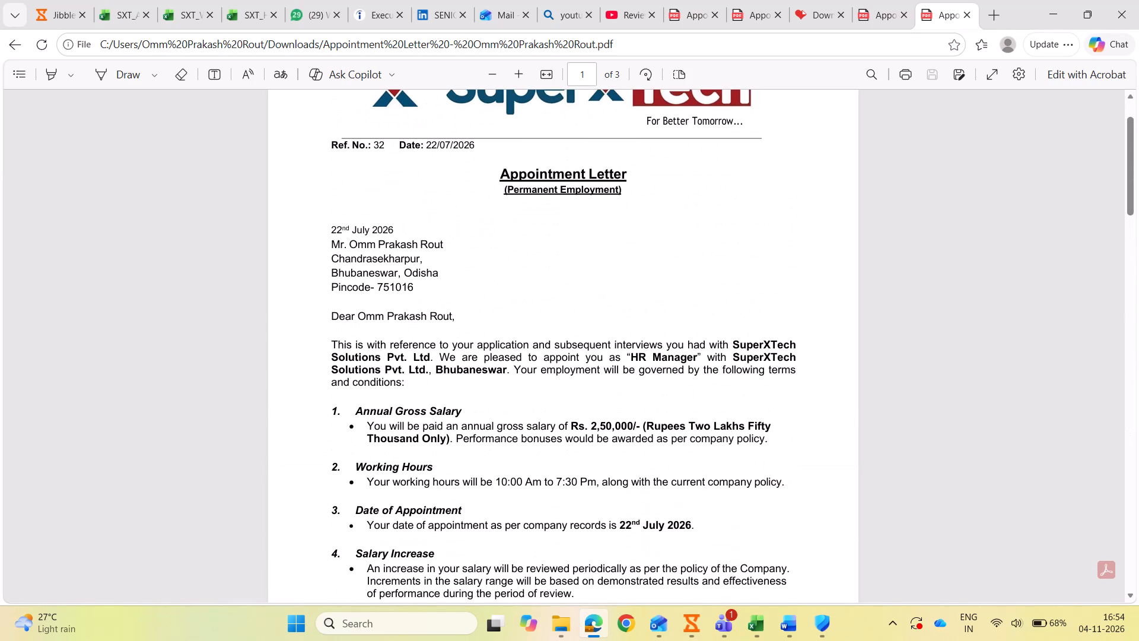
scroll(441, 410, "up", 4)
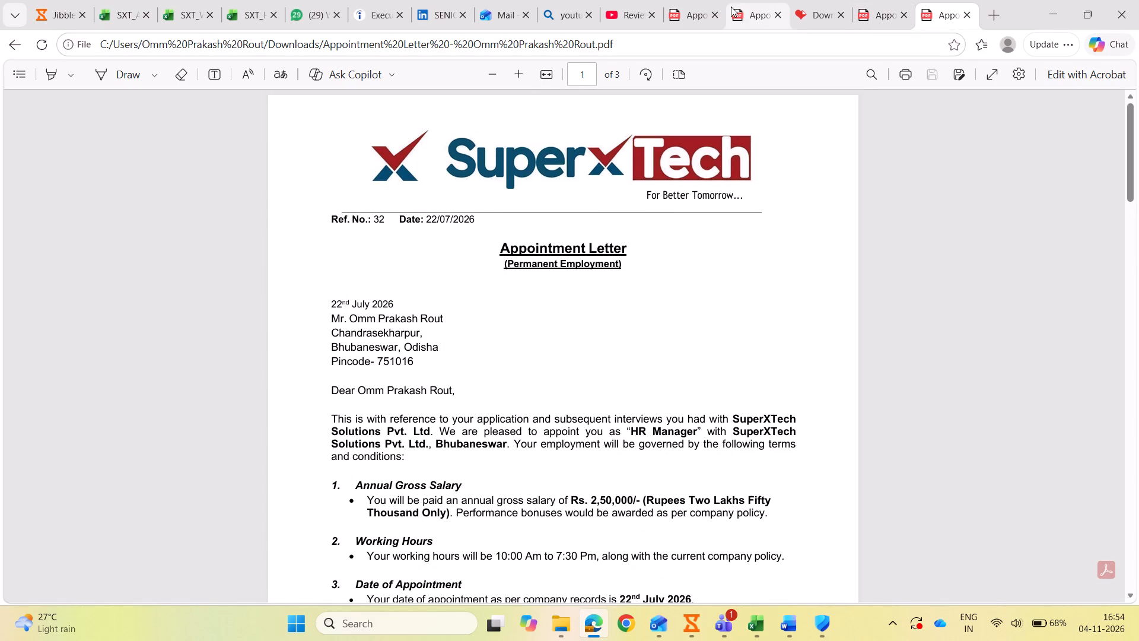
Check the open appointment letter tabs, closing the duplicate Ref. No. 32 PDF and the outdated copy dated 23/07/2026.
left_click(745, 14)
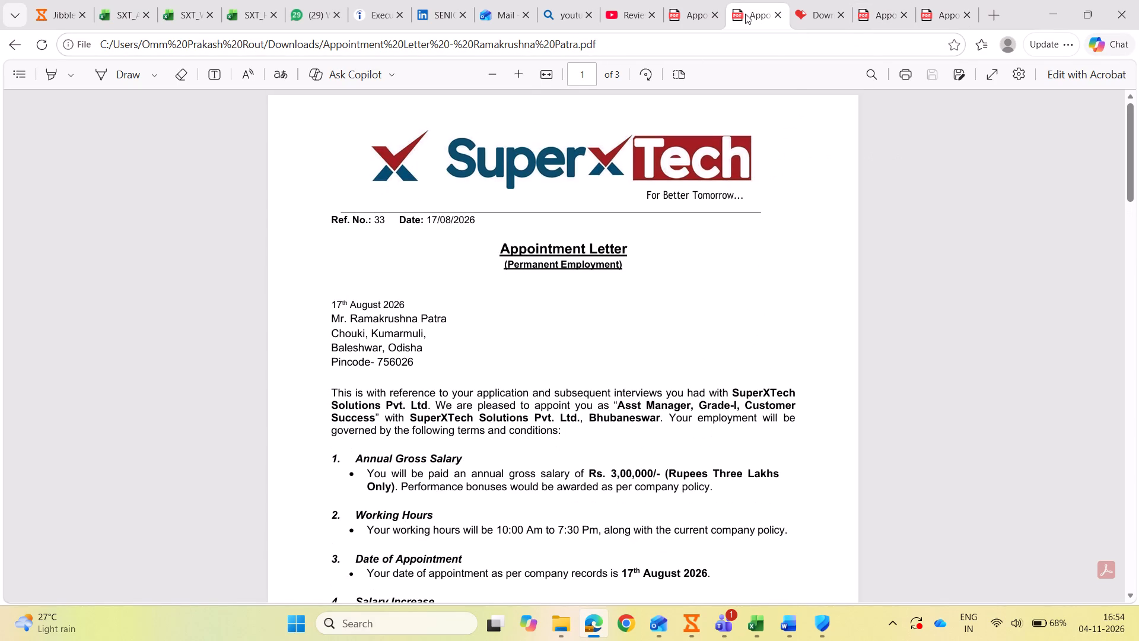
left_click(872, 9)
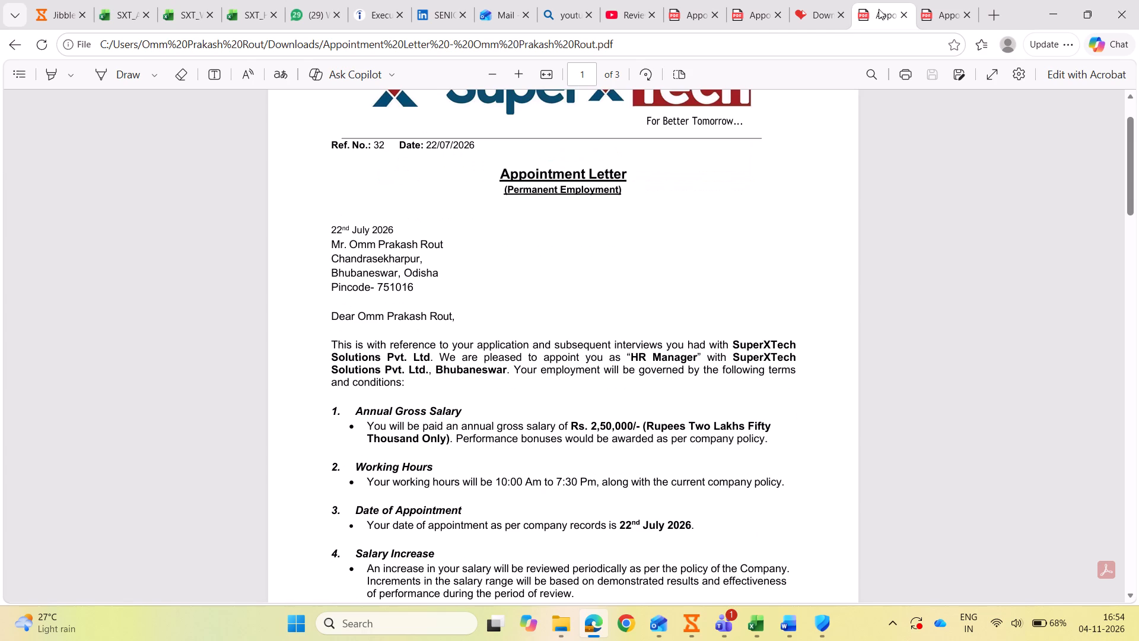
left_click(903, 15)
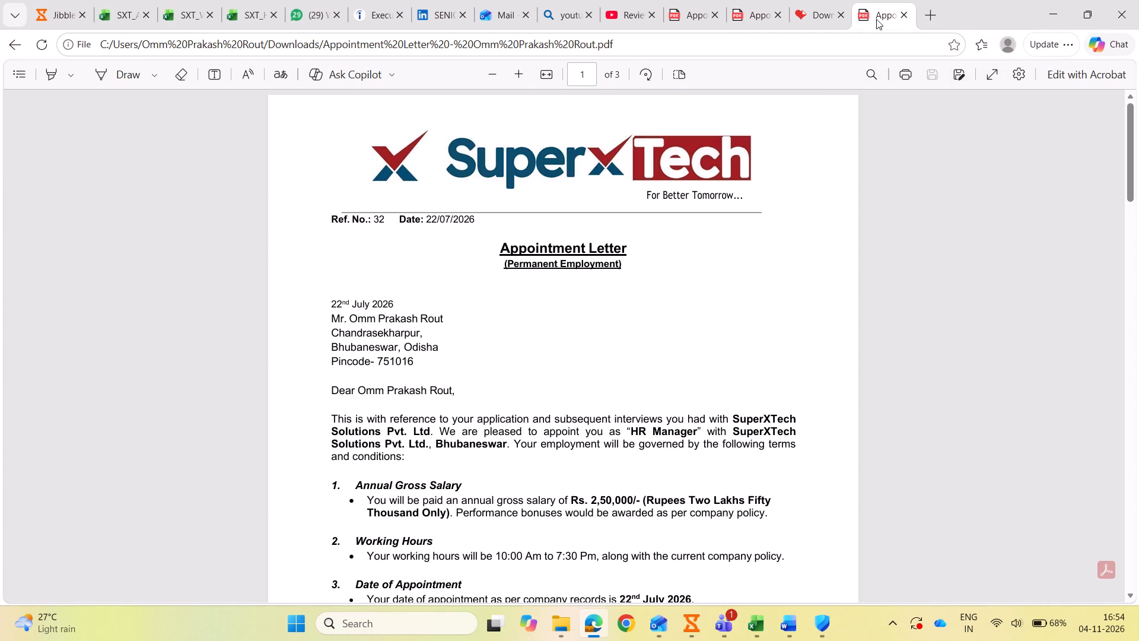
left_click(810, 15)
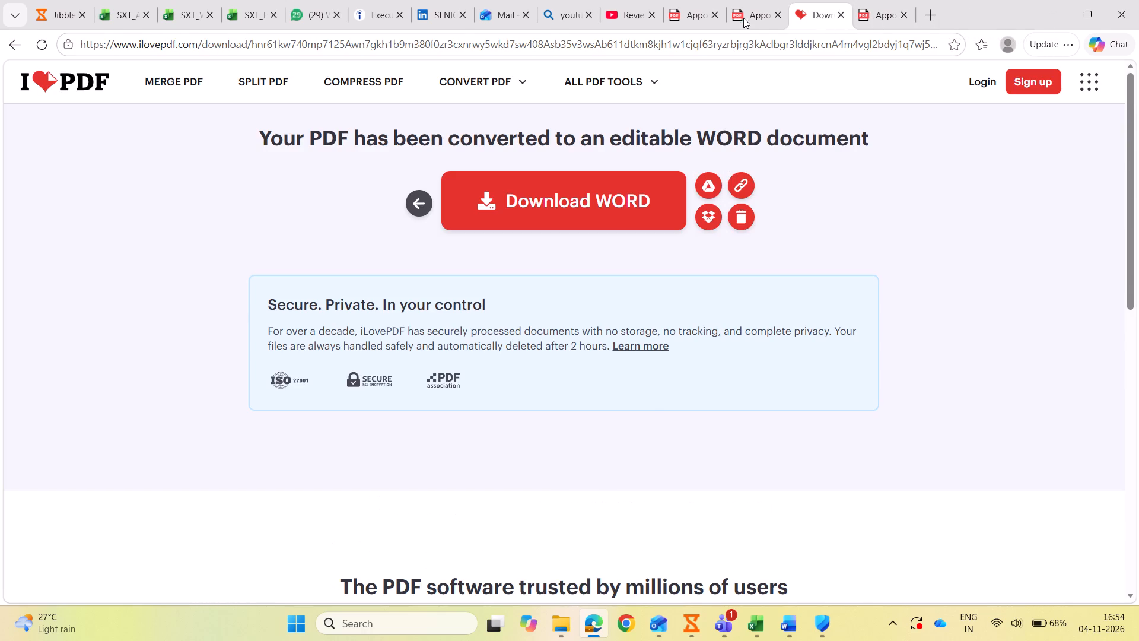
left_click(745, 16)
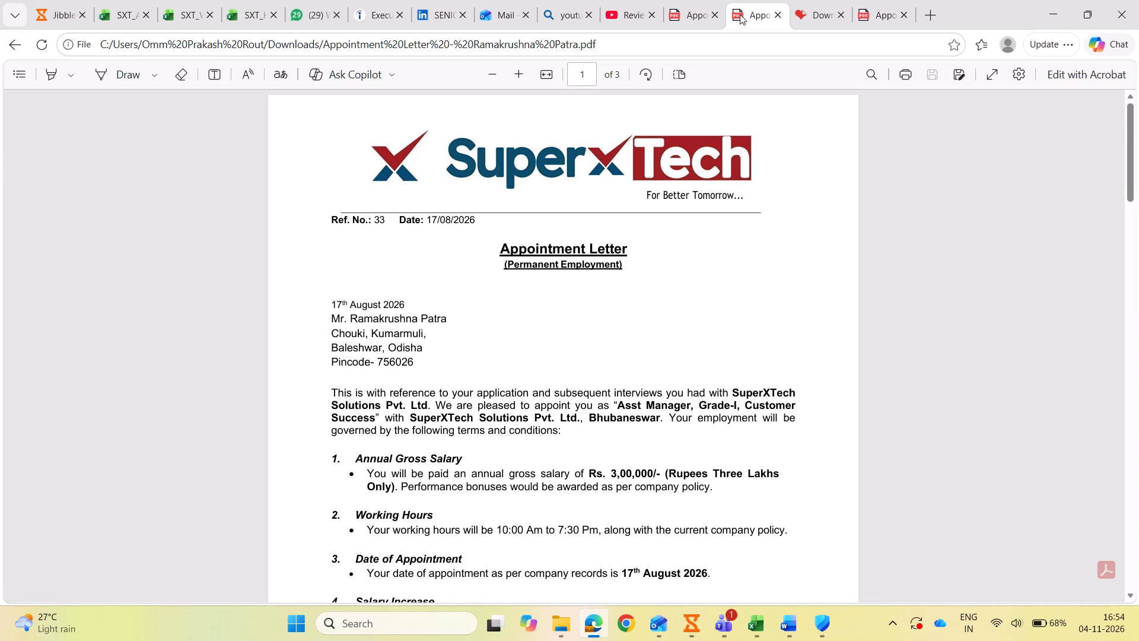
left_click(699, 13)
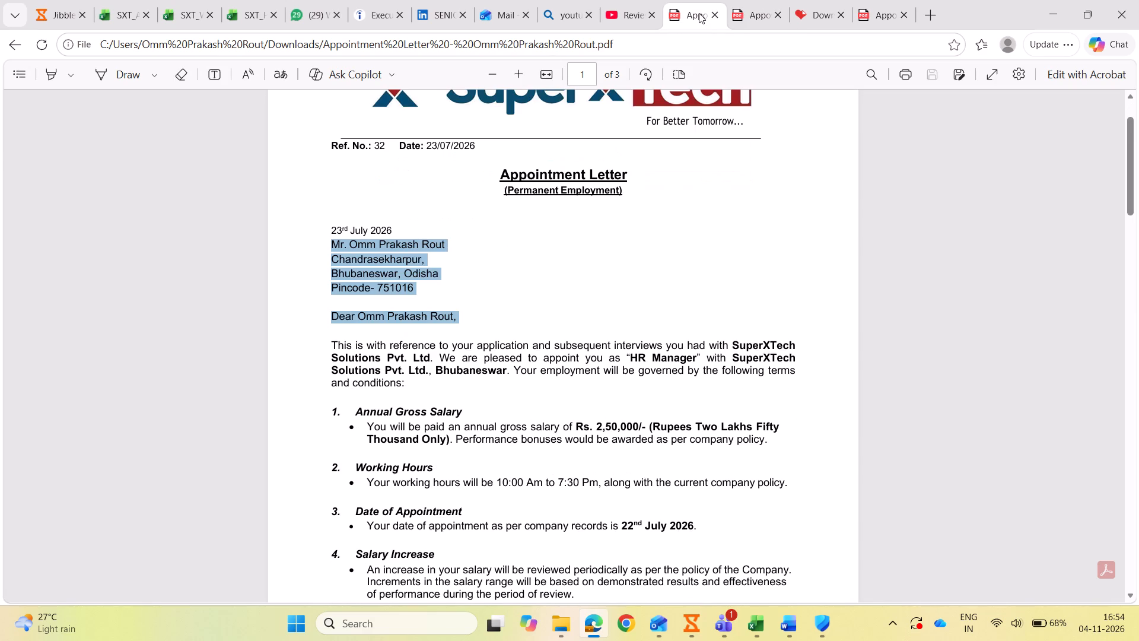
left_click(717, 15)
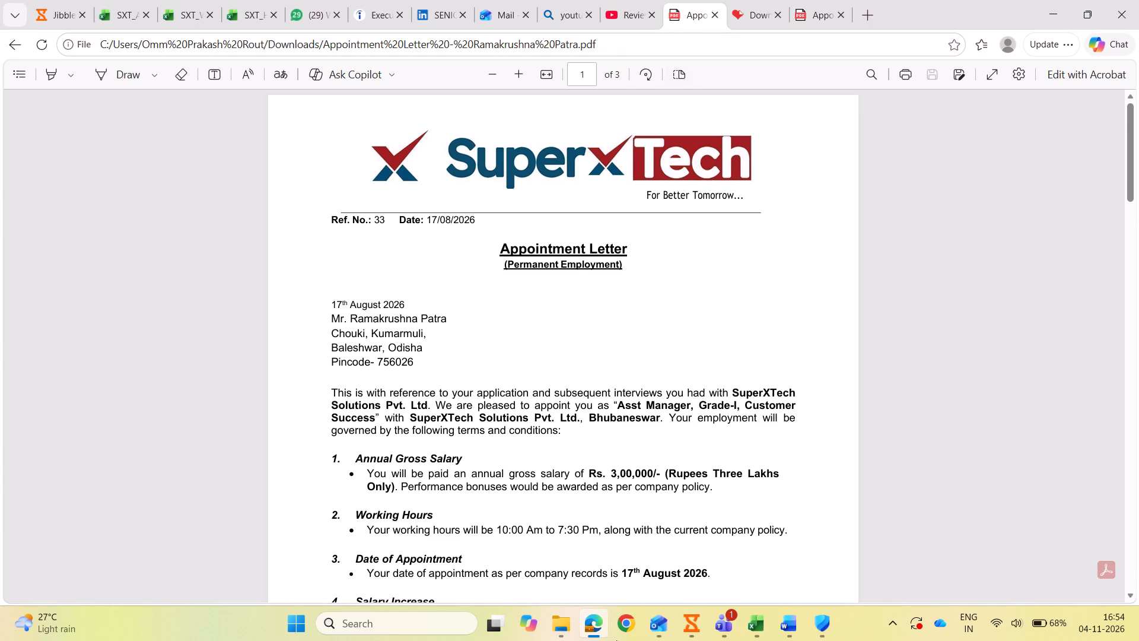
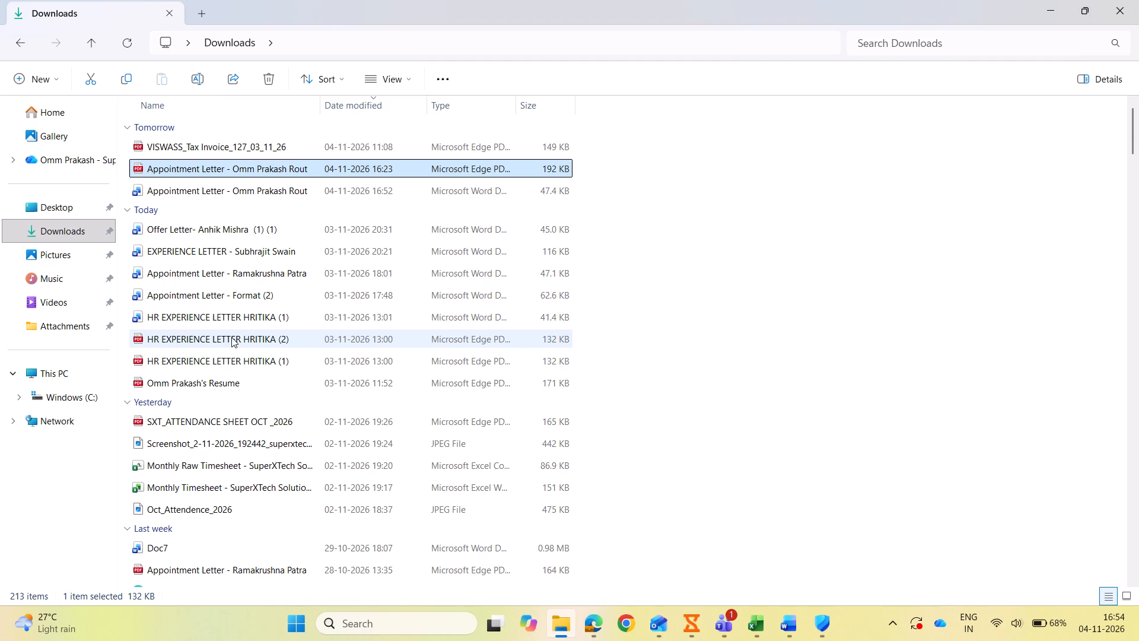
Delete the two 132 KB HR experience letter PDFs, copies (2) and (1), from Downloads, keeping the Word version.
key("Delete")
key("Delete")
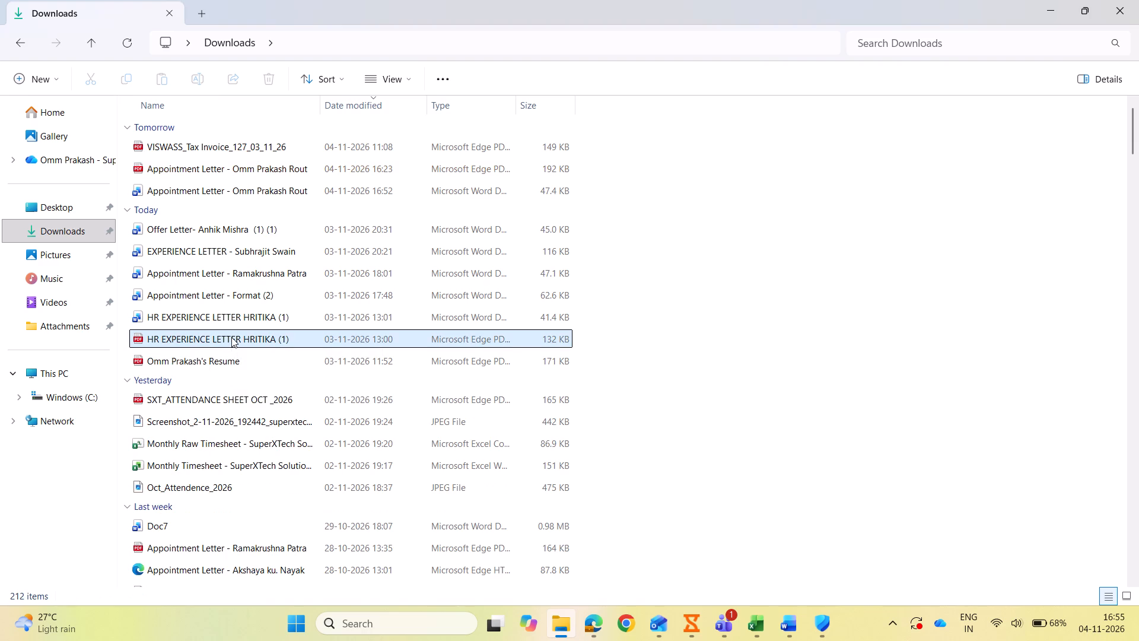
key("Delete")
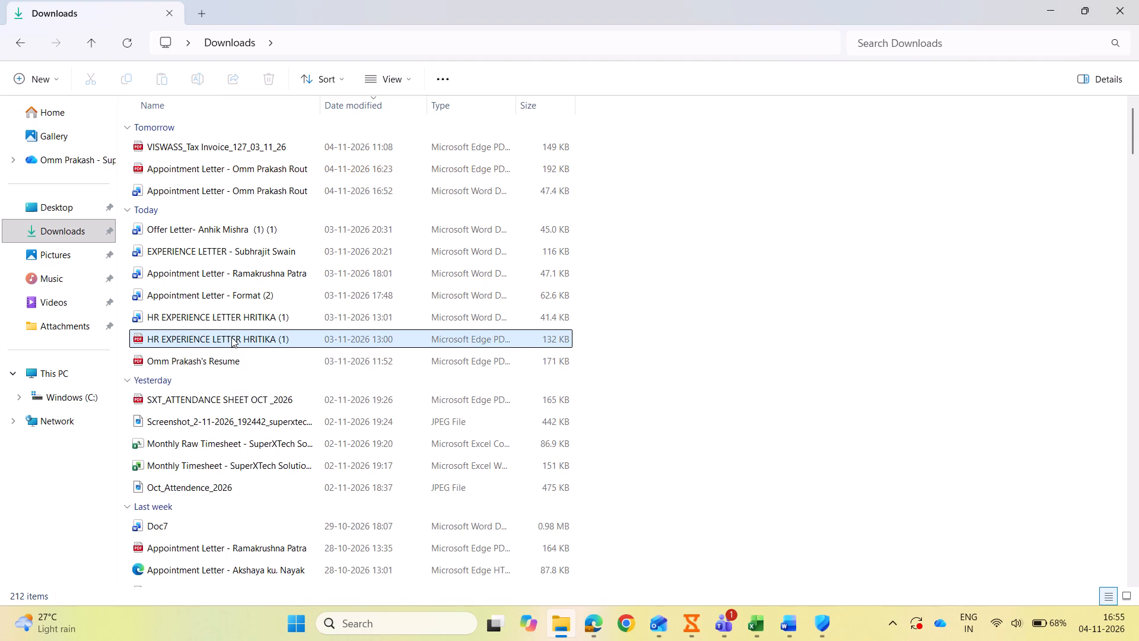
left_click(233, 338)
key("Delete")
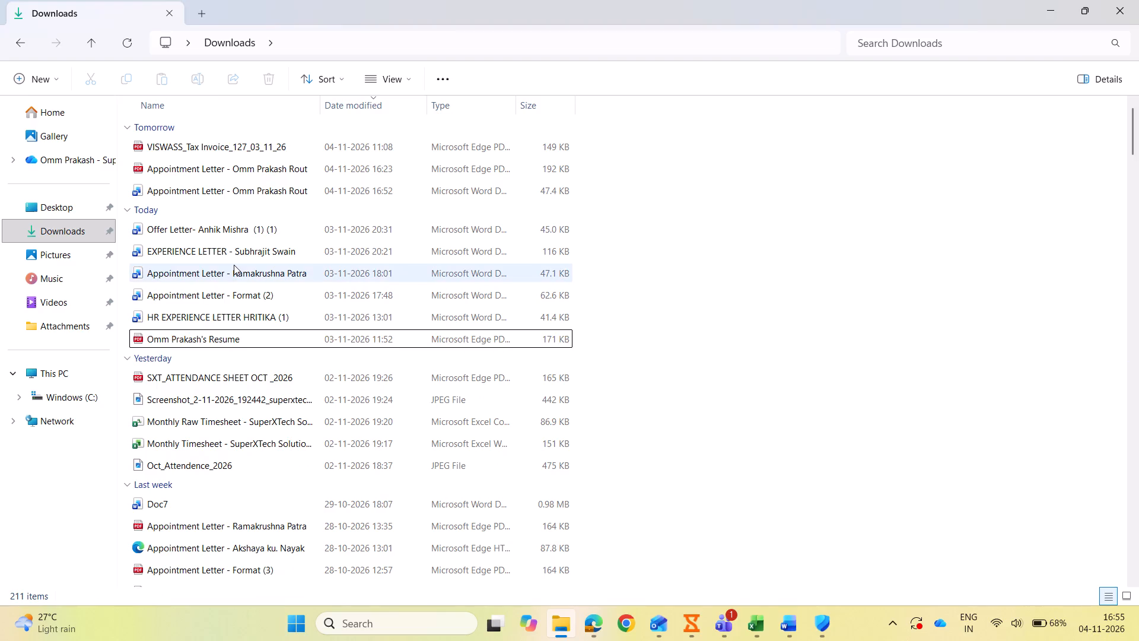
scroll(234, 265, "up", 3)
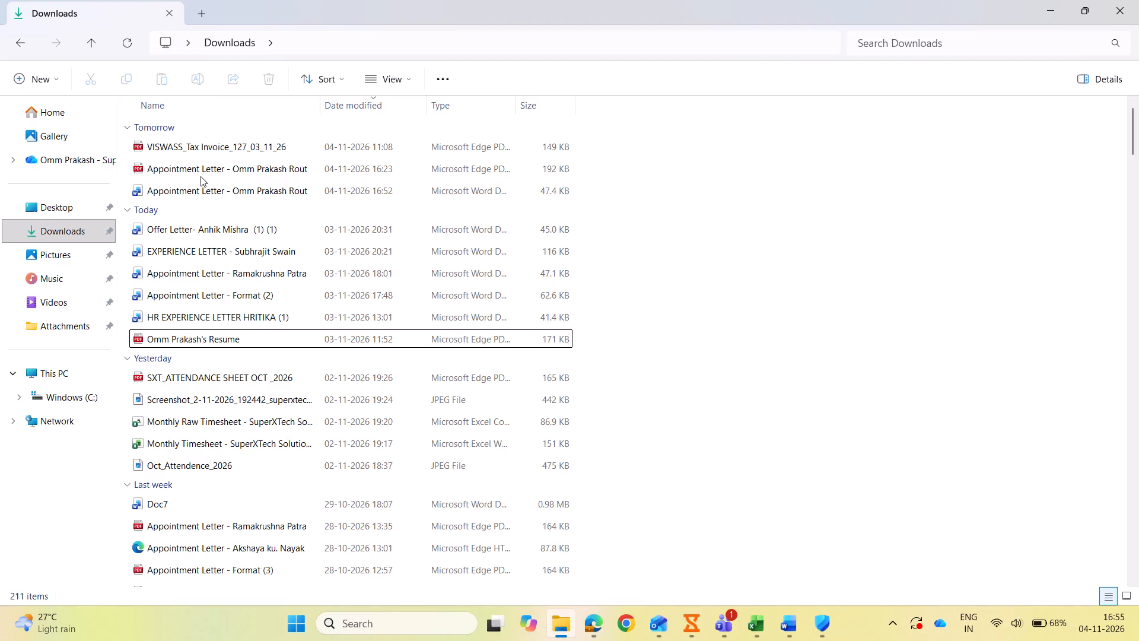
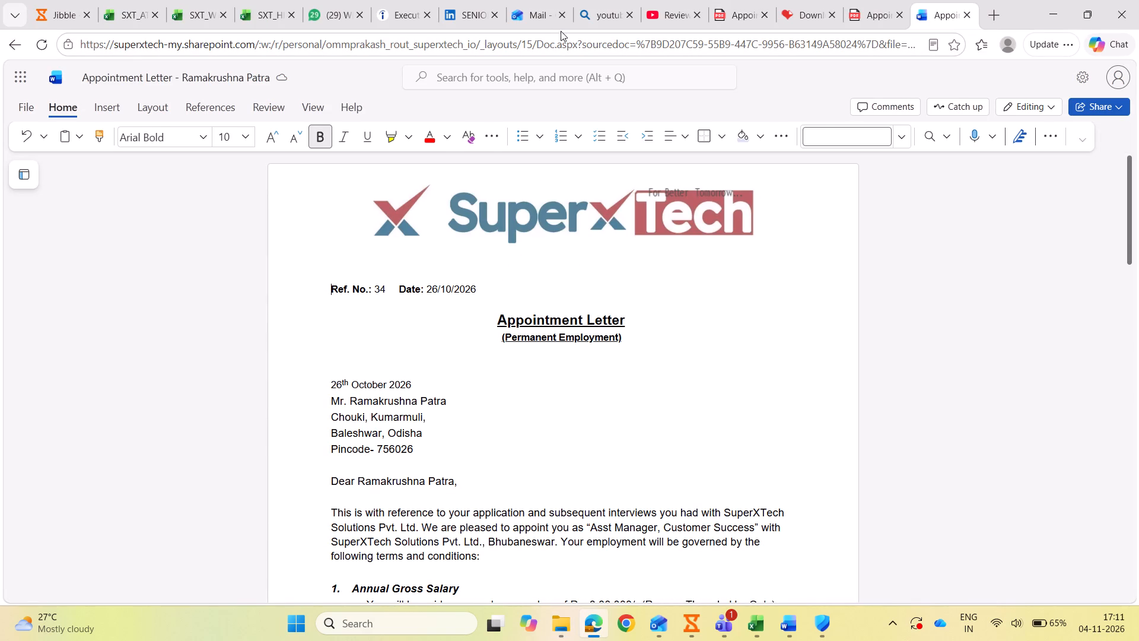
Close the YouTube tab about Word's Review tab in the browser.
left_click(694, 12)
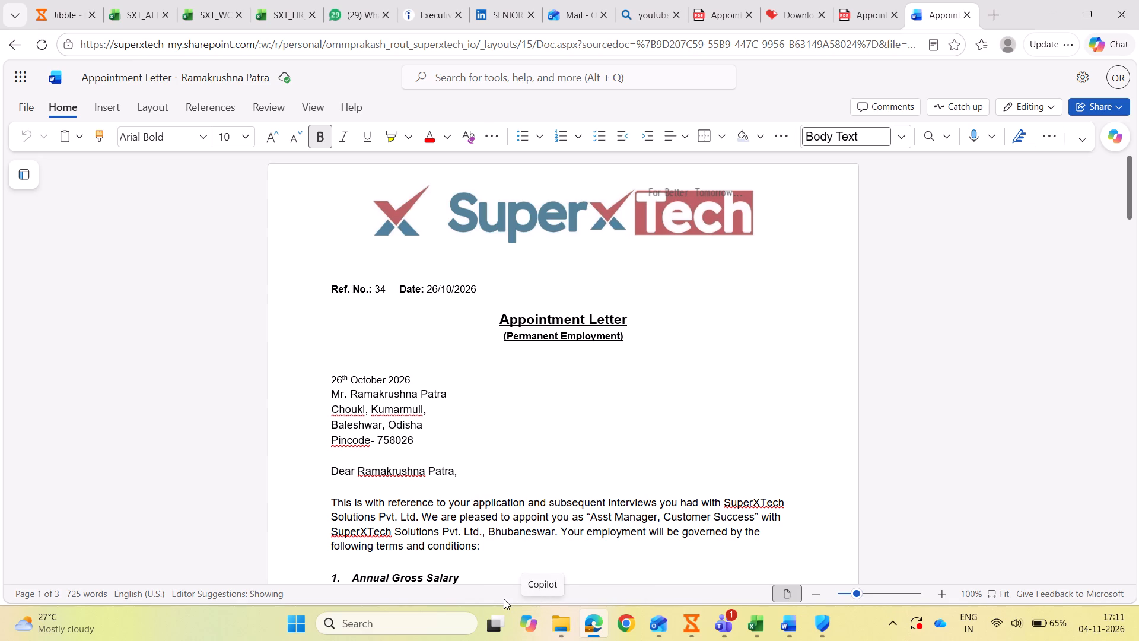
scroll(596, 507, "down", 2)
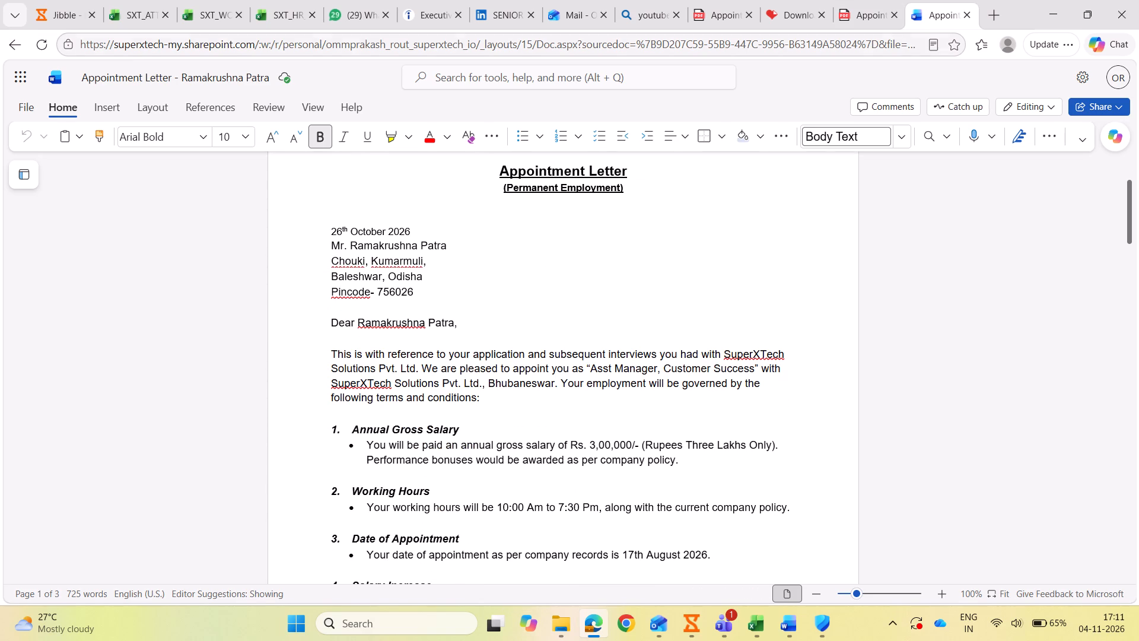
left_click(555, 618)
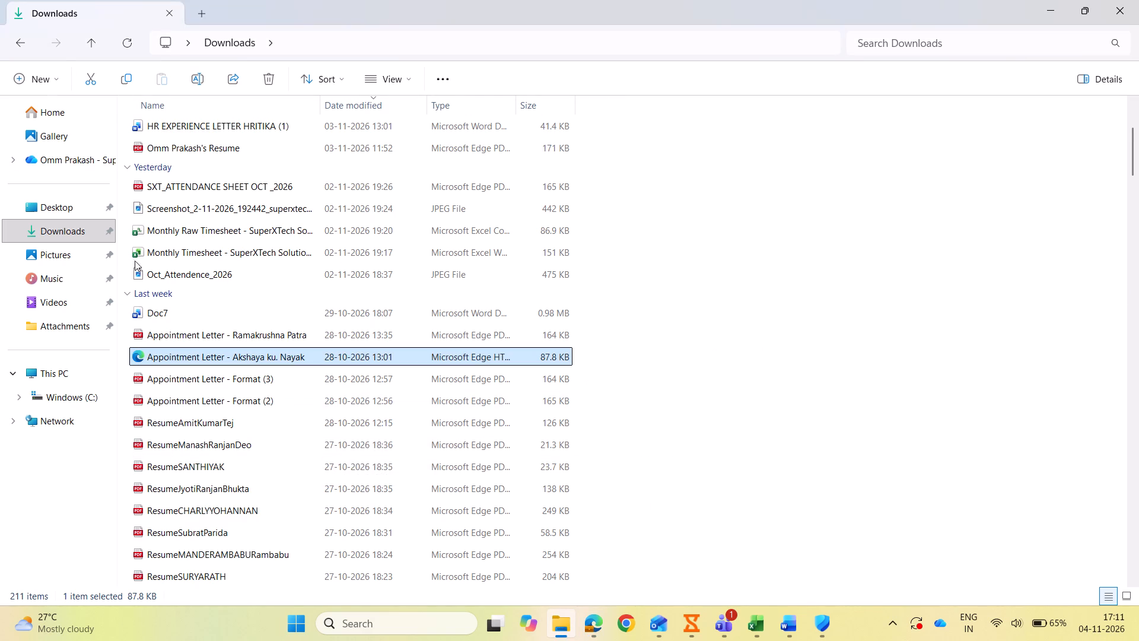
scroll(128, 259, "down", 5)
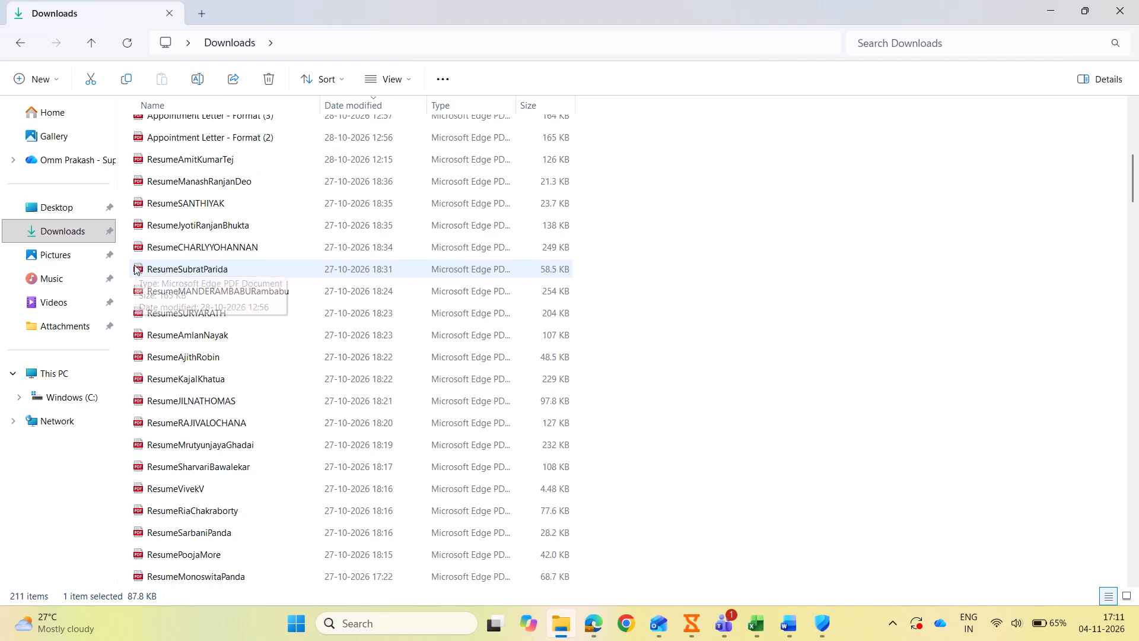
scroll(133, 260, "down", 6)
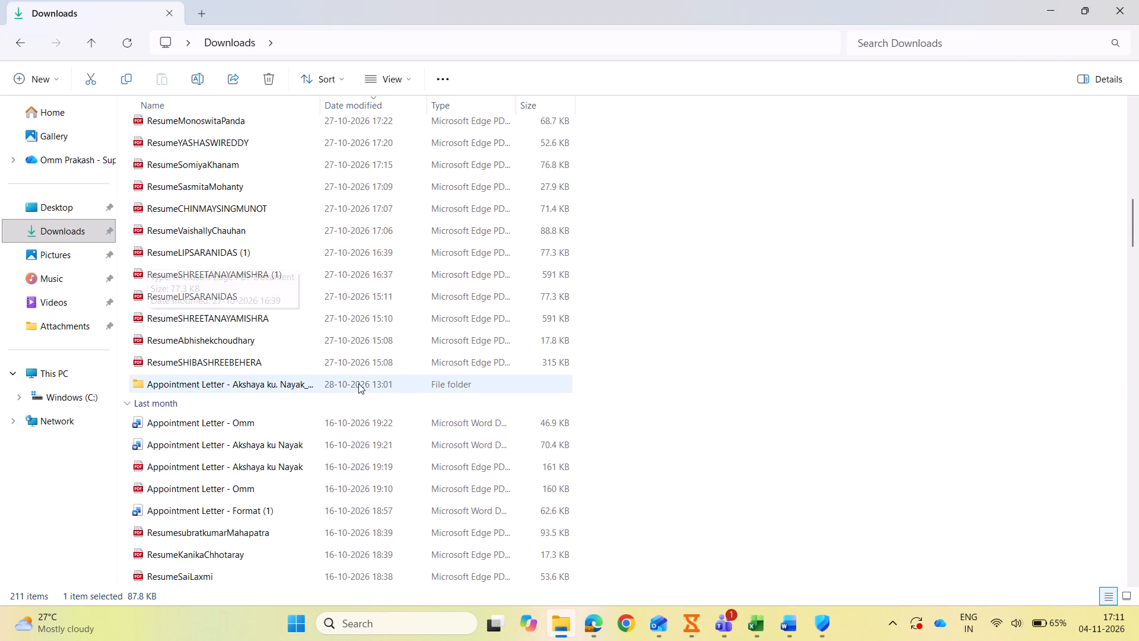
double_click(258, 438)
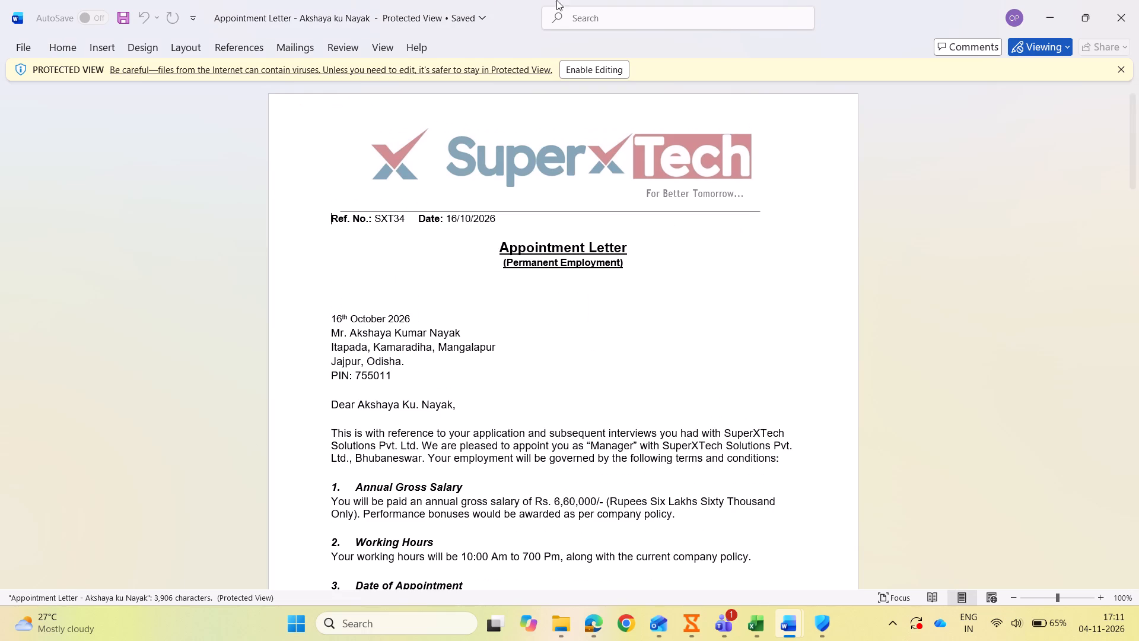
left_click(568, 69)
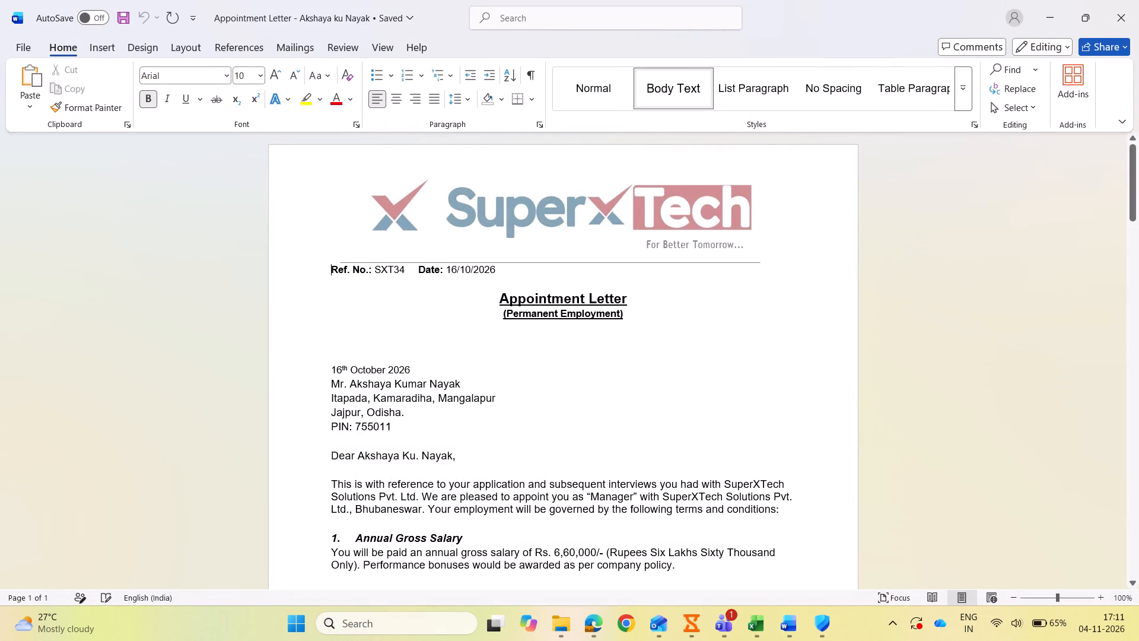
Remove the SXT prefix from the reference number, leaving Ref. No. 34.
left_click(392, 269)
key("BackSpace")
key("BackSpace")
key("BackSpace")
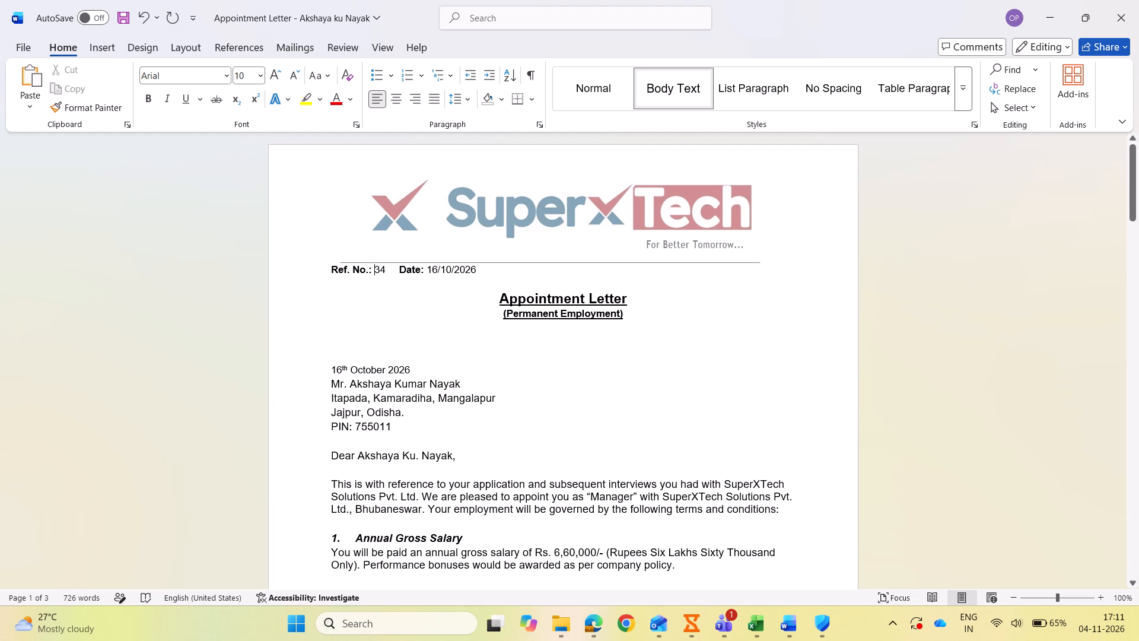
Change the date beside the reference number to 01/10/2026.
left_click(437, 269)
key("BackSpace")
key("BackSpace")
key("0")
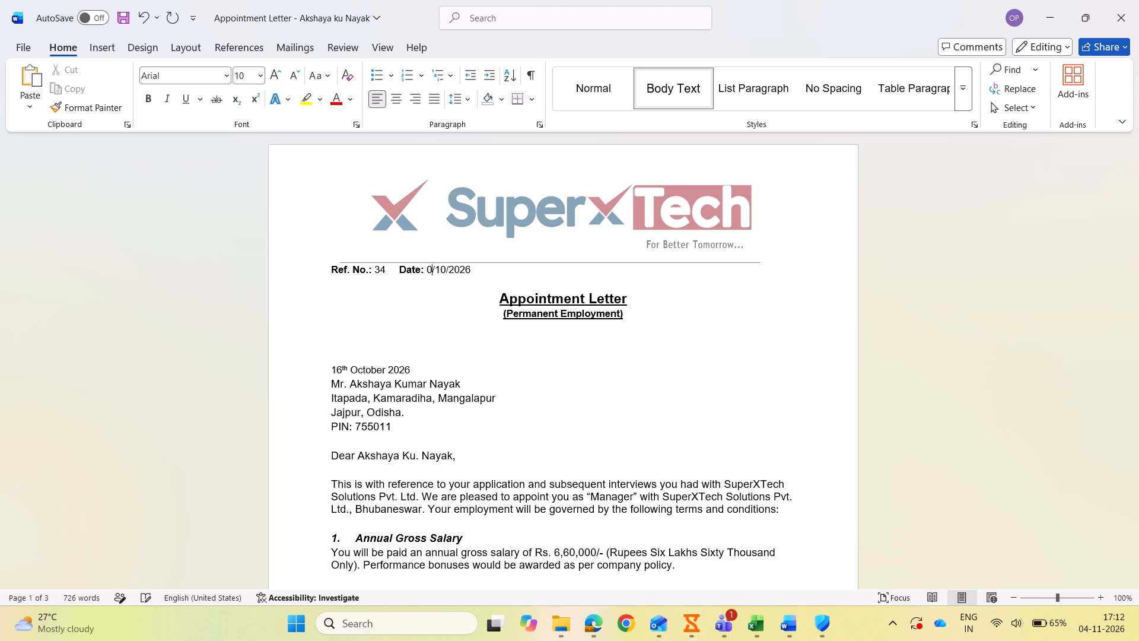
key("1")
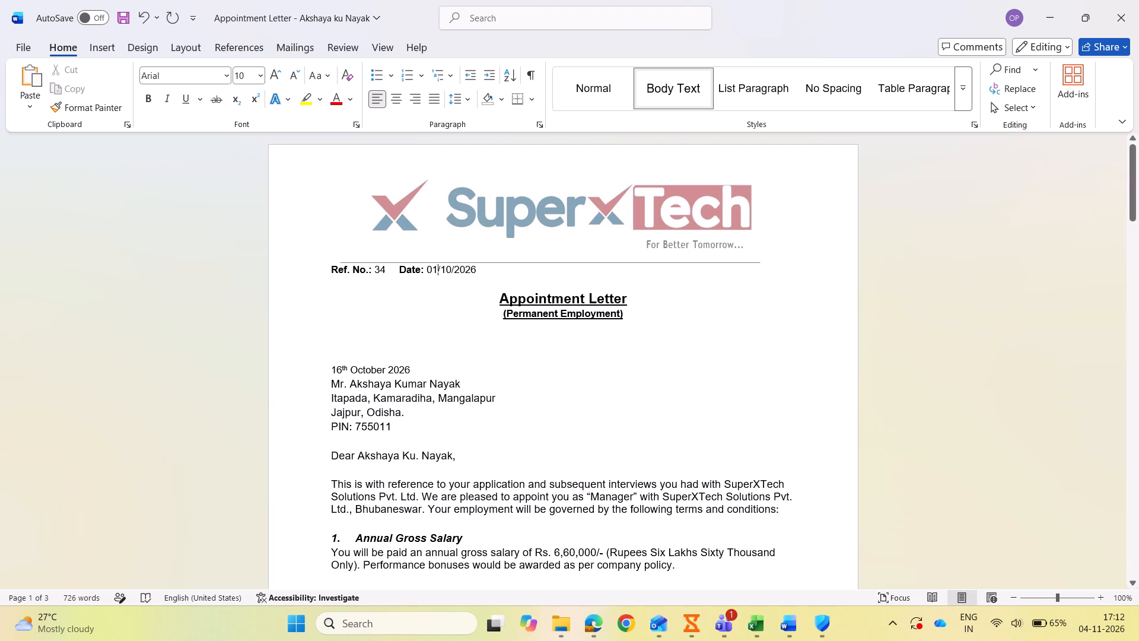
Change the date line above the addressee to 1st October 2026, with the ordinal in superscript.
left_click(348, 372)
key("BackSpace")
key("BackSpace")
key("BackSpace")
type("st")
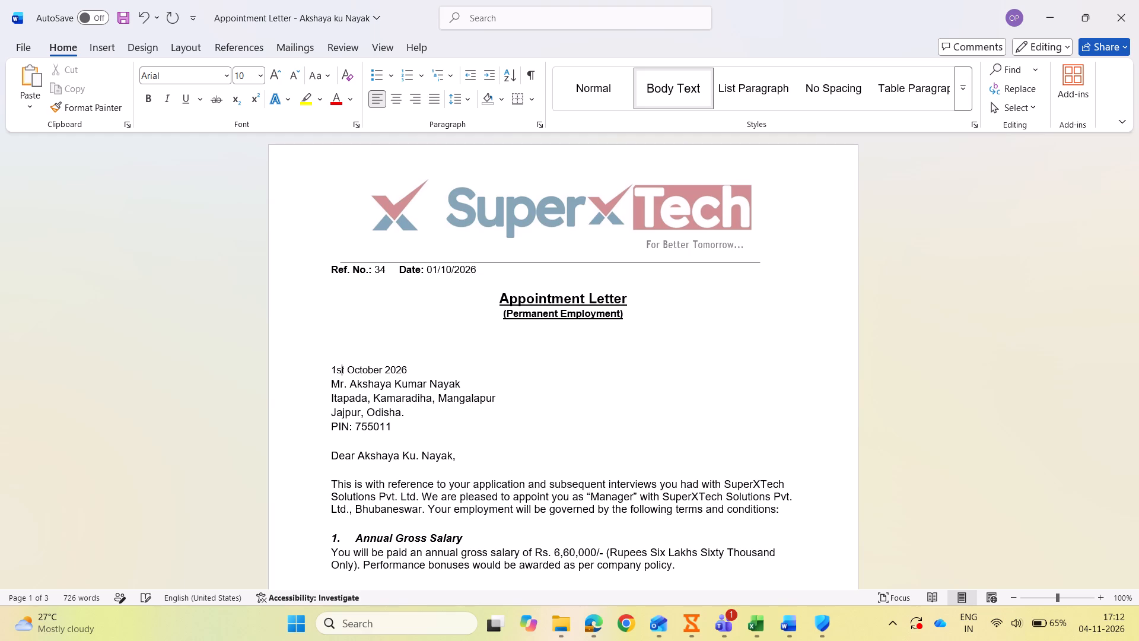
key("space")
key("BackSpace")
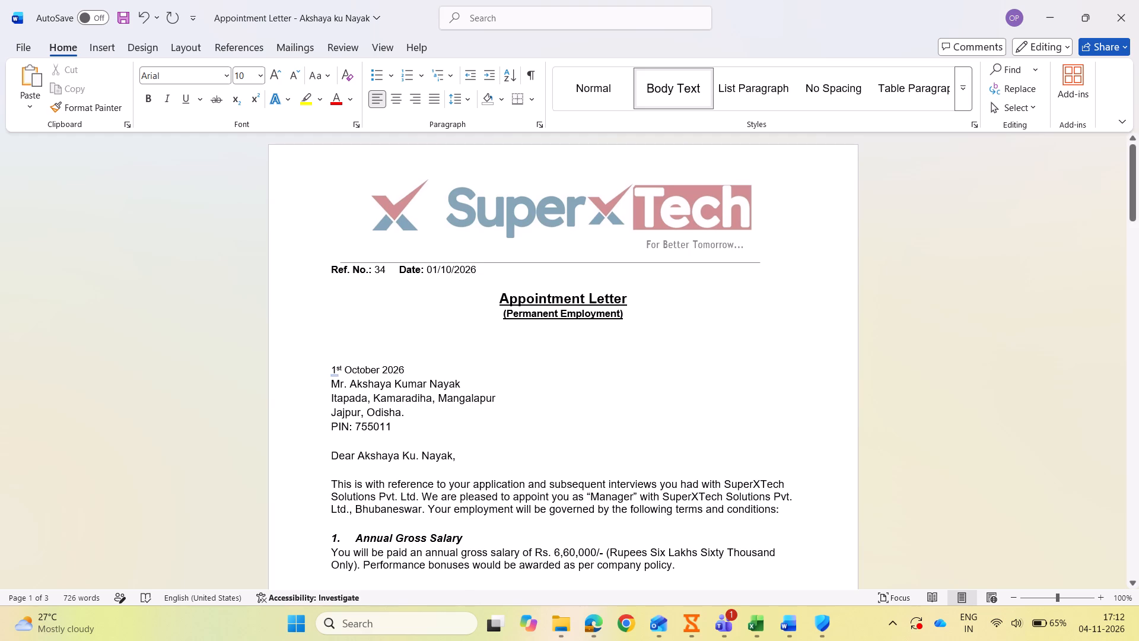
Push the "7. Travel" heading onto page 2 and leave a blank line between the letterhead and the heading.
scroll(425, 439, "down", 3)
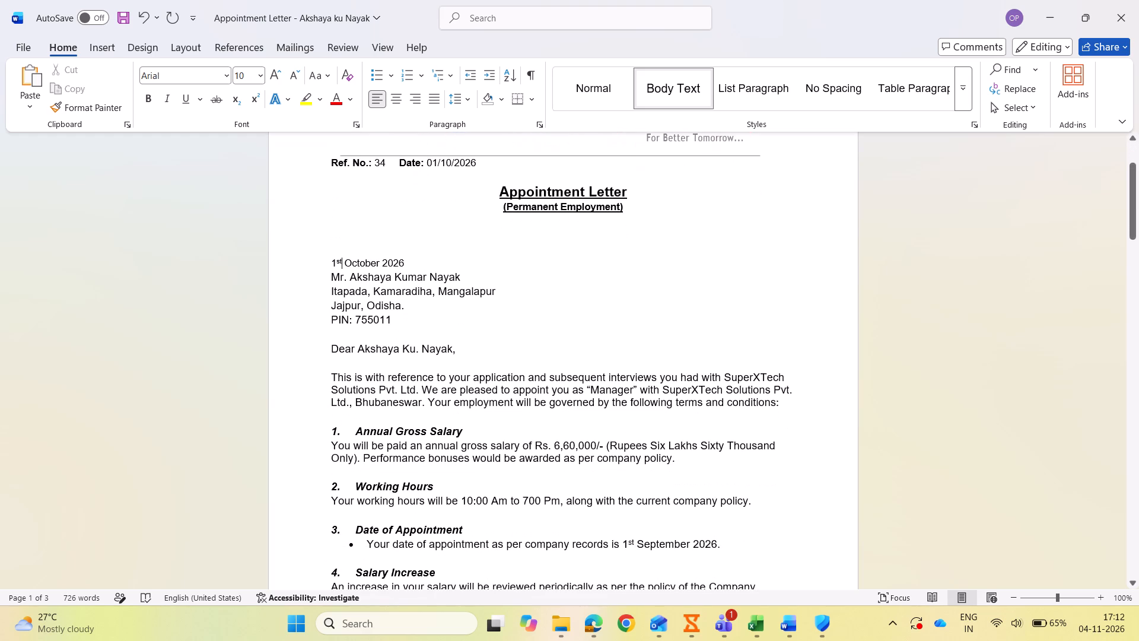
scroll(448, 434, "down", 5)
scroll(495, 408, "down", 5)
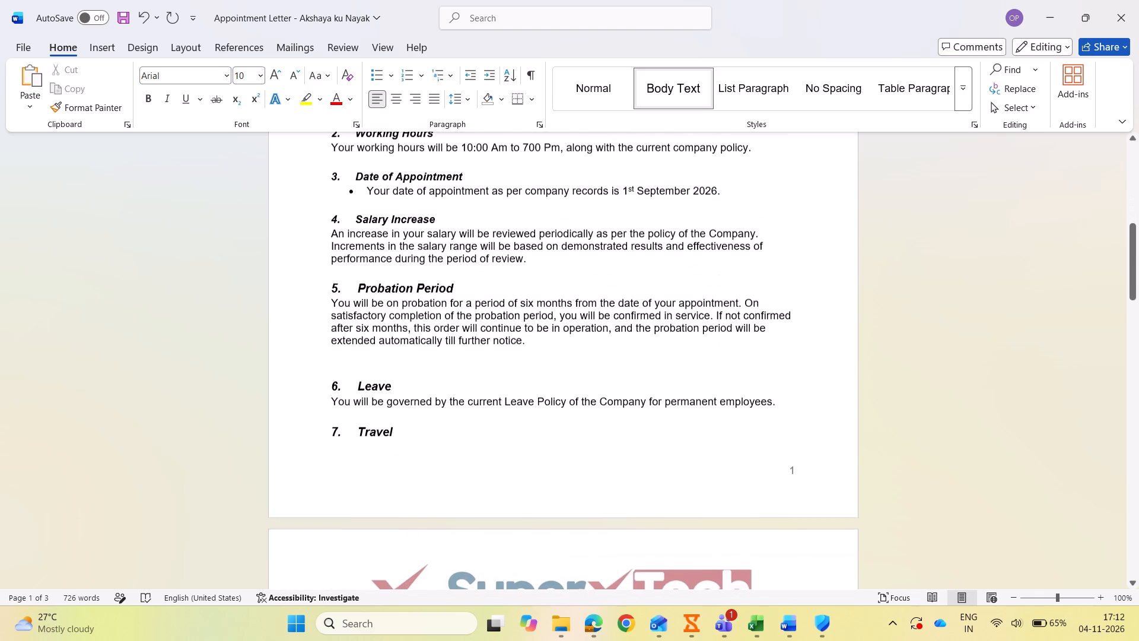
left_click(329, 423)
key("Return")
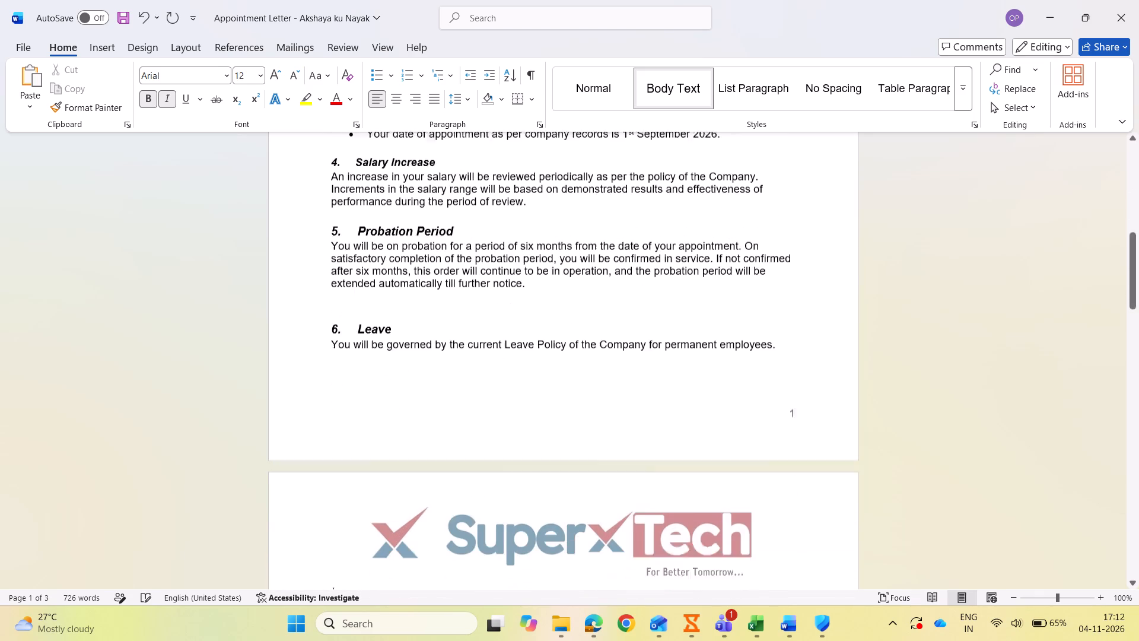
scroll(329, 423, "down", 4)
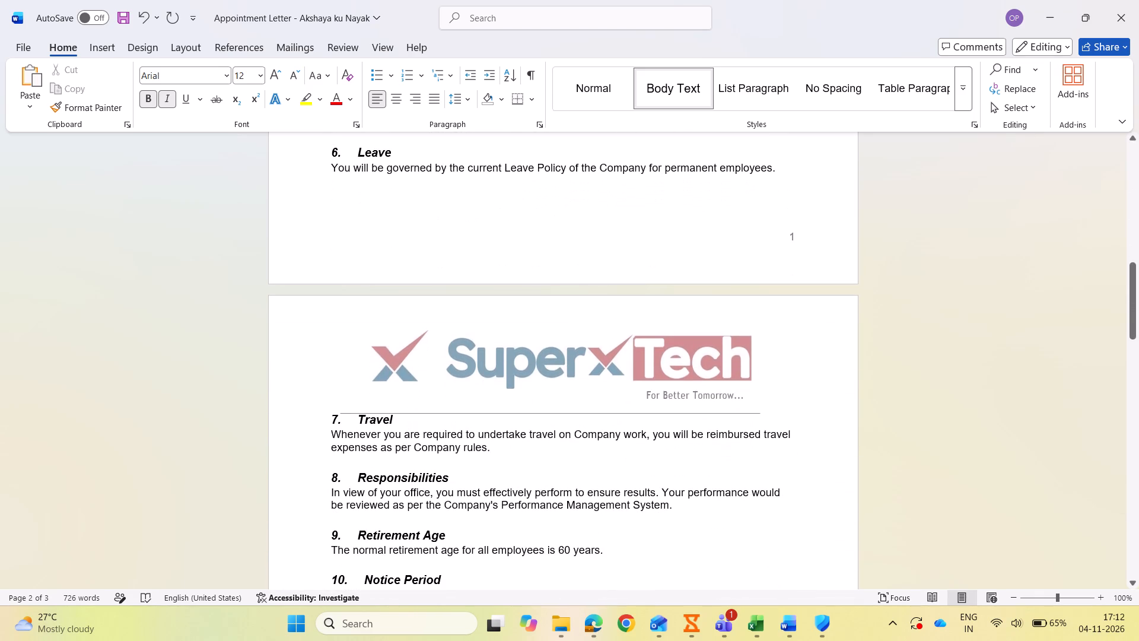
key("Return")
Delete the Employee Acceptance and Date line below Authorized Signatory on page 3, along with the blank line above it.
scroll(328, 423, "down", 5)
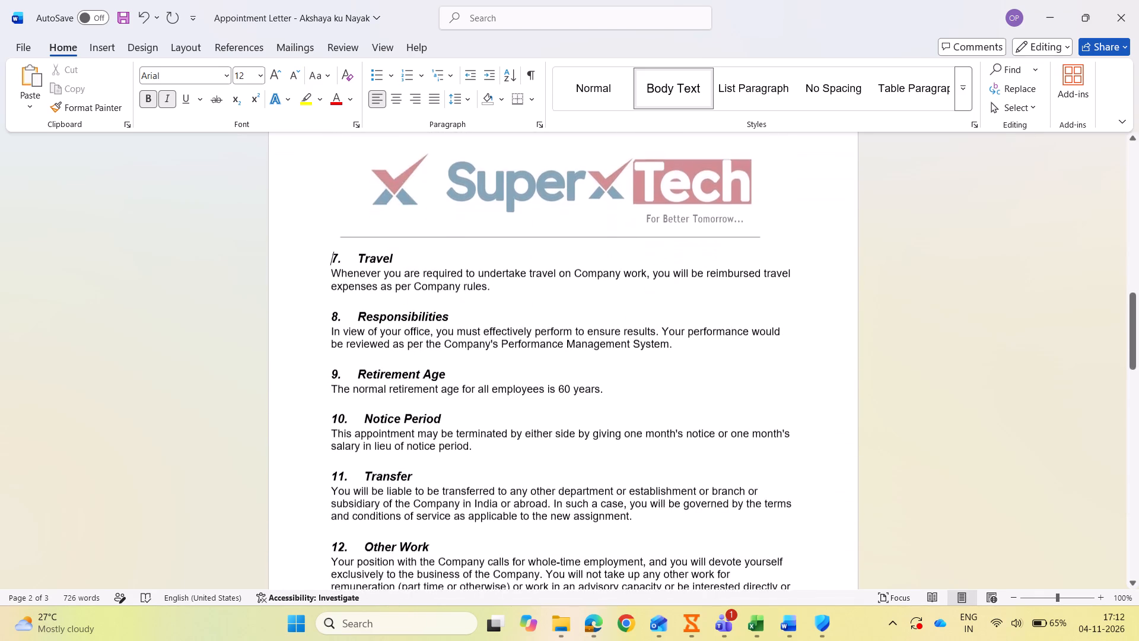
scroll(301, 359, "down", 17)
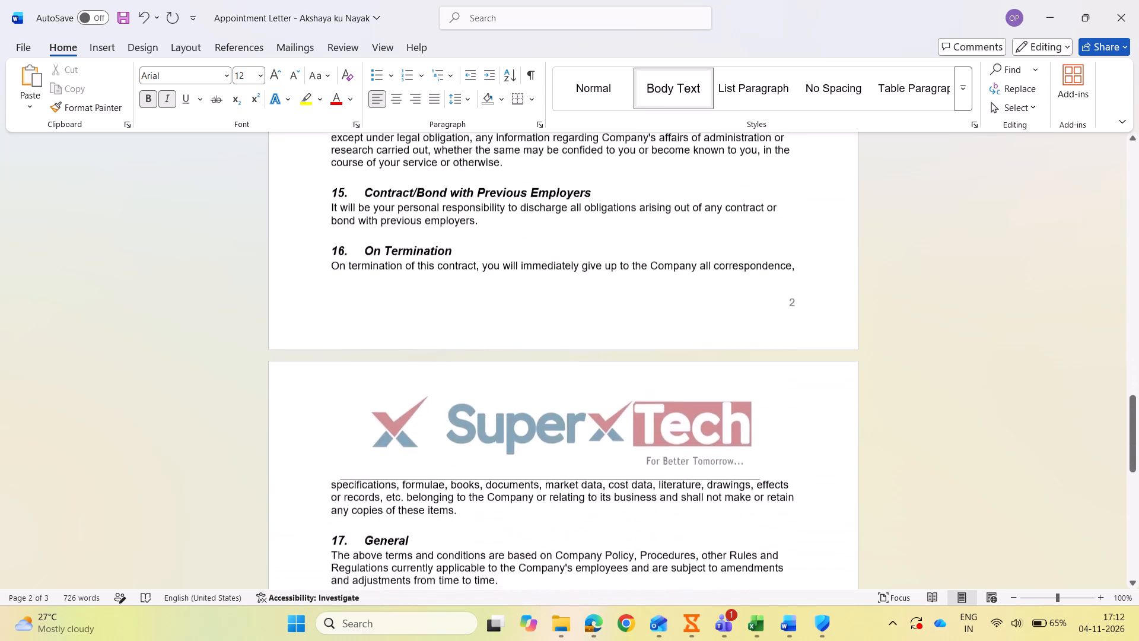
scroll(347, 352, "down", 9)
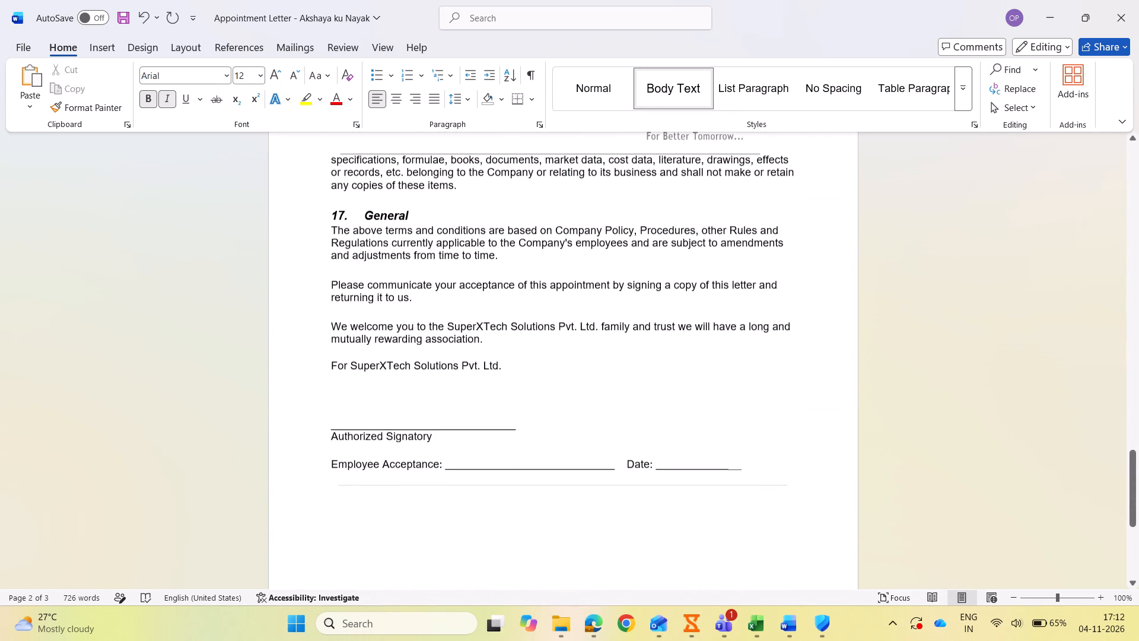
left_click_drag(331, 461, 727, 478)
left_click(694, 389)
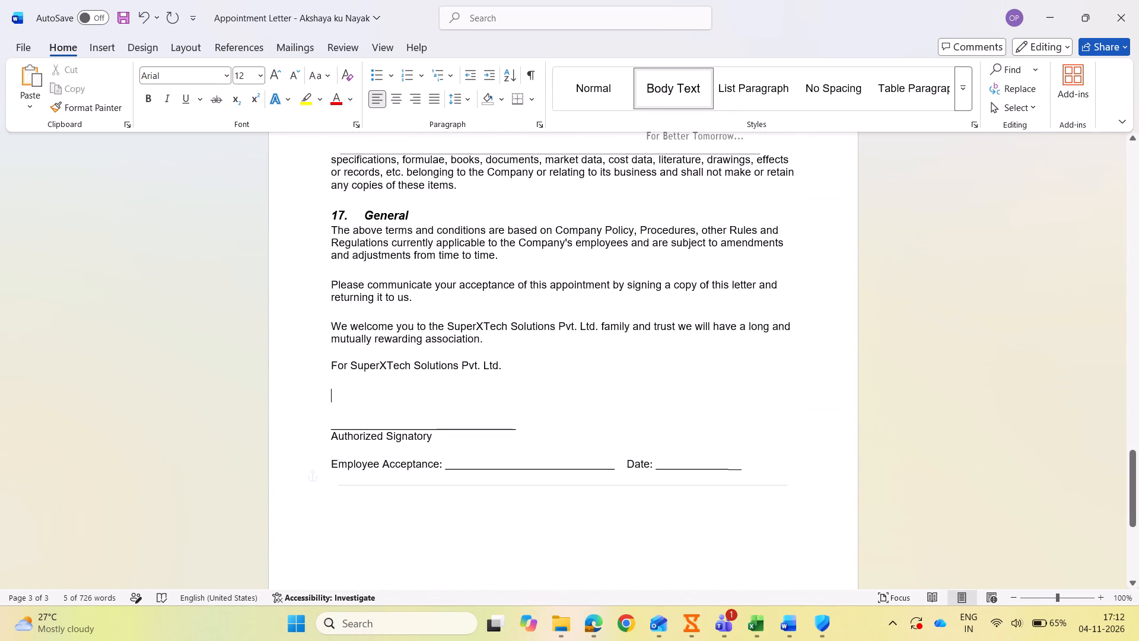
left_click_drag(745, 465, 392, 448)
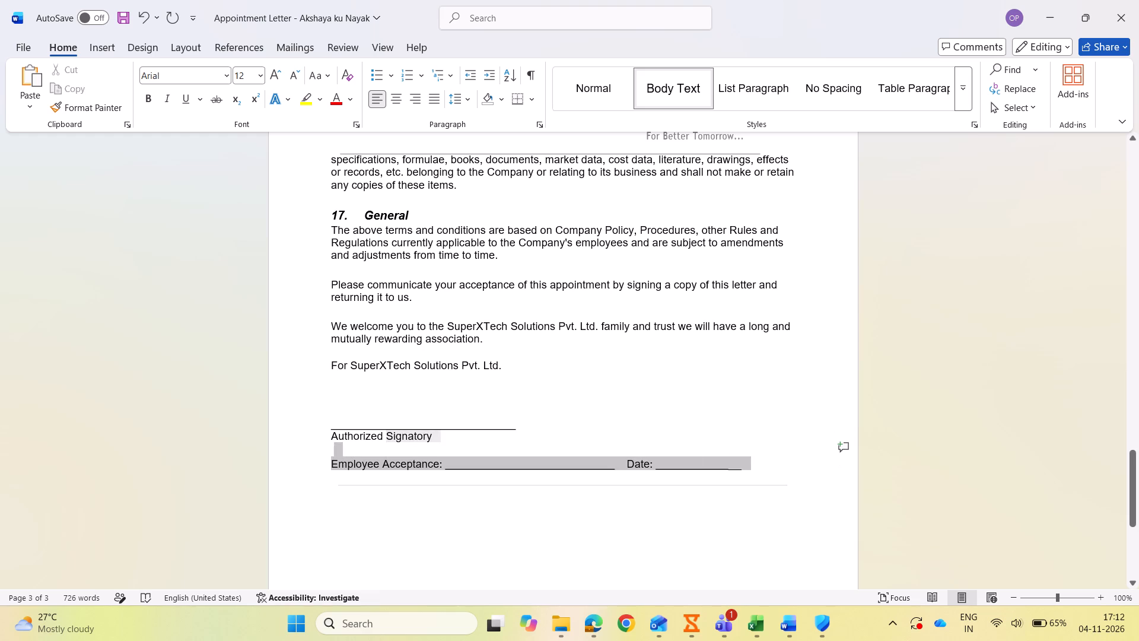
left_click_drag(392, 448, 367, 452)
key("BackSpace")
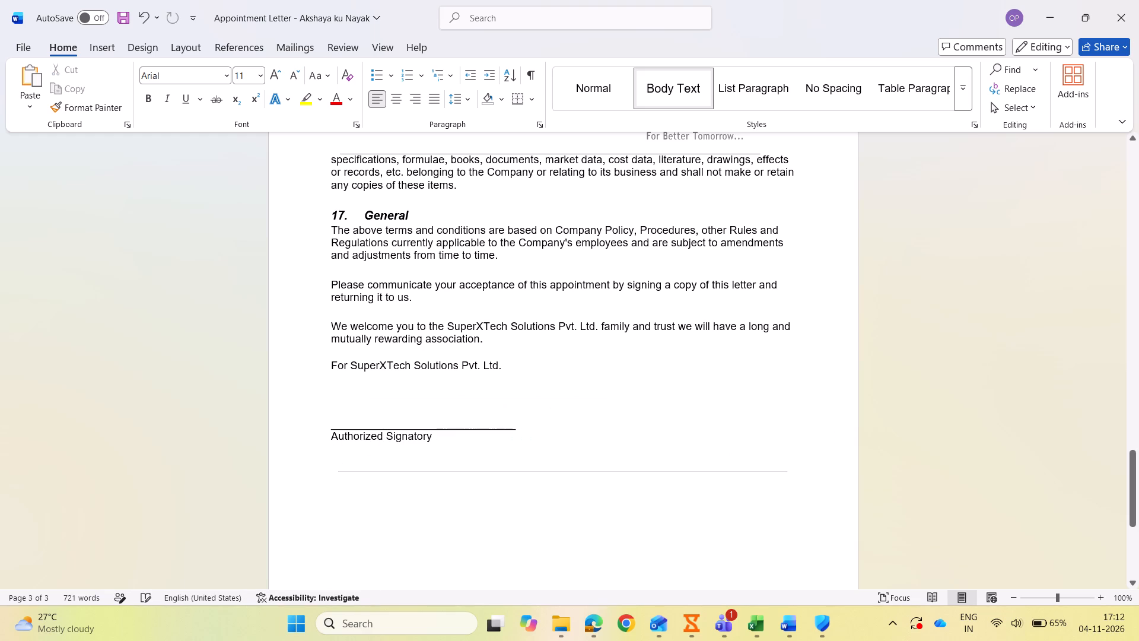
Delete the underscore signature line above Authorized Signatory, including its paragraph break.
left_click(519, 431)
left_click(513, 427)
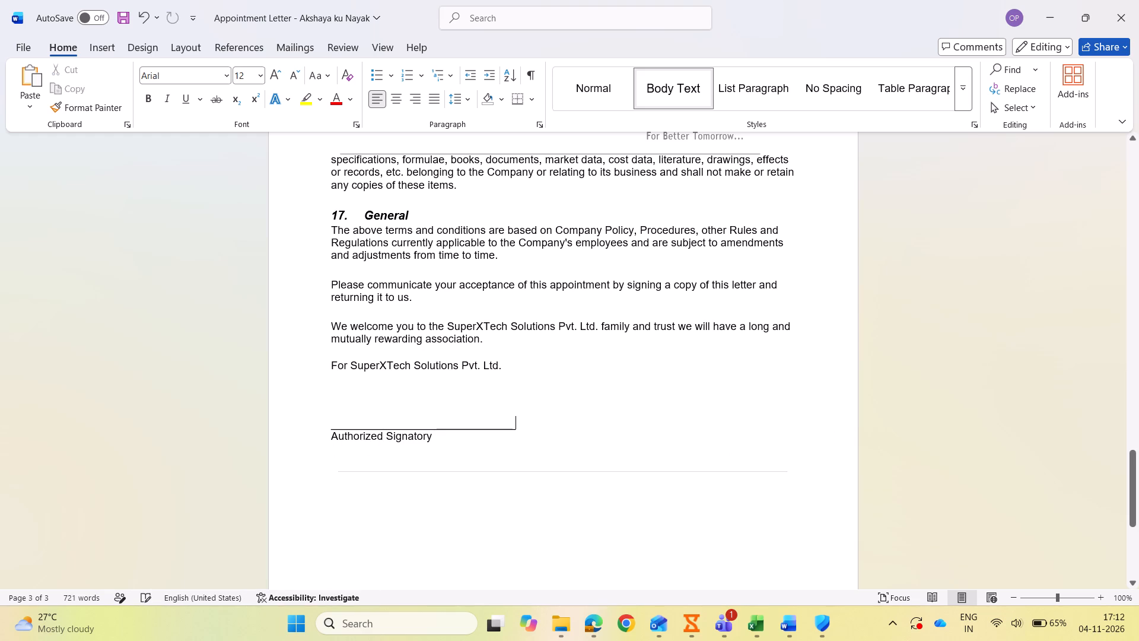
left_click(502, 426)
left_click(515, 426)
key("BackSpace")
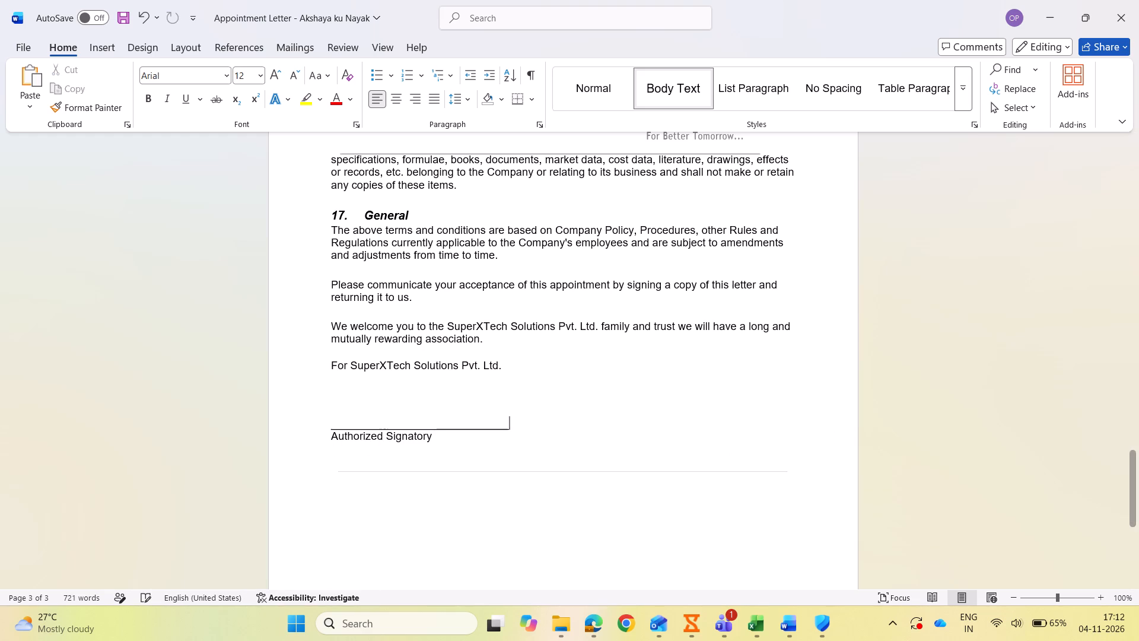
key("BackSpace")
key("BackSpace")
key("BackSpace")
key("BackSpace")
key("BackSpace")
key("BackSpace")
key("BackSpace")
key("BackSpace")
key("BackSpace")
key("BackSpace")
key("BackSpace")
key("BackSpace")
key("BackSpace")
key("BackSpace")
key("BackSpace")
key("BackSpace")
key("BackSpace")
key("BackSpace")
key("BackSpace")
key("BackSpace")
key("BackSpace")
key("BackSpace")
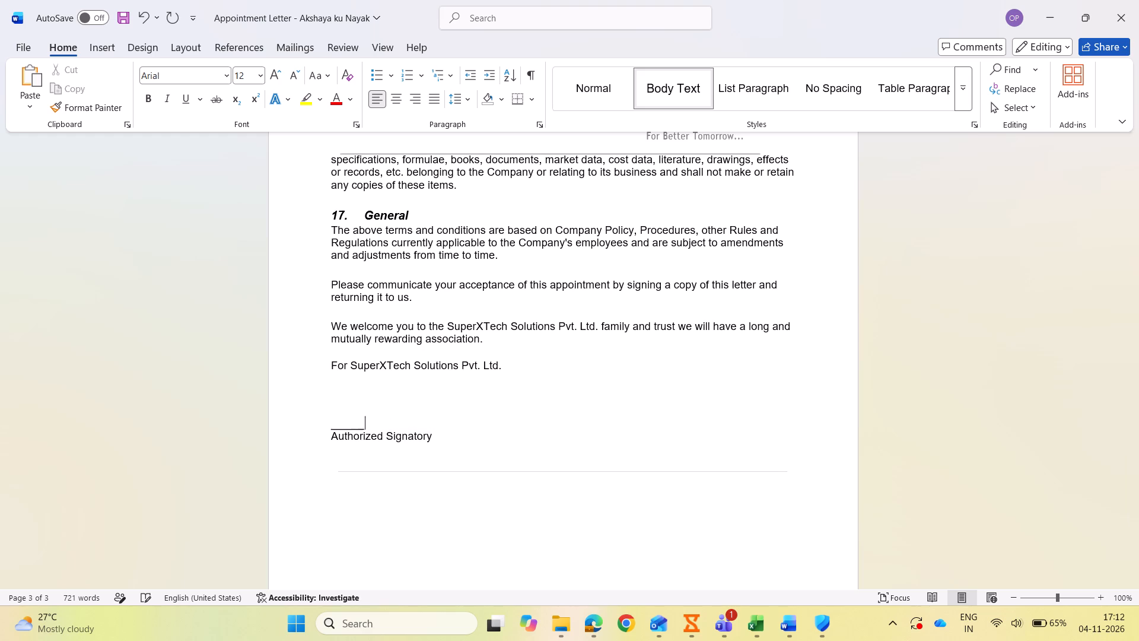
key("BackSpace")
key("BackSpace")
key("BackSpace")
key("BackSpace")
key("BackSpace")
key("BackSpace")
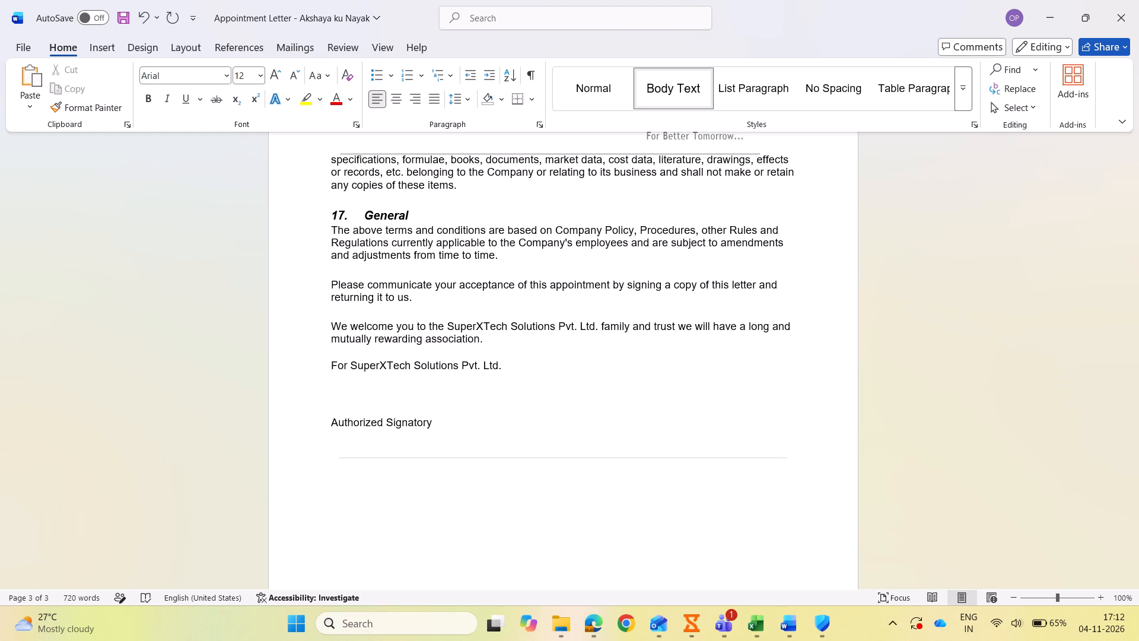
Make the addressee's name line below the 1st October 2026 date on page 1 bold.
scroll(578, 377, "up", 3)
scroll(488, 375, "up", 2)
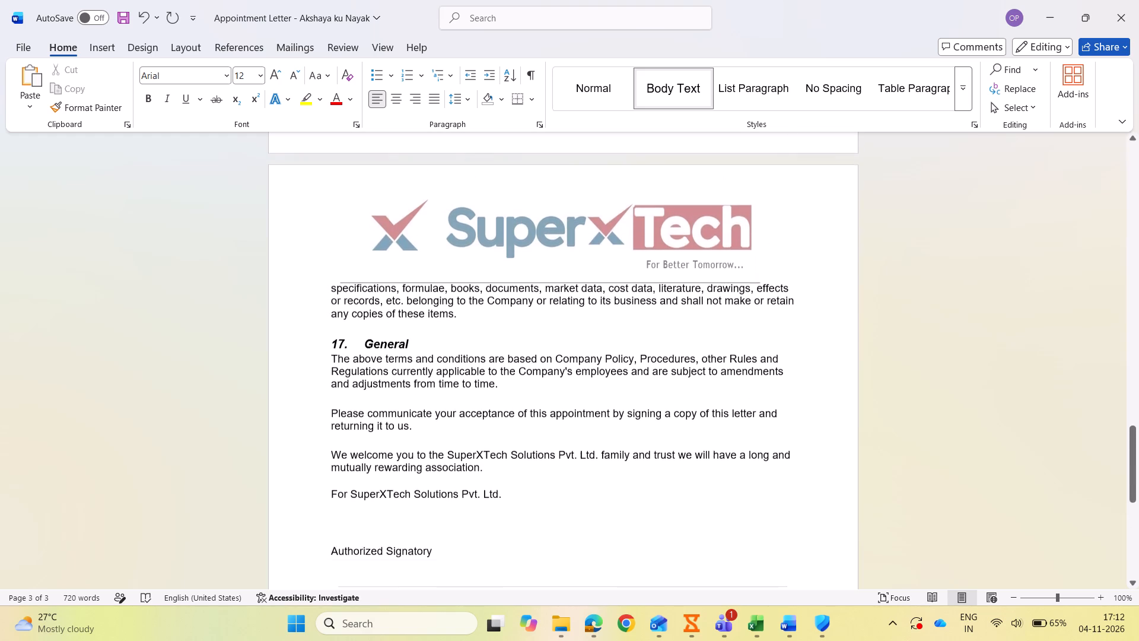
scroll(352, 375, "up", 16)
scroll(371, 345, "up", 11)
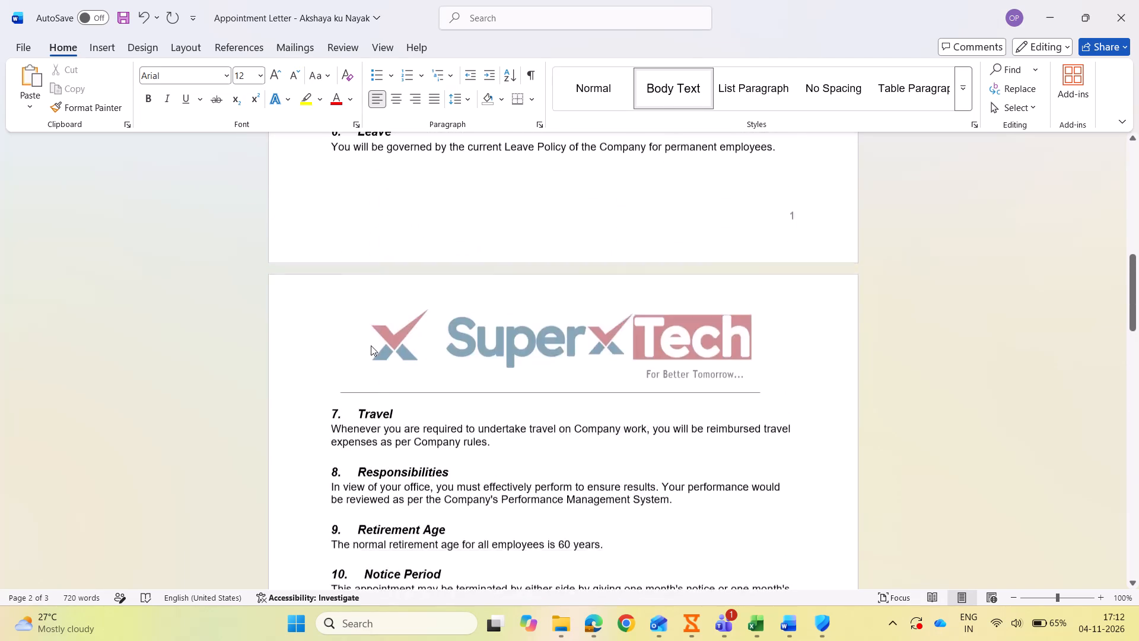
scroll(371, 345, "up", 17)
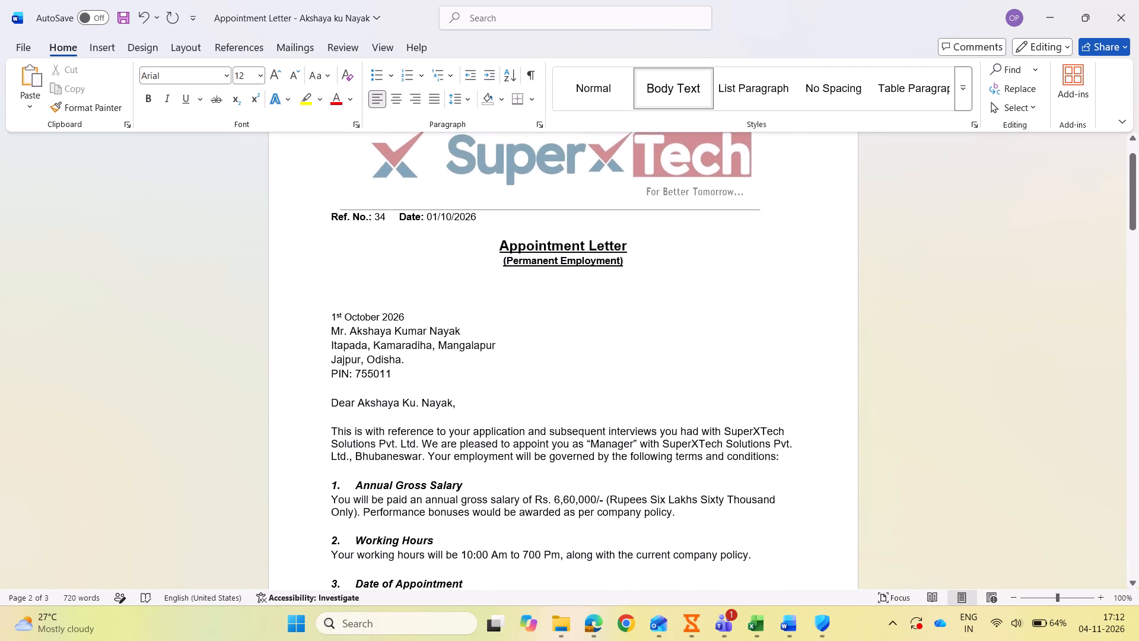
left_click(324, 317)
left_click(324, 313)
scroll(373, 406, "down", 3)
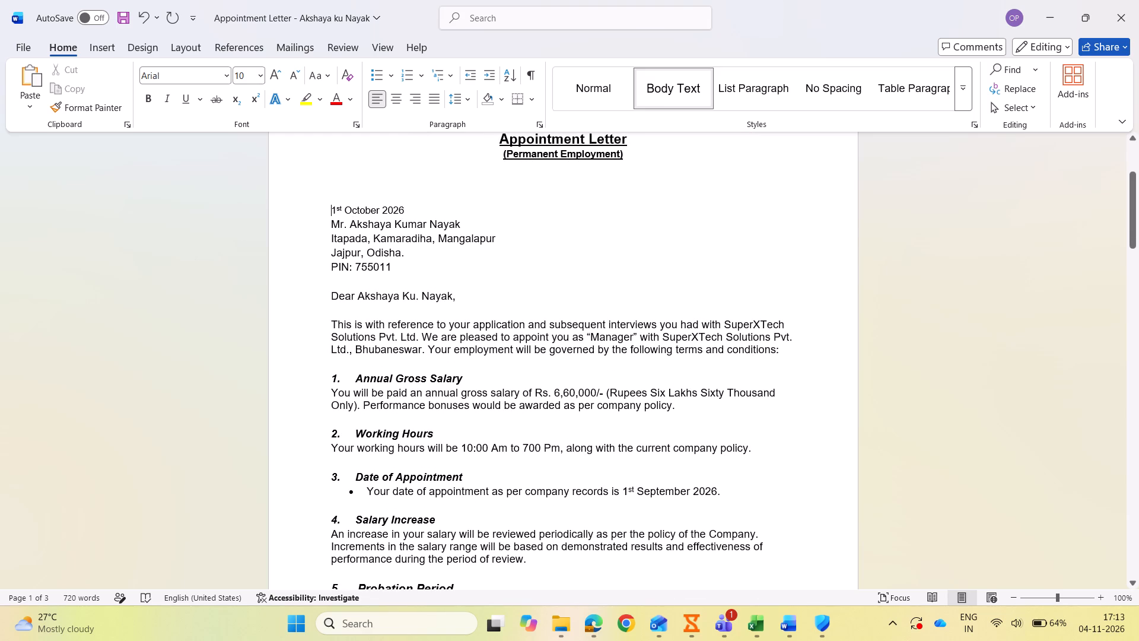
left_click_drag(329, 226, 455, 226)
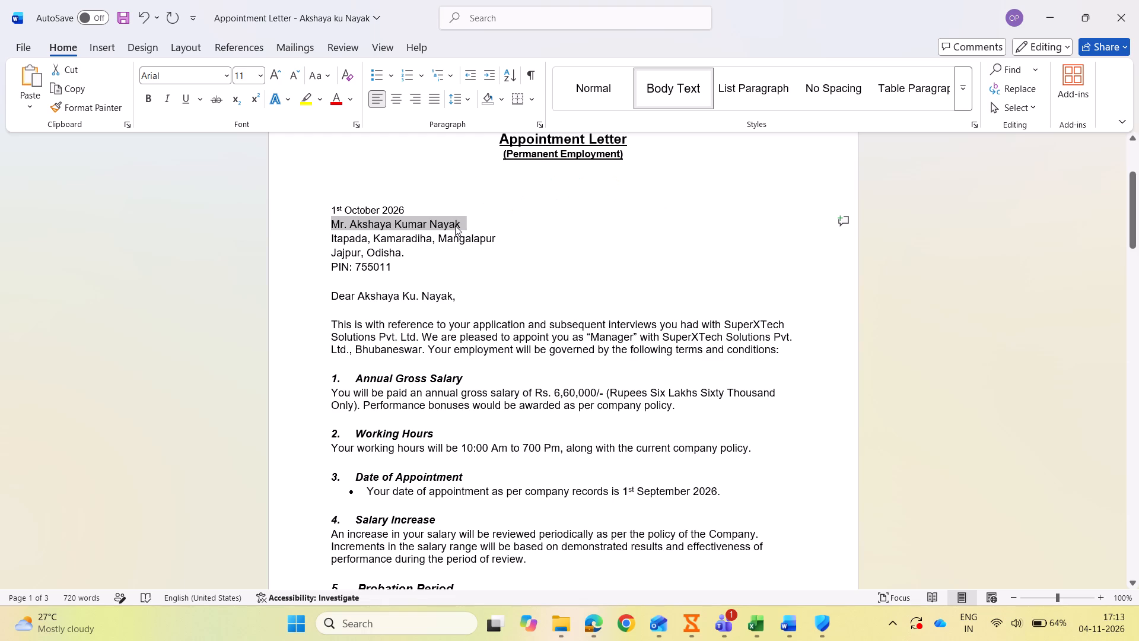
key("ctrl+b")
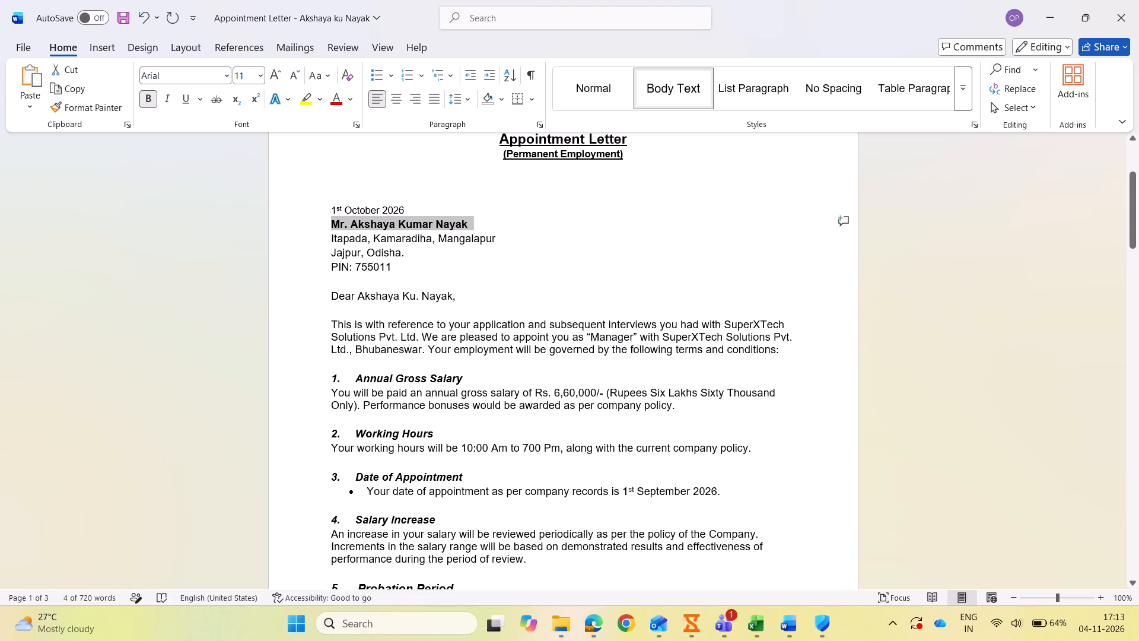
Make the first "SuperXTech Solutions Pvt. Ltd" in the opening paragraph bold.
left_click_drag(331, 294, 369, 299)
left_click(409, 309)
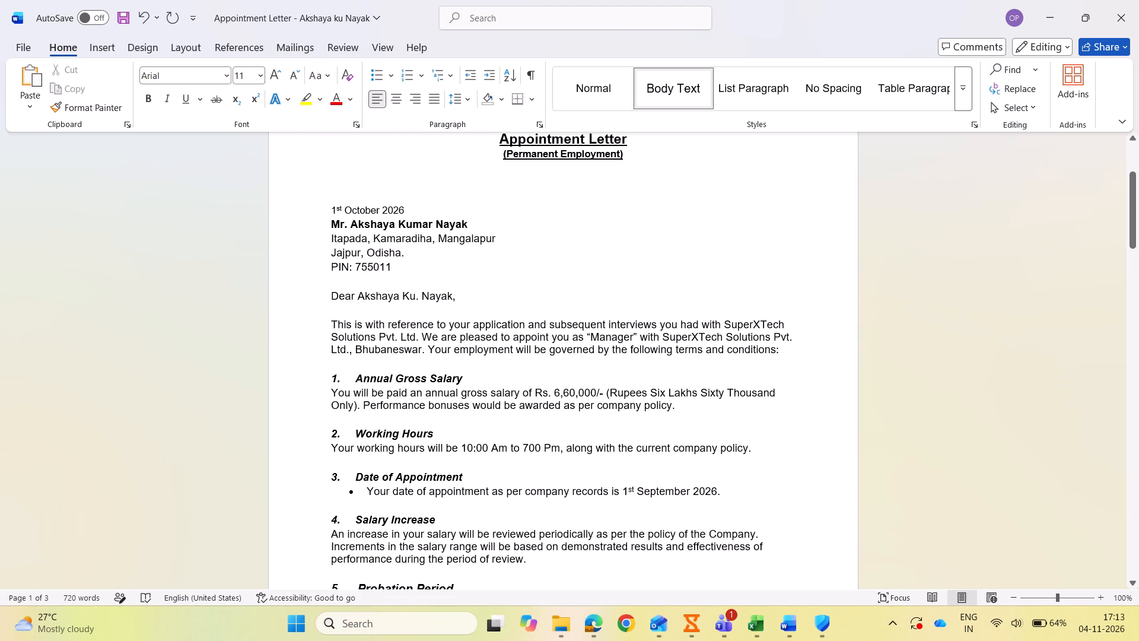
left_click_drag(724, 326, 781, 320)
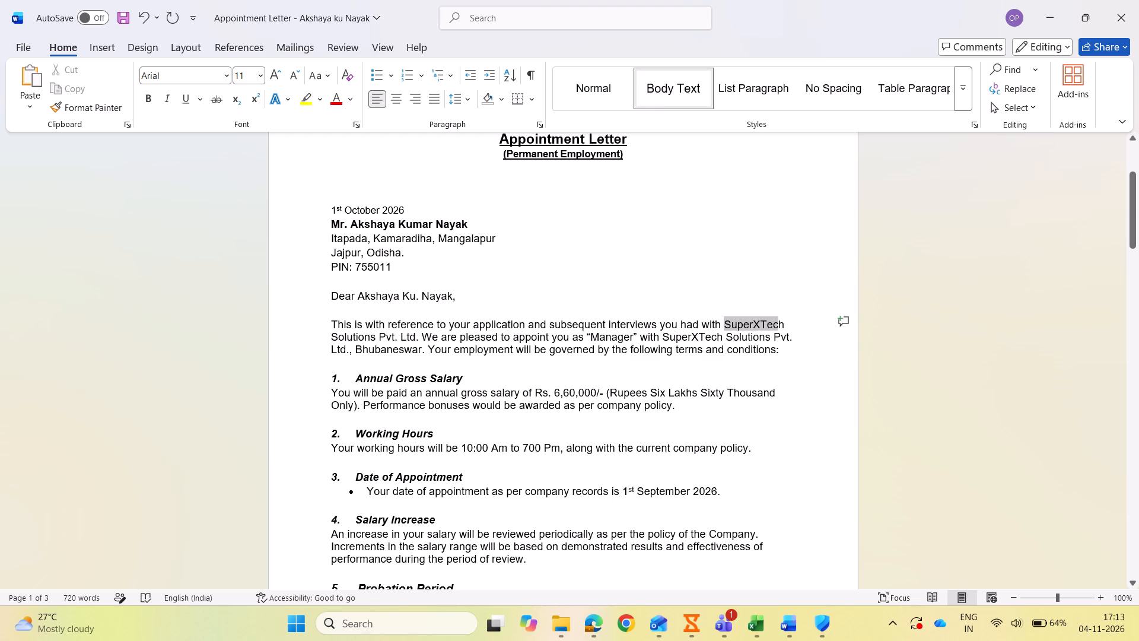
left_click_drag(781, 320, 785, 320)
key("ctrl+b")
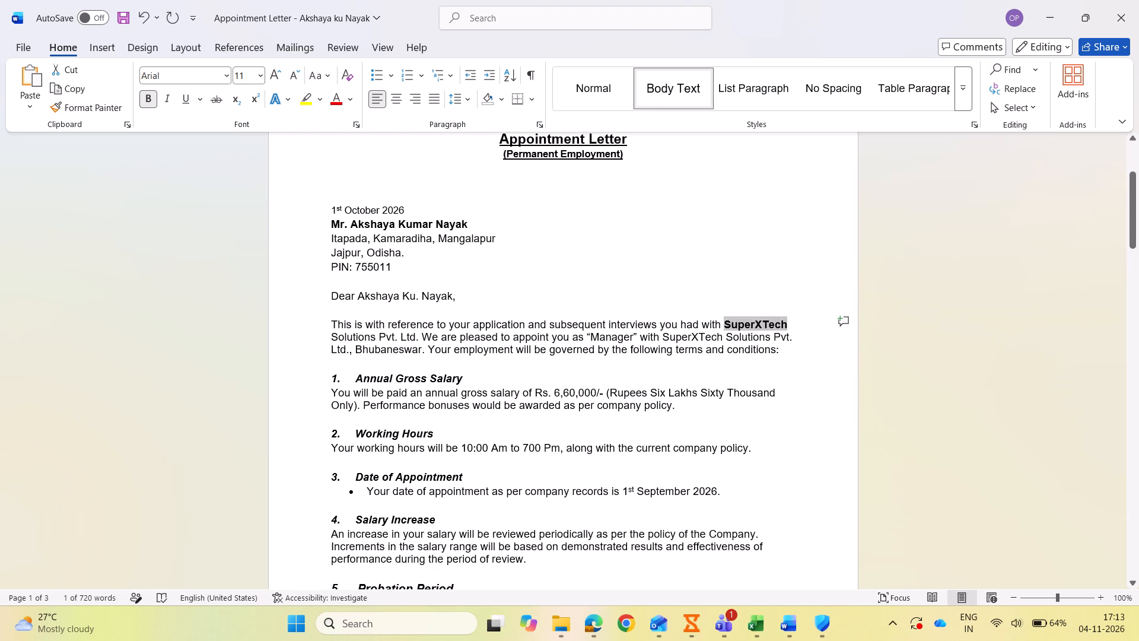
left_click_drag(332, 335, 411, 336)
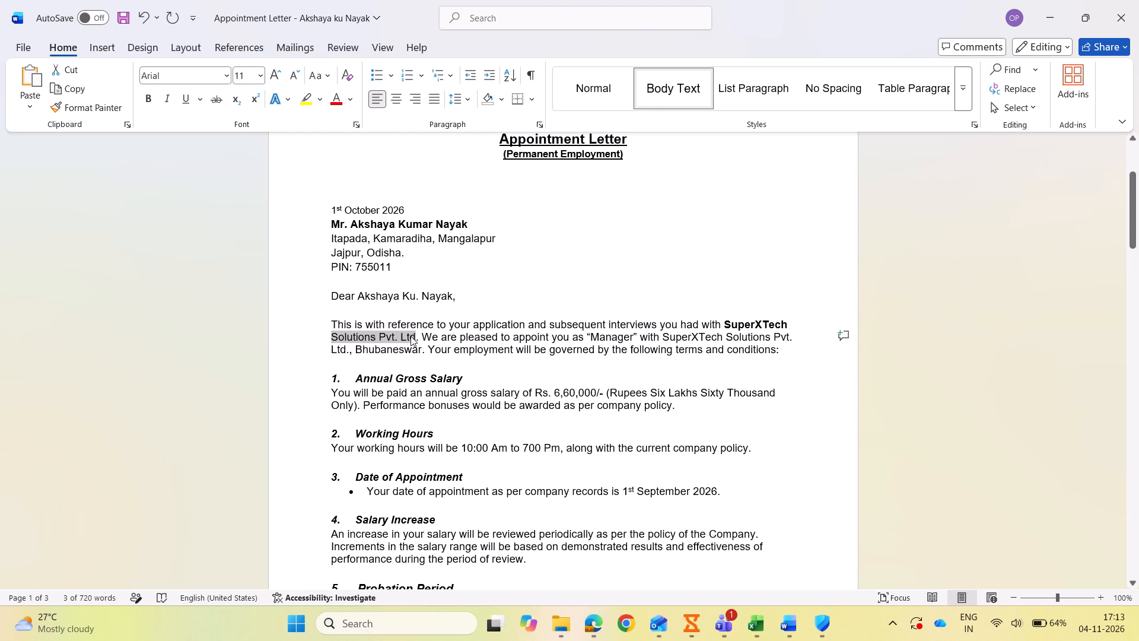
key("ctrl+b")
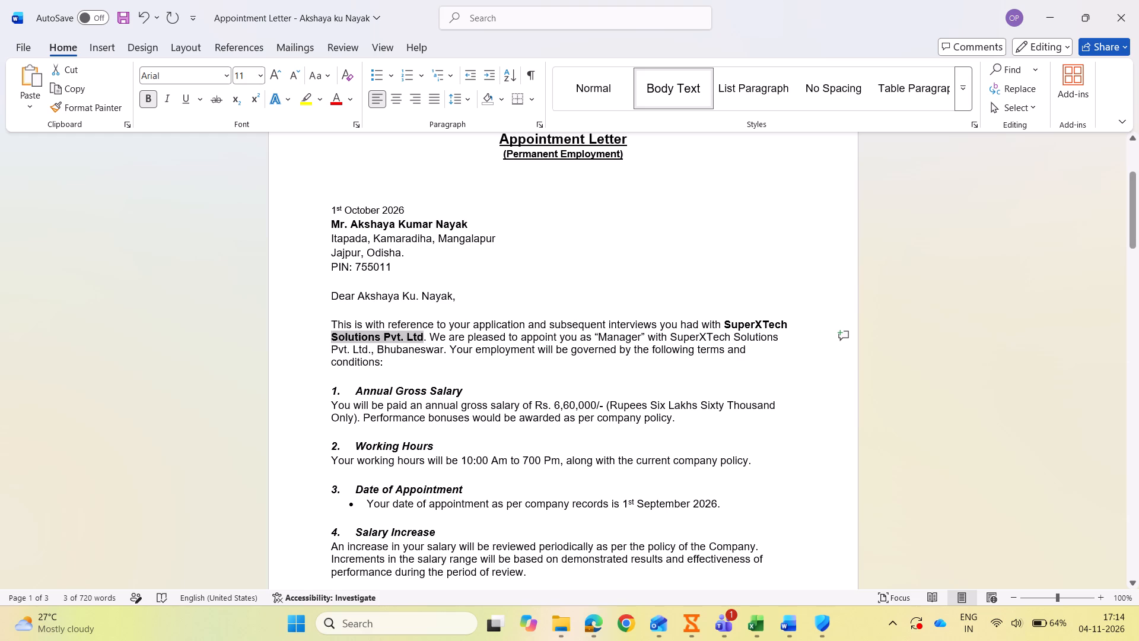
Make the addressee's name after "Dear" in the salutation bold.
scroll(574, 354, "up", 2)
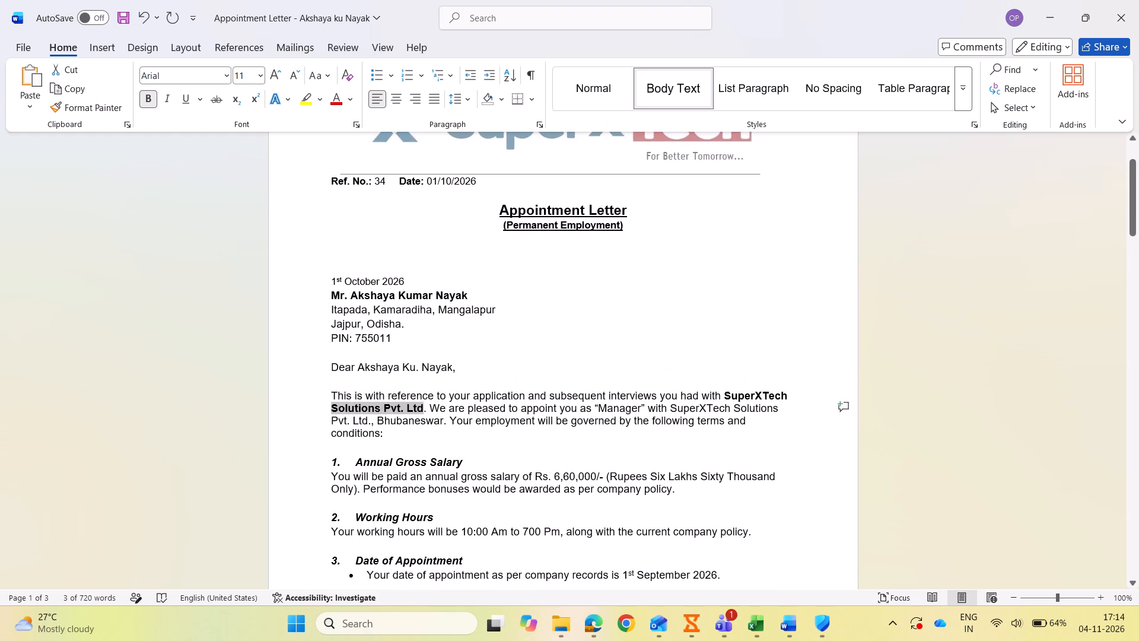
left_click_drag(356, 369, 417, 369)
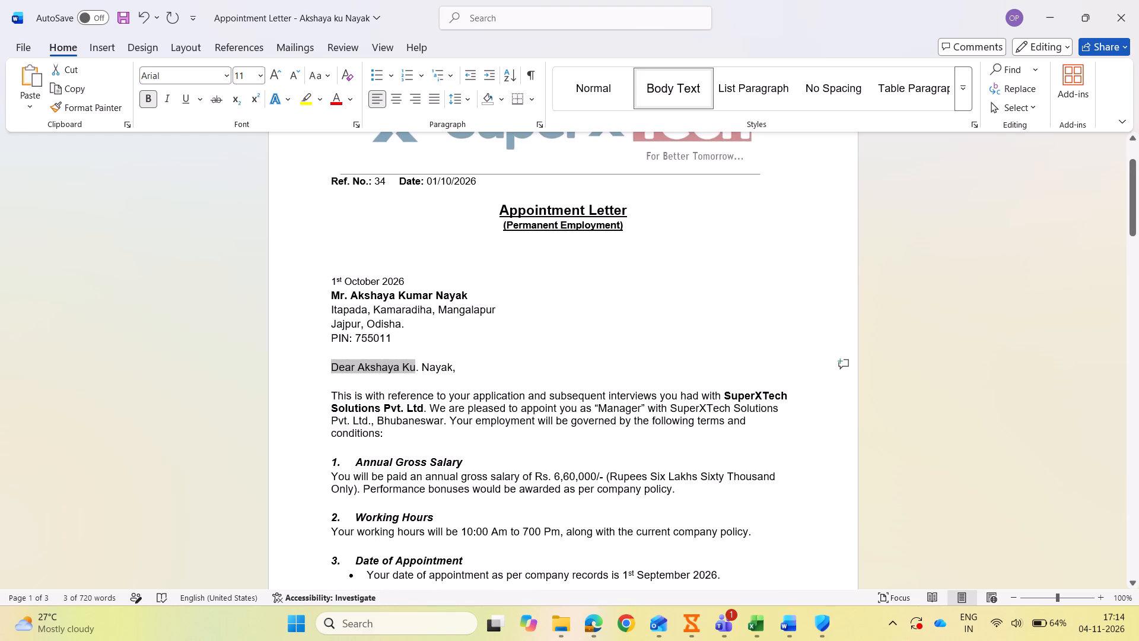
left_click_drag(417, 369, 435, 366)
left_click(486, 370)
left_click_drag(450, 368, 368, 372)
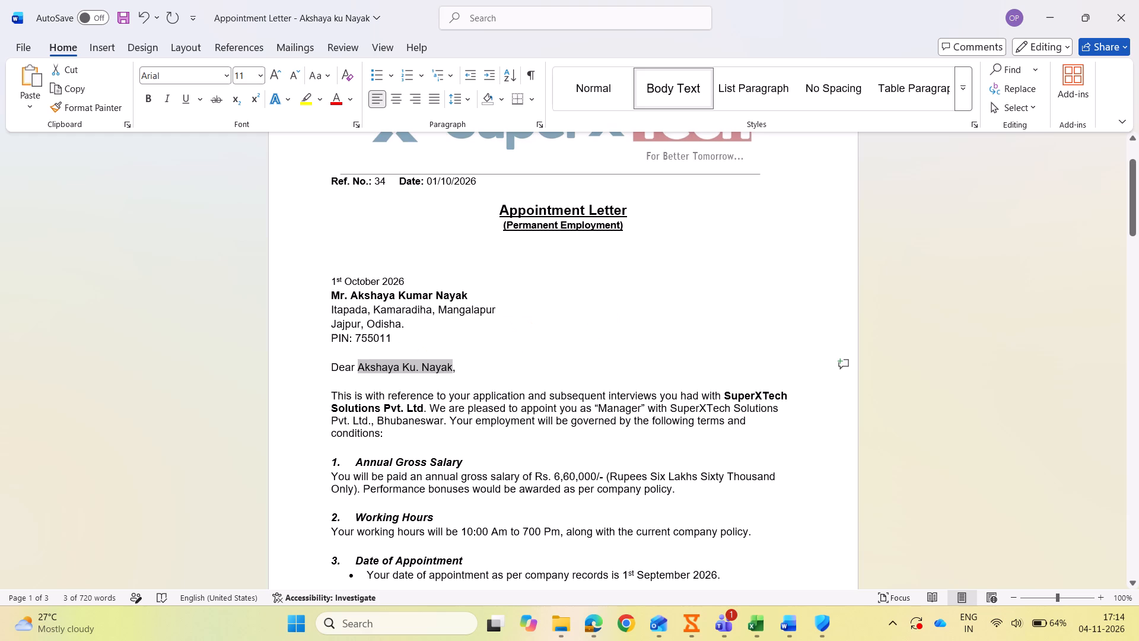
key("ctrl+b")
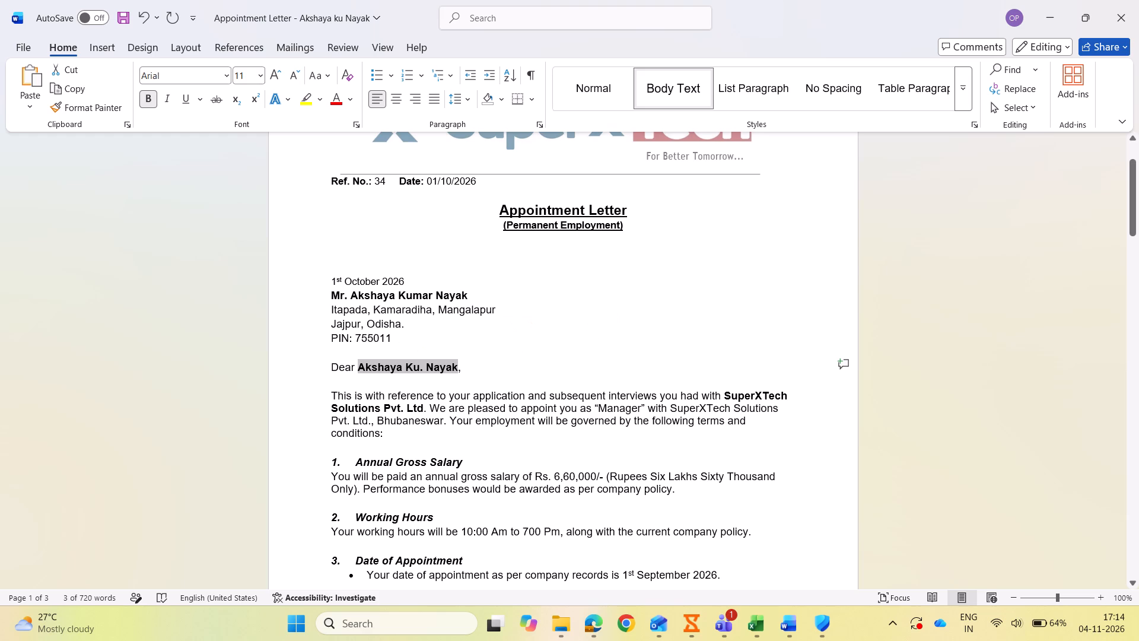
Make the second company mention, "SuperXTech Solutions Pvt. Ltd., Bhubaneswar", in the opening paragraph bold.
scroll(455, 412, "down", 1)
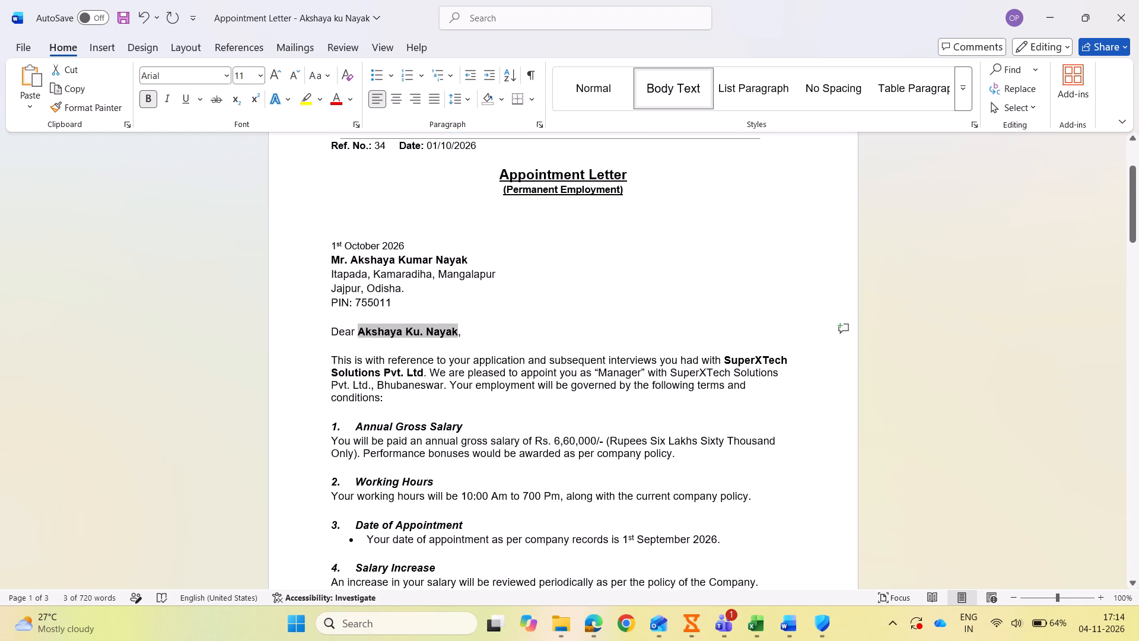
left_click_drag(670, 375, 712, 372)
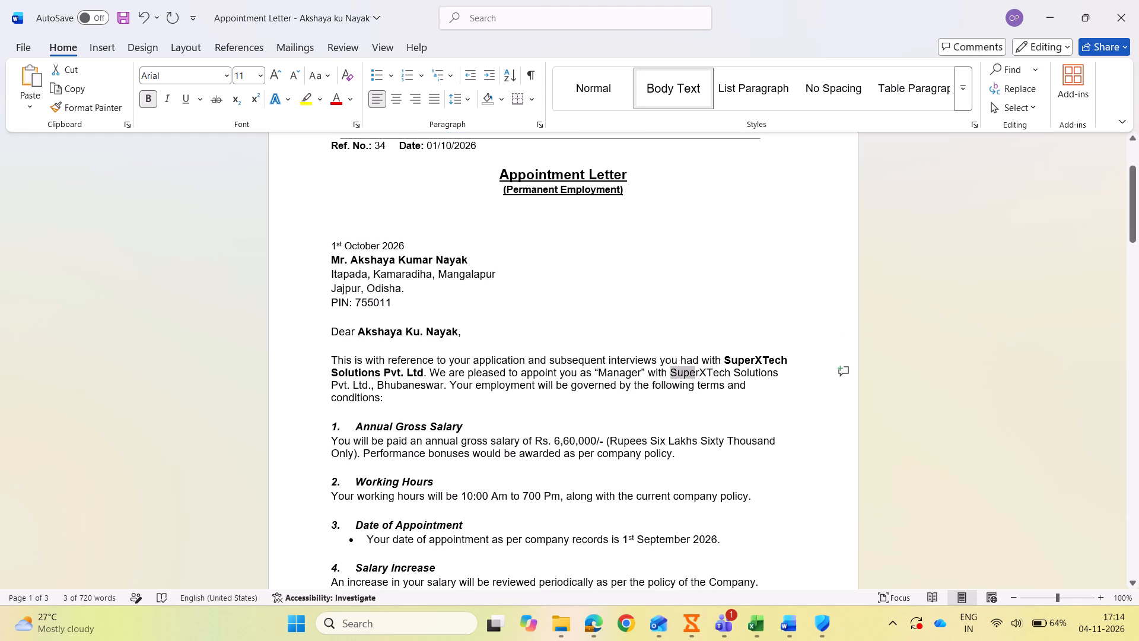
left_click_drag(712, 372, 783, 370)
key("ctrl+b")
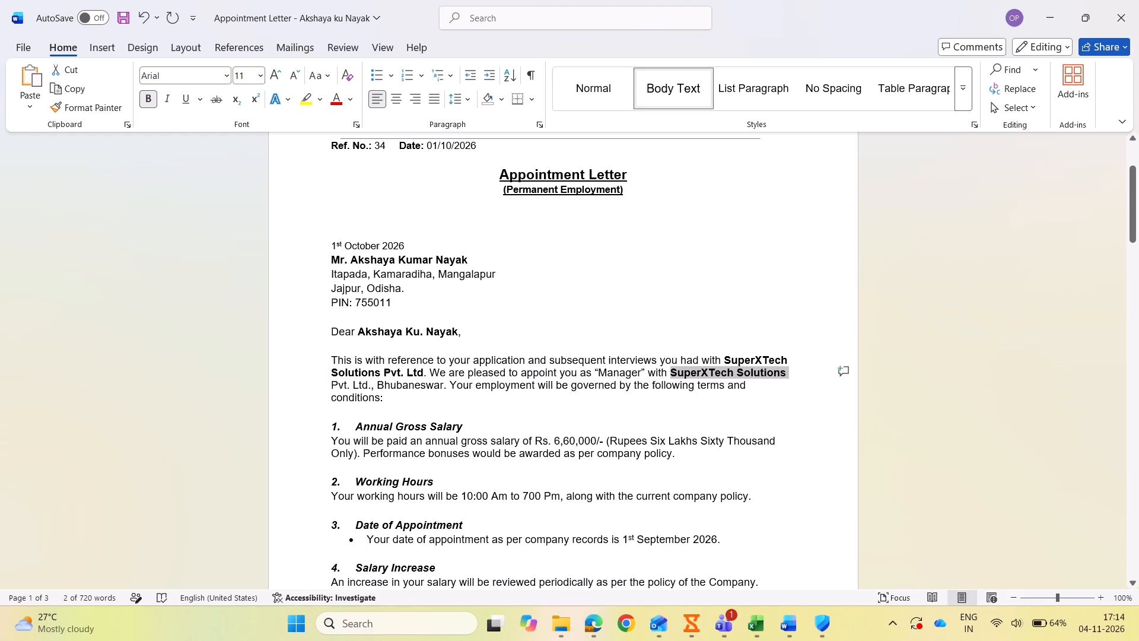
left_click_drag(329, 387, 427, 383)
key("ctrl+b")
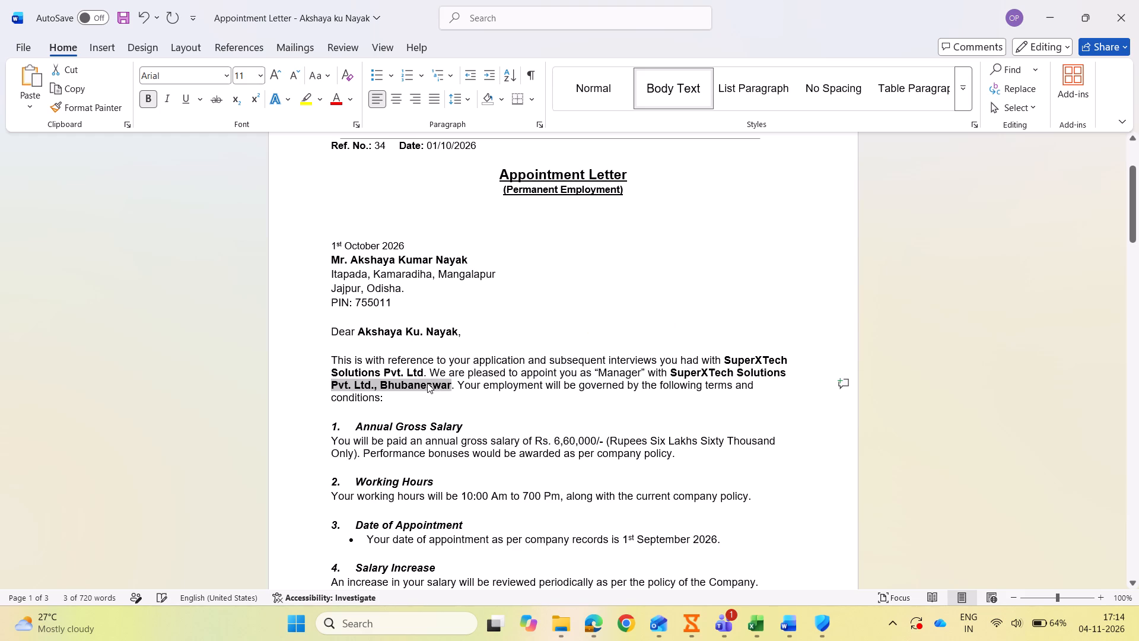
Bold the salary amount "6,60,000/- (Rupees Six Lakhs Sixty Thousand Only)" under Annual Gross Salary.
scroll(373, 389, "down", 2)
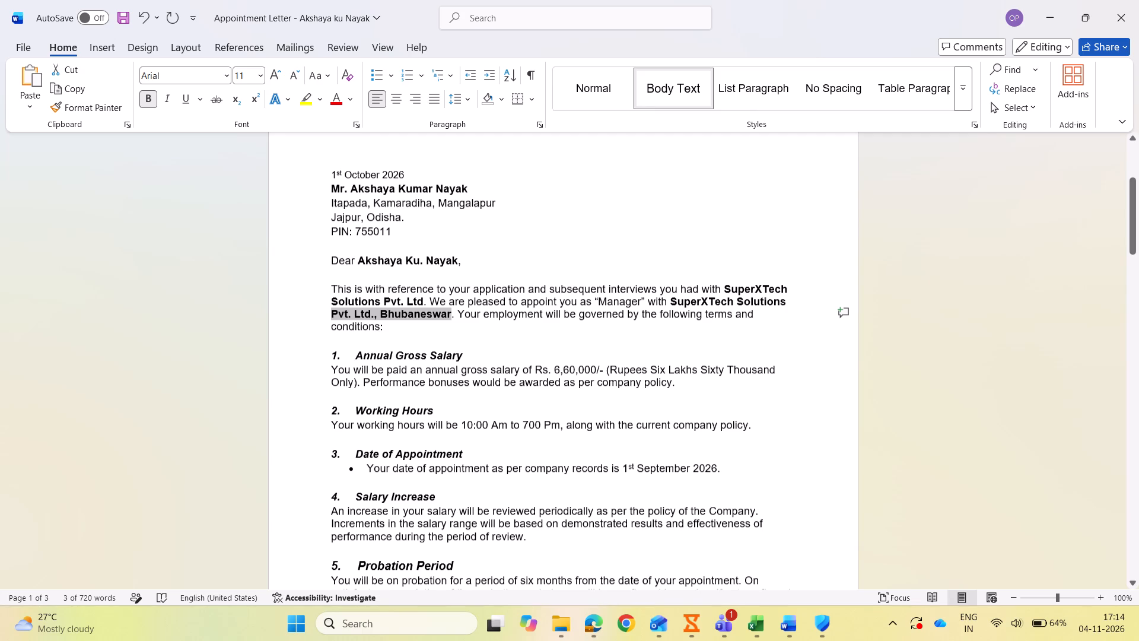
left_click_drag(550, 367, 776, 369)
key("ctrl+b")
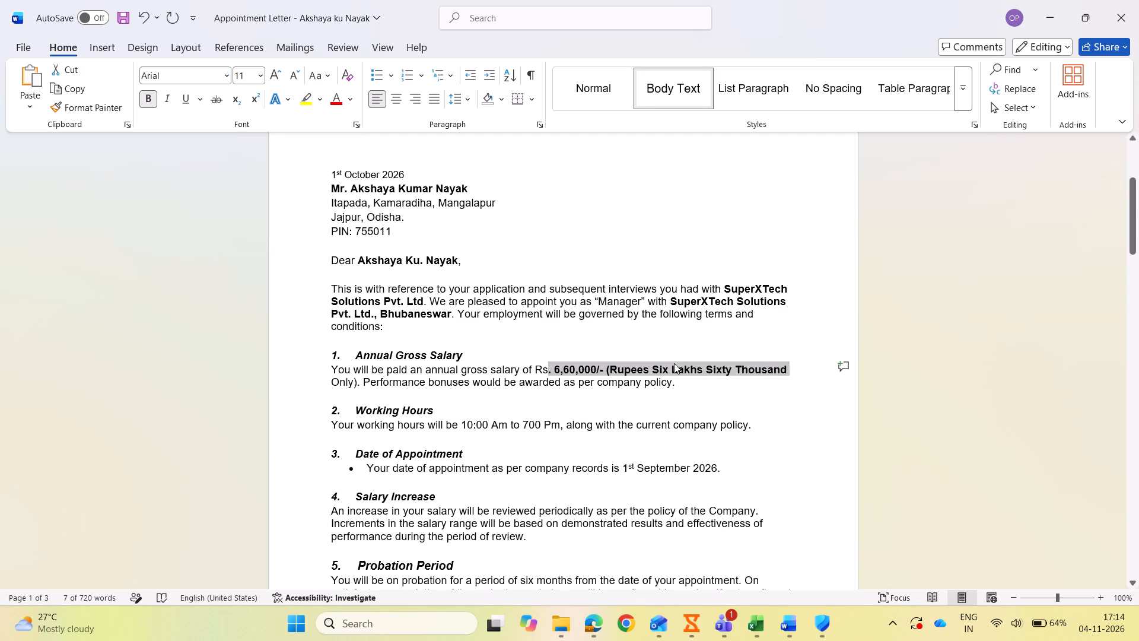
left_click_drag(327, 382, 359, 383)
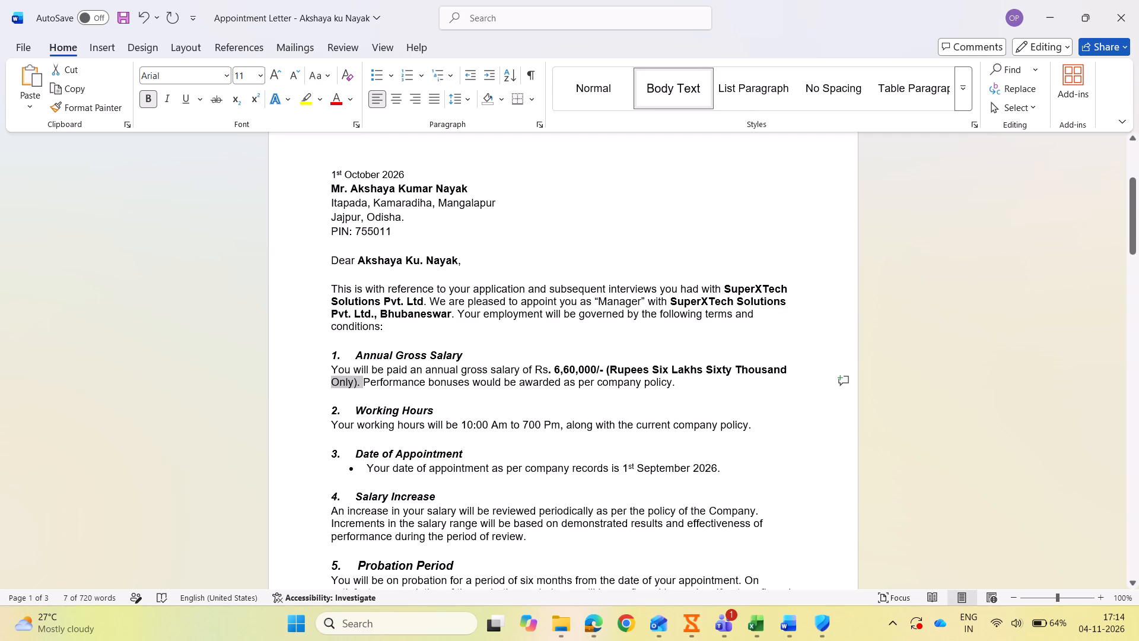
key("ctrl+b")
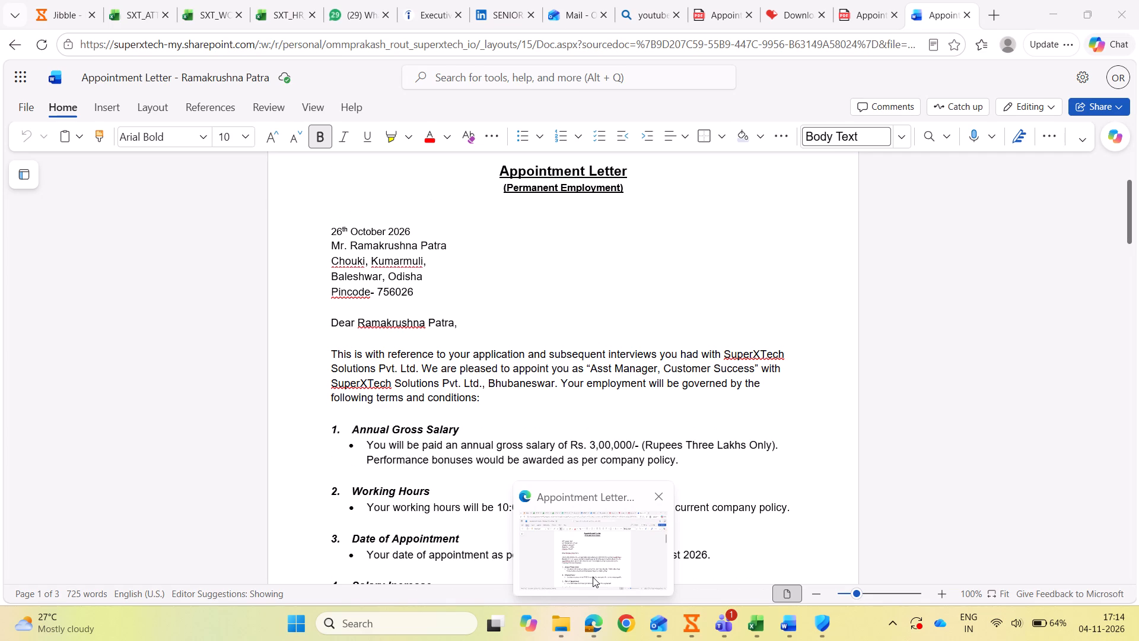
Switch to Edge and compare the appointment letter PDFs Ref. No. 33 and Ref. No. 32 for wording, layout and bold formatting.
left_click(778, 248)
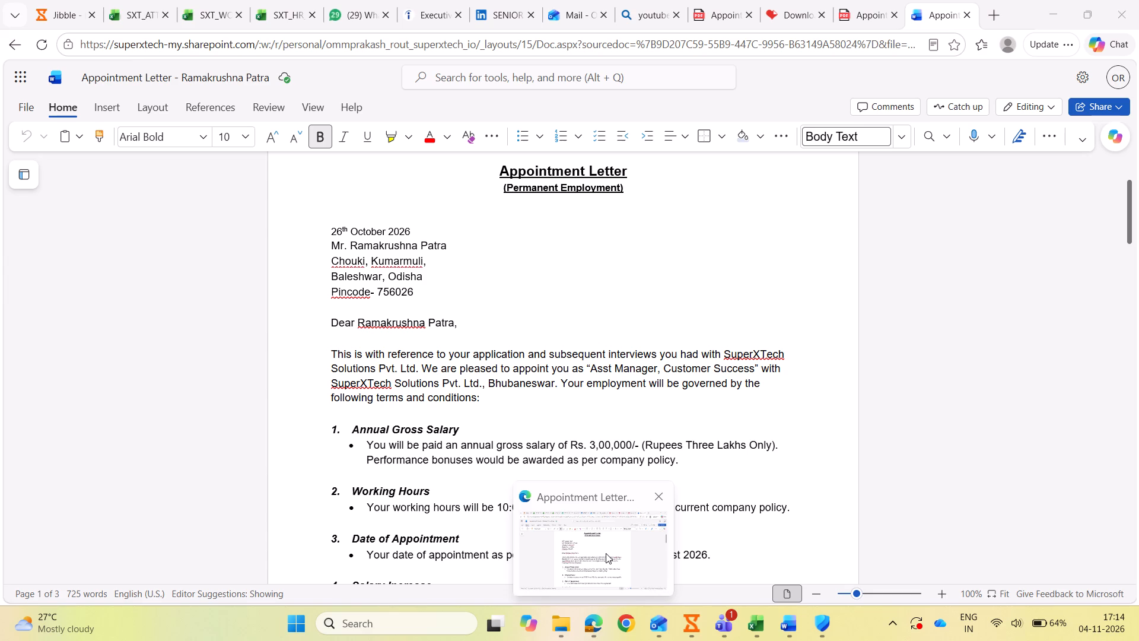
left_click(606, 553)
left_click(716, 9)
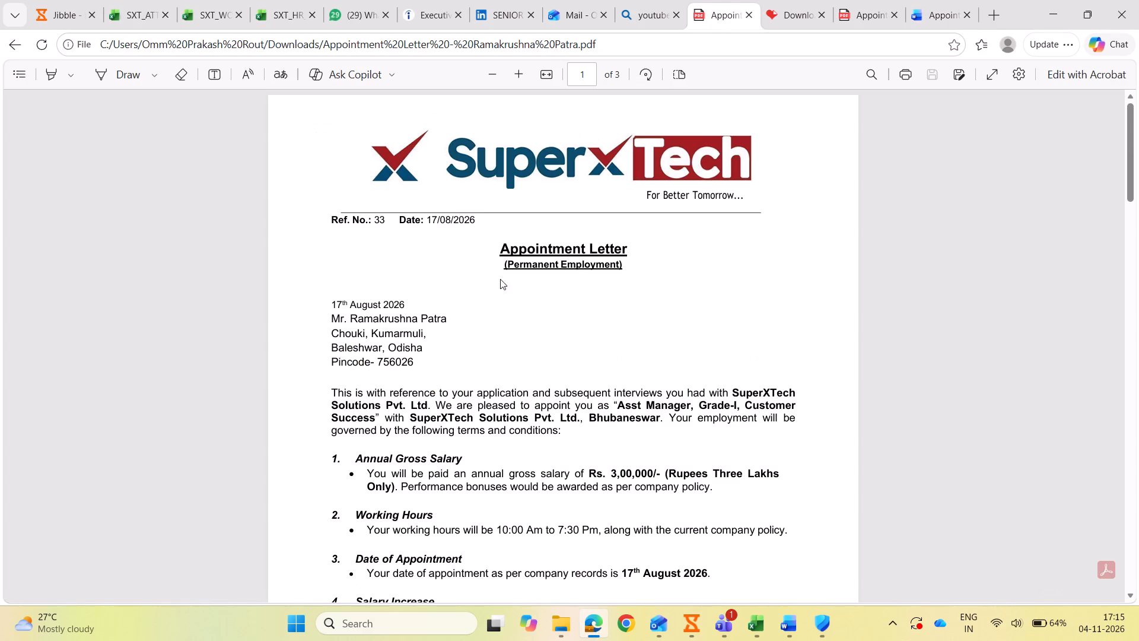
left_click(856, 12)
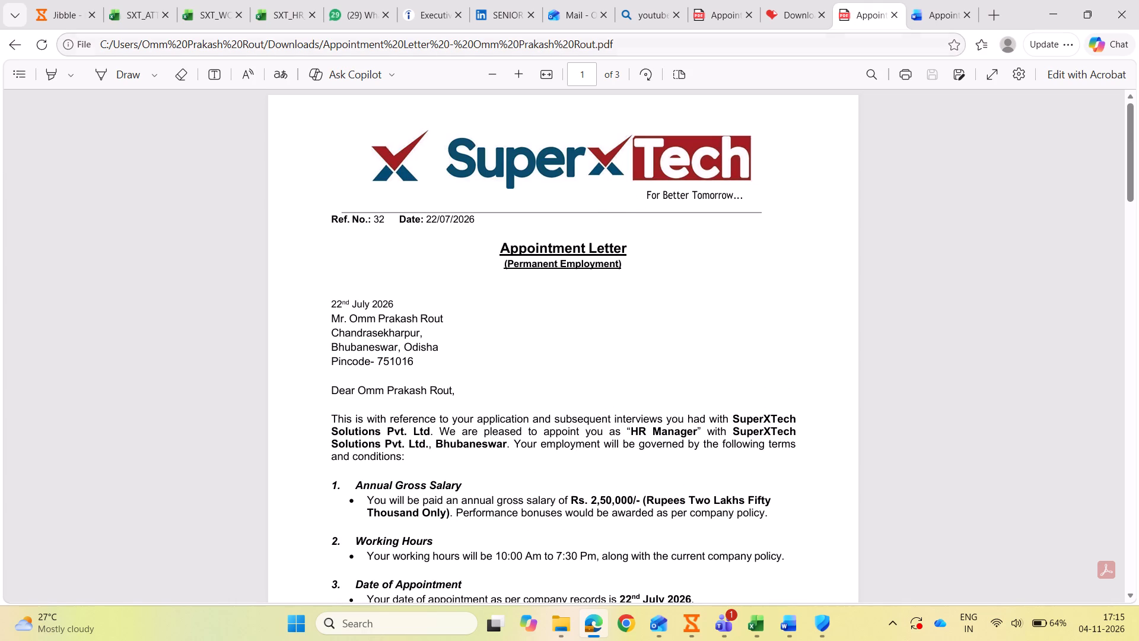
left_click(719, 21)
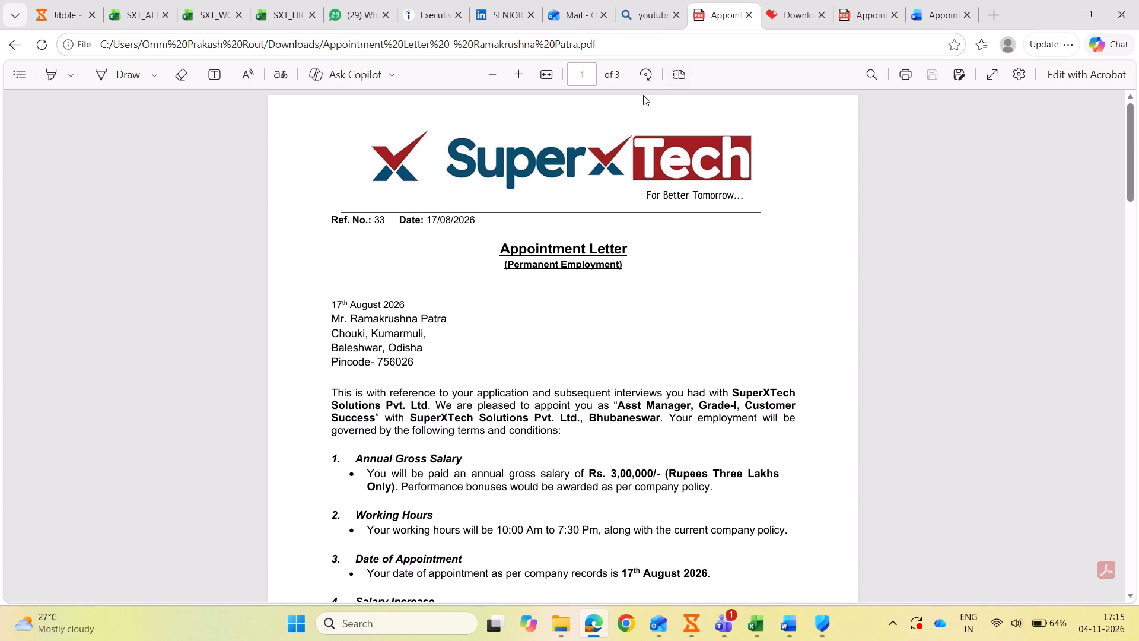
left_click(864, 8)
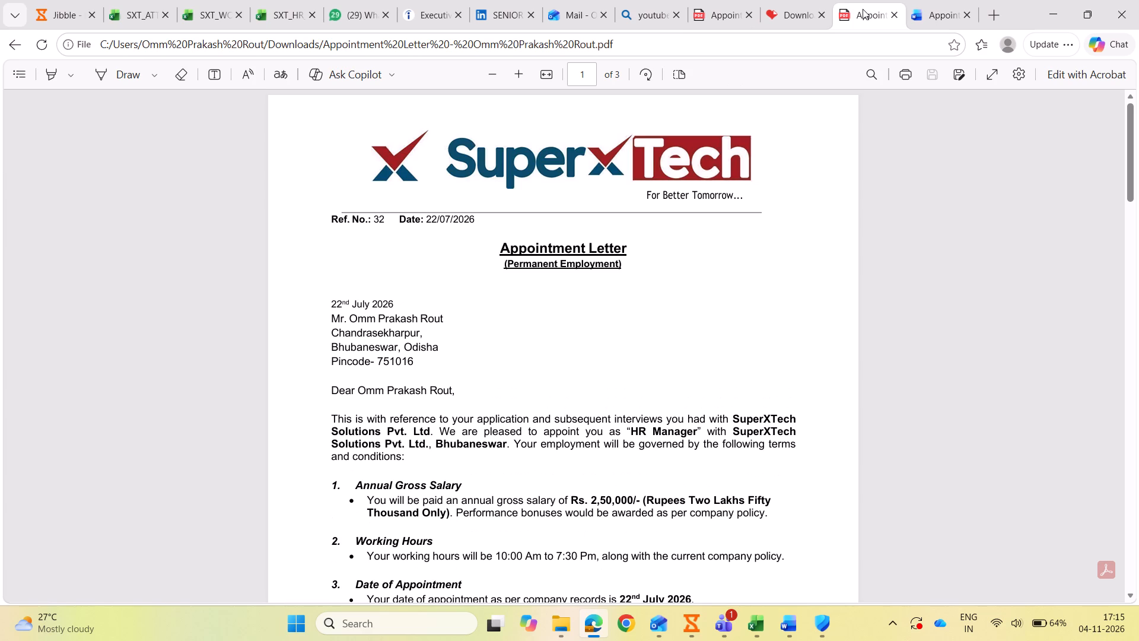
left_click(710, 16)
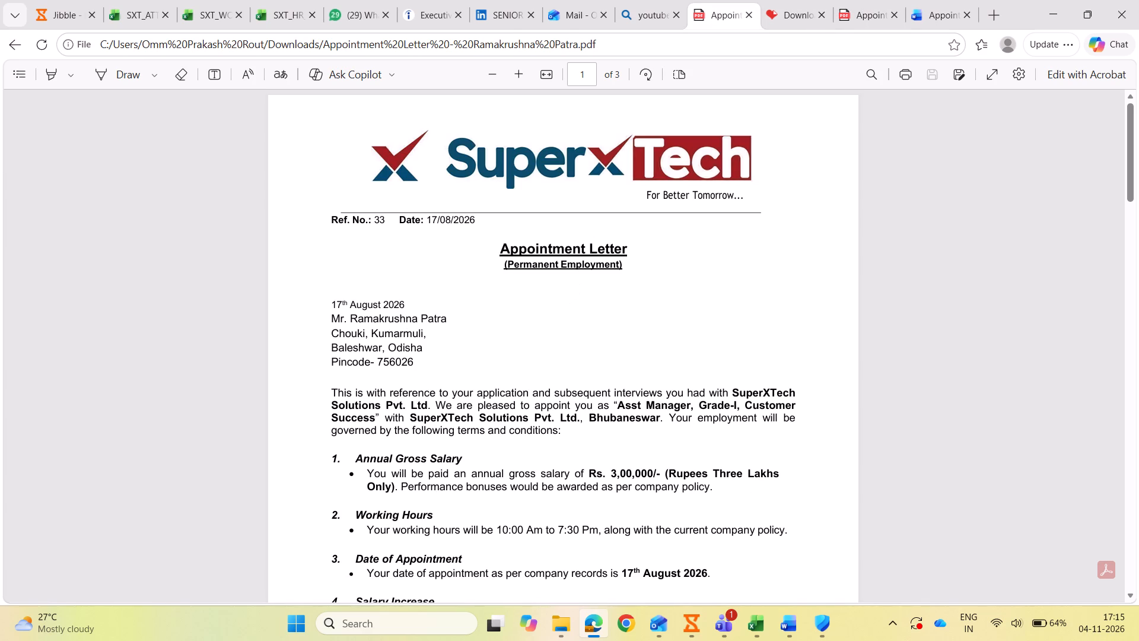
scroll(417, 358, "down", 6)
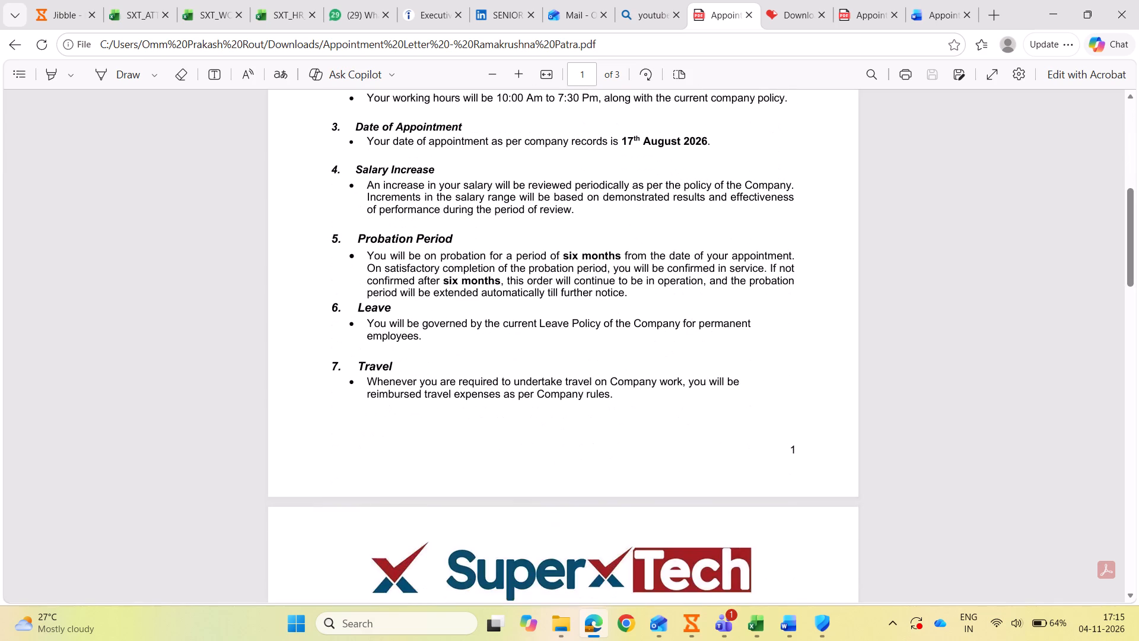
scroll(417, 358, "down", 2)
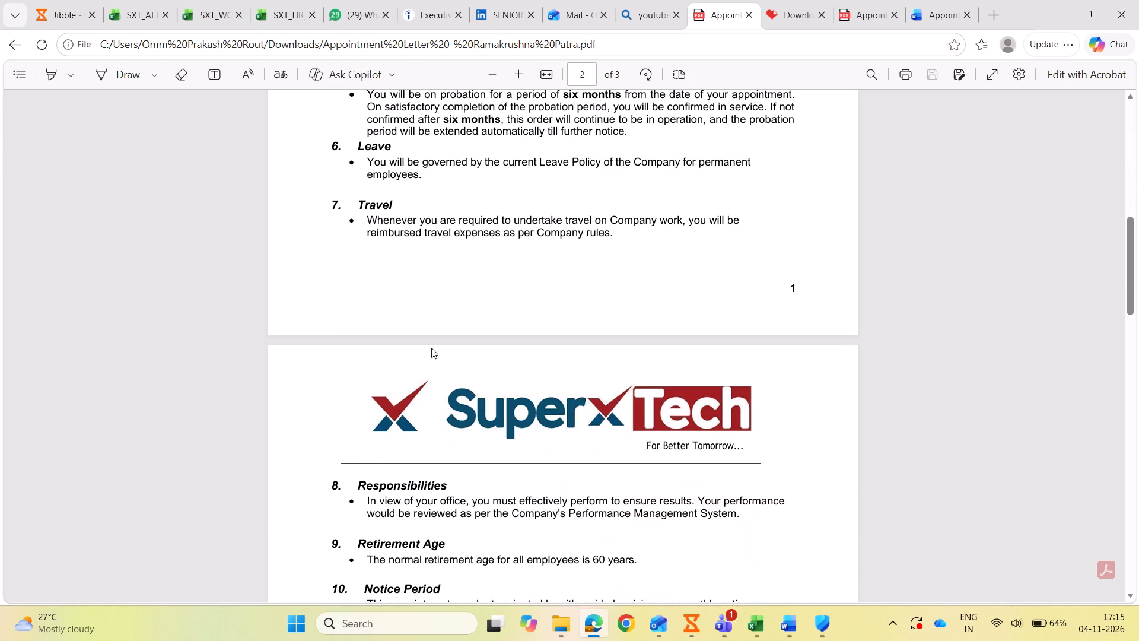
scroll(431, 348, "up", 8)
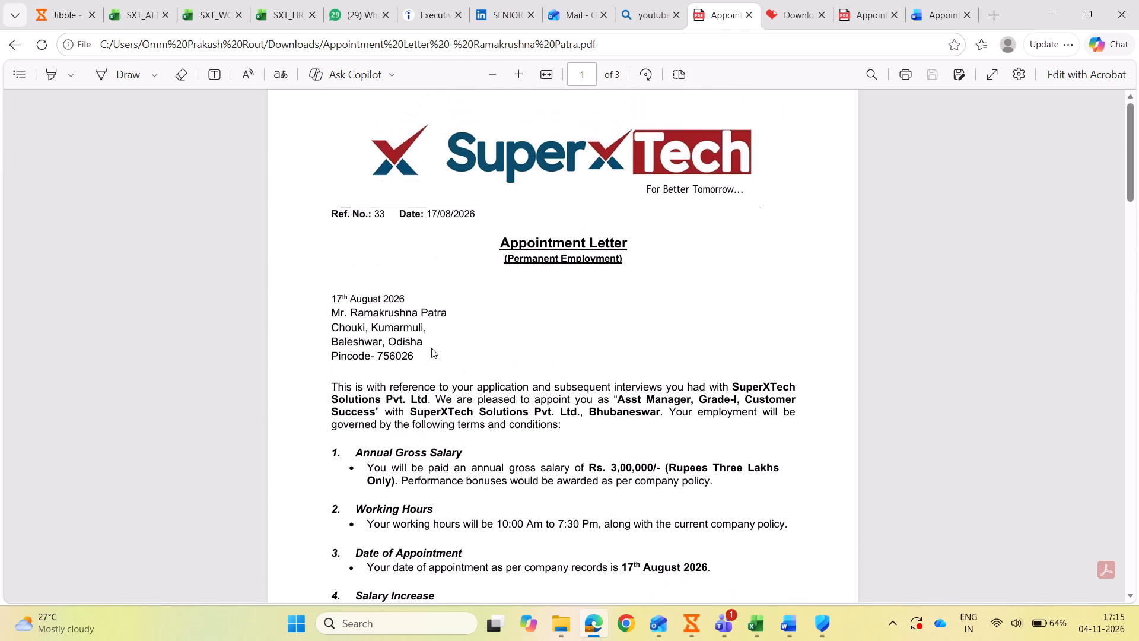
scroll(431, 348, "up", 1)
scroll(402, 351, "down", 3)
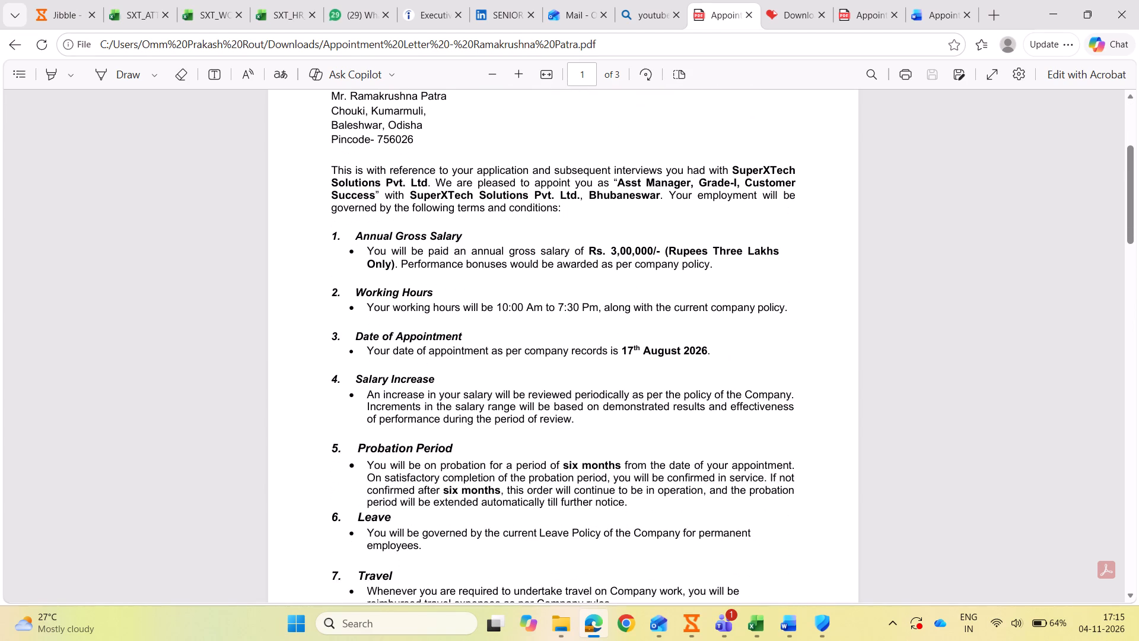
scroll(422, 285, "up", 4)
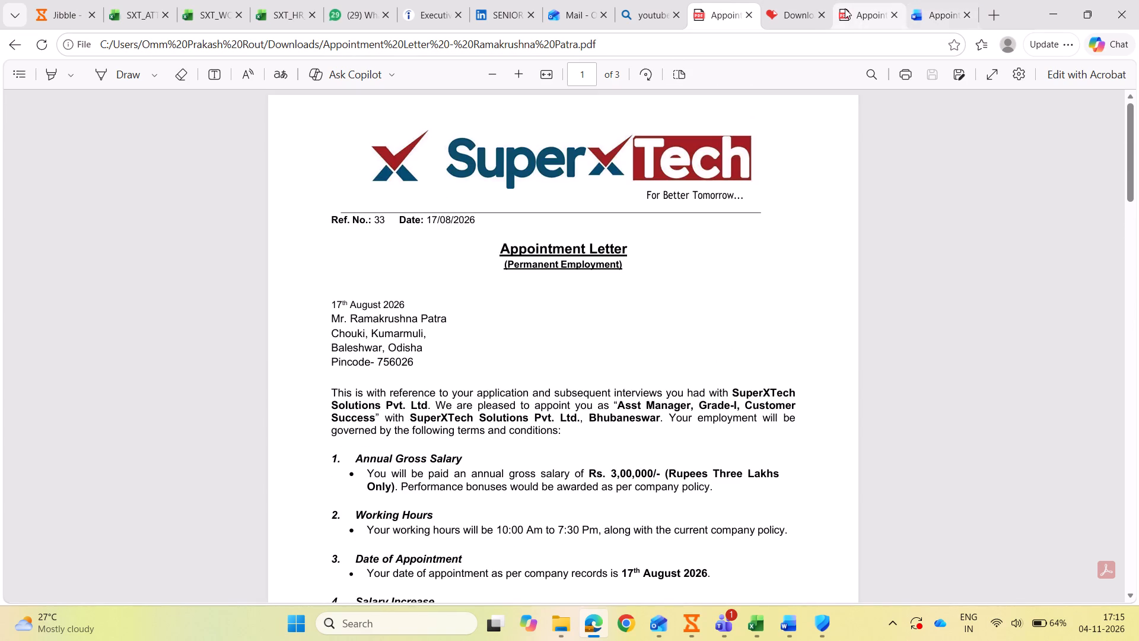
left_click(865, 12)
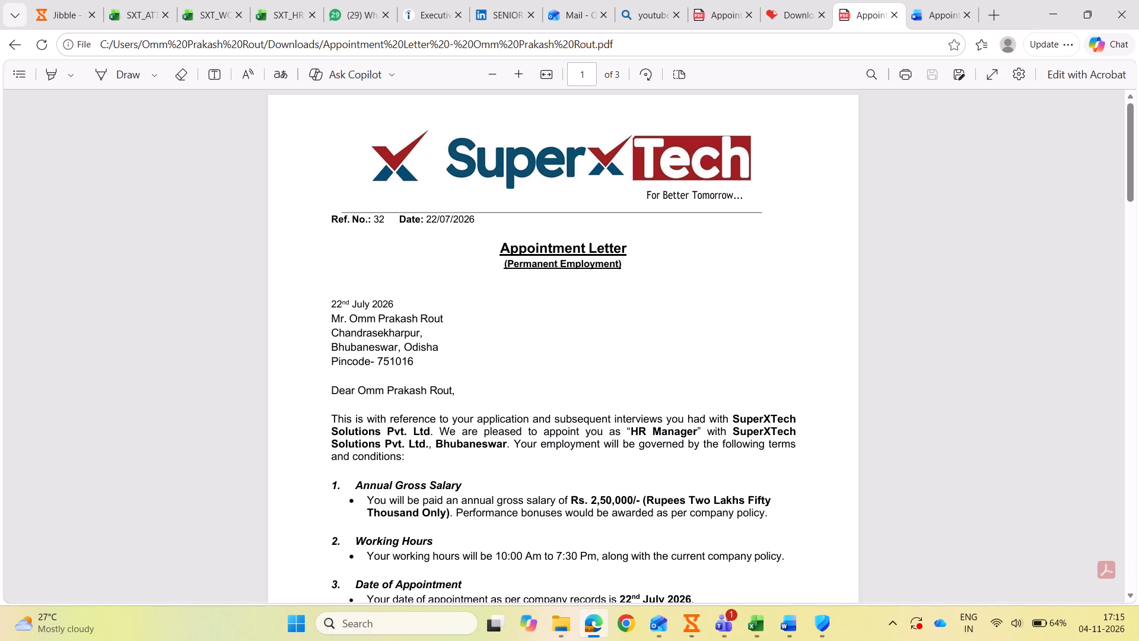
left_click(705, 17)
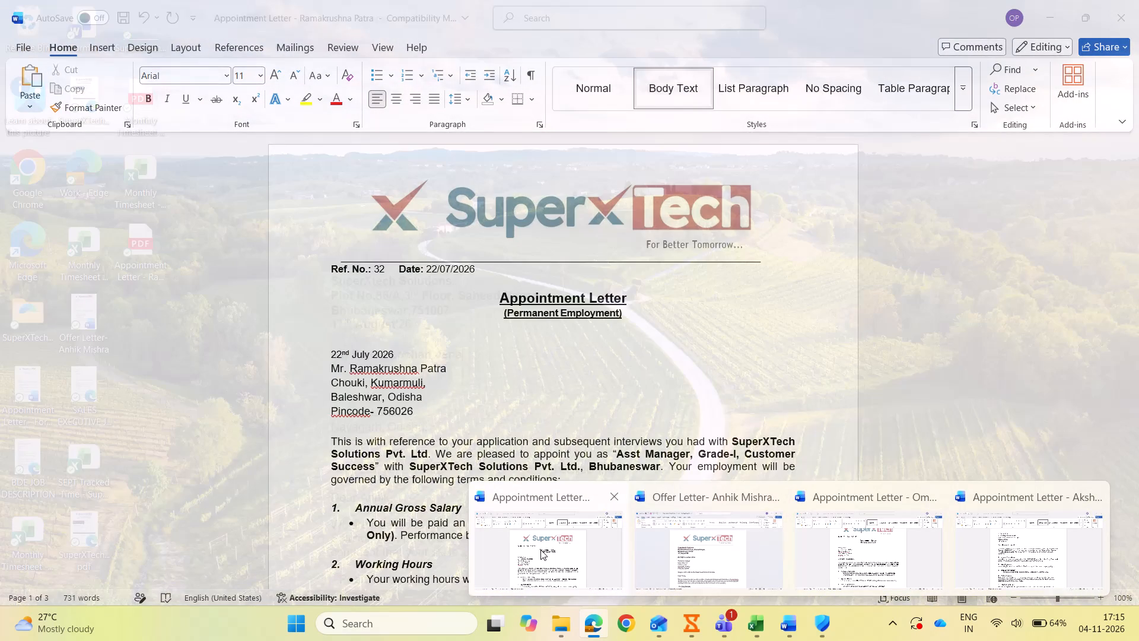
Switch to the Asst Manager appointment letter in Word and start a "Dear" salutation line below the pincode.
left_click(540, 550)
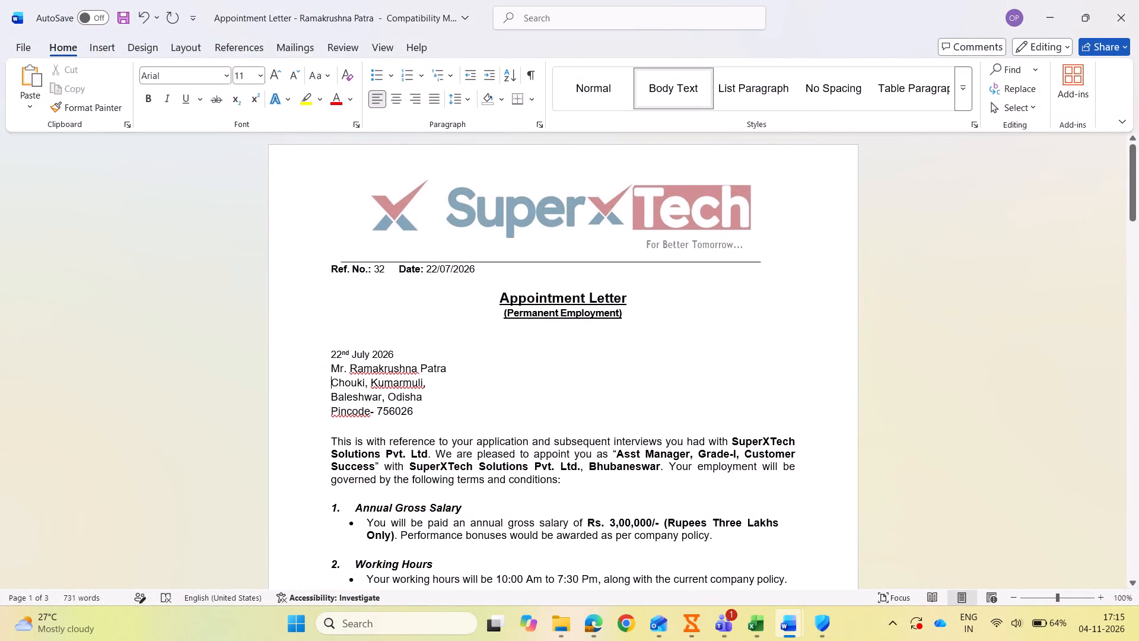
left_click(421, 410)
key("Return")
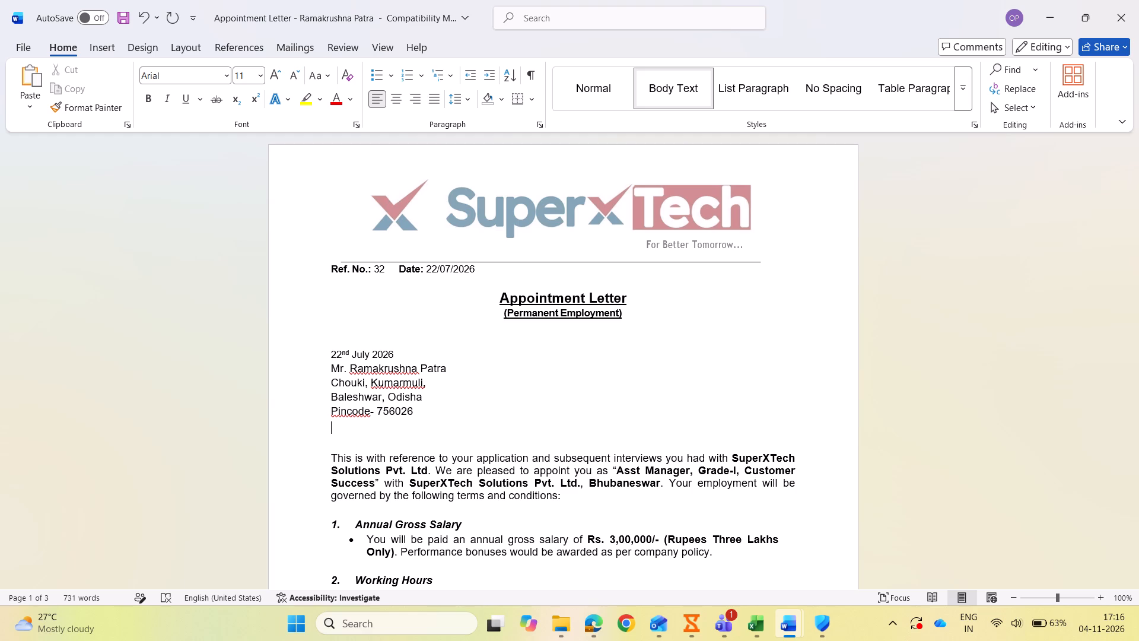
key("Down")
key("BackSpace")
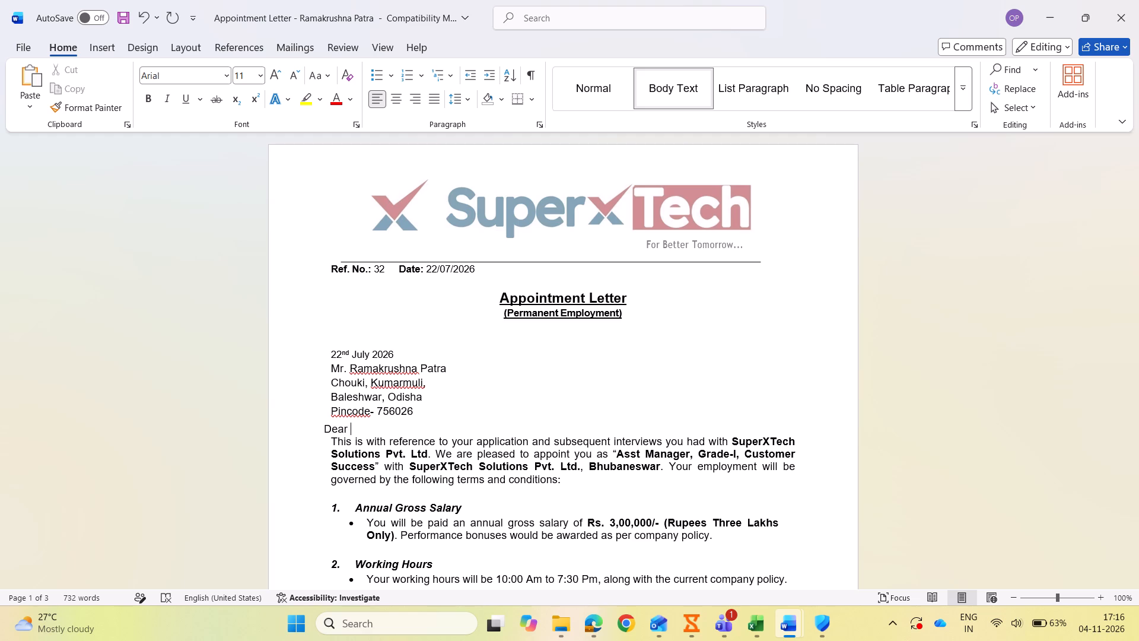
Undo the salutation start and the earlier edits to the letter's reference number, header date and address-block date.
triple_click(144, 12)
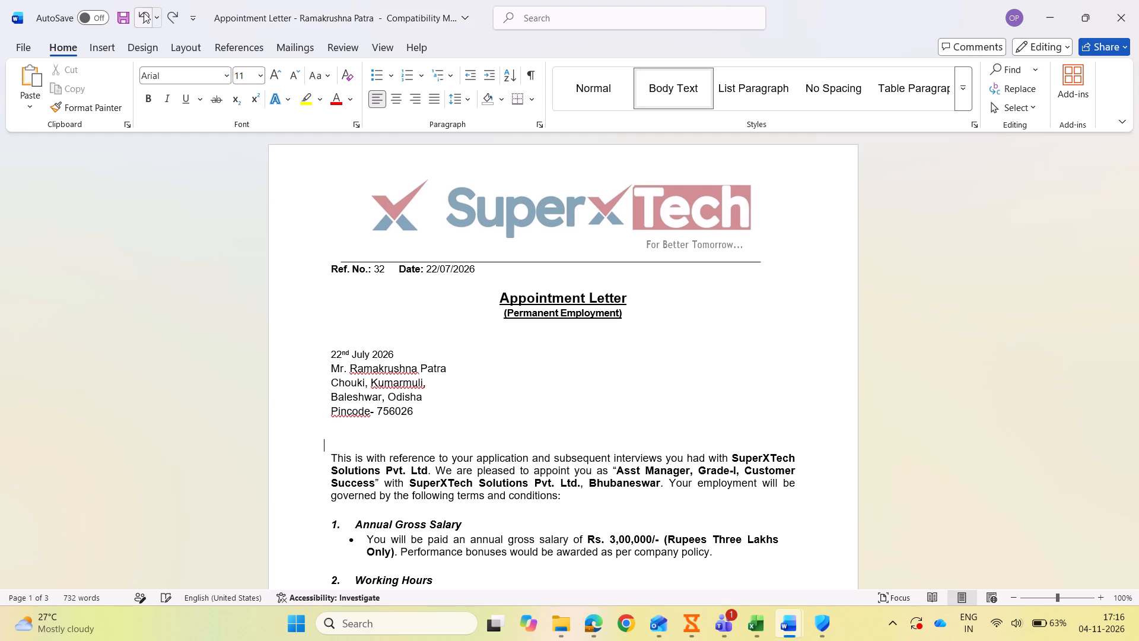
double_click(144, 12)
left_click(144, 12)
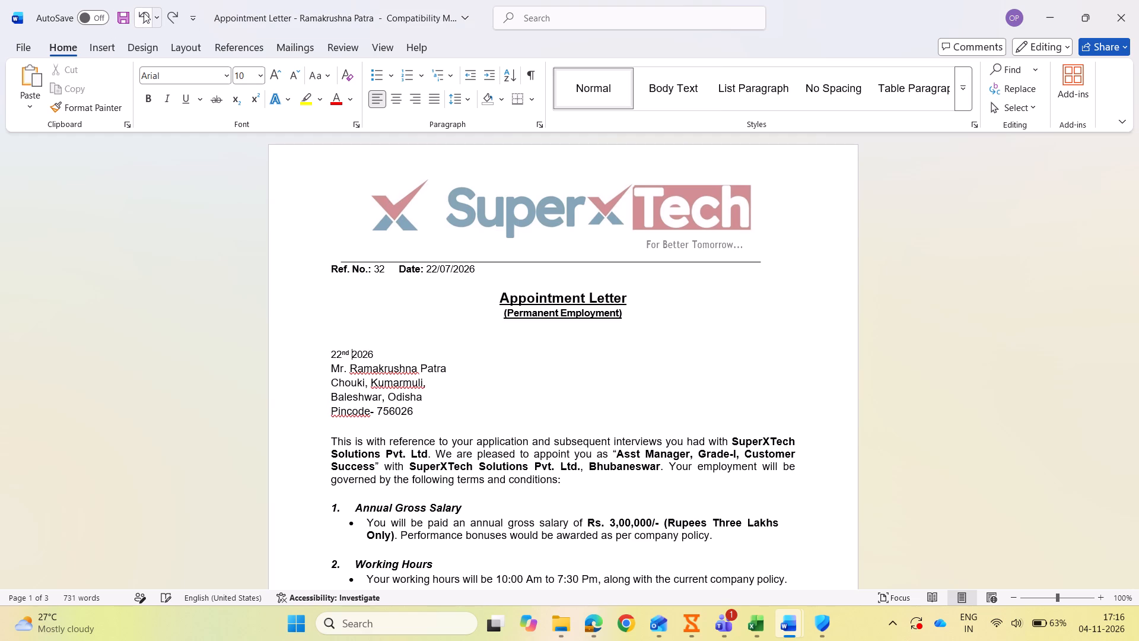
left_click(144, 12)
triple_click(144, 12)
triple_click(144, 12)
triple_click(144, 12)
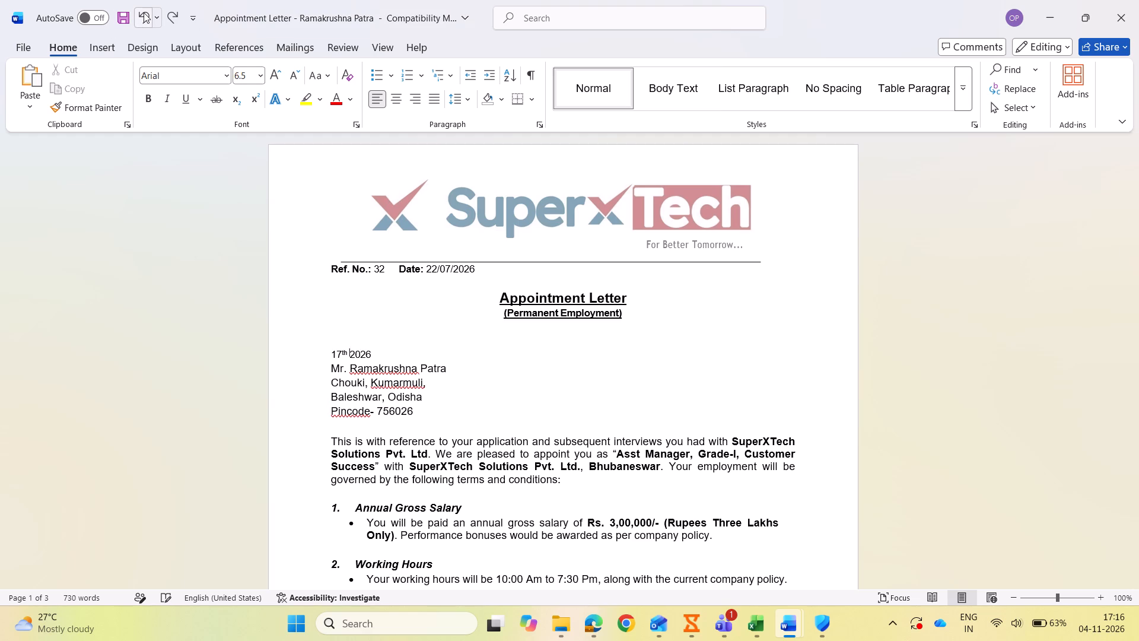
triple_click(144, 12)
triple_click(144, 12)
triple_click(144, 12)
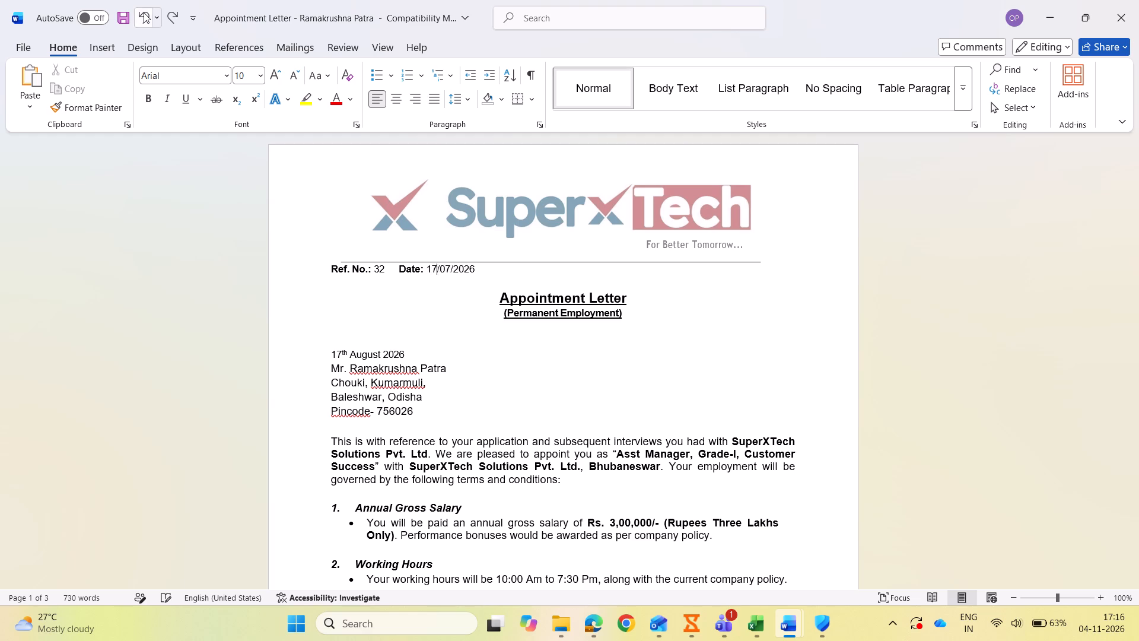
triple_click(144, 12)
left_click(144, 12)
left_click(144, 12)
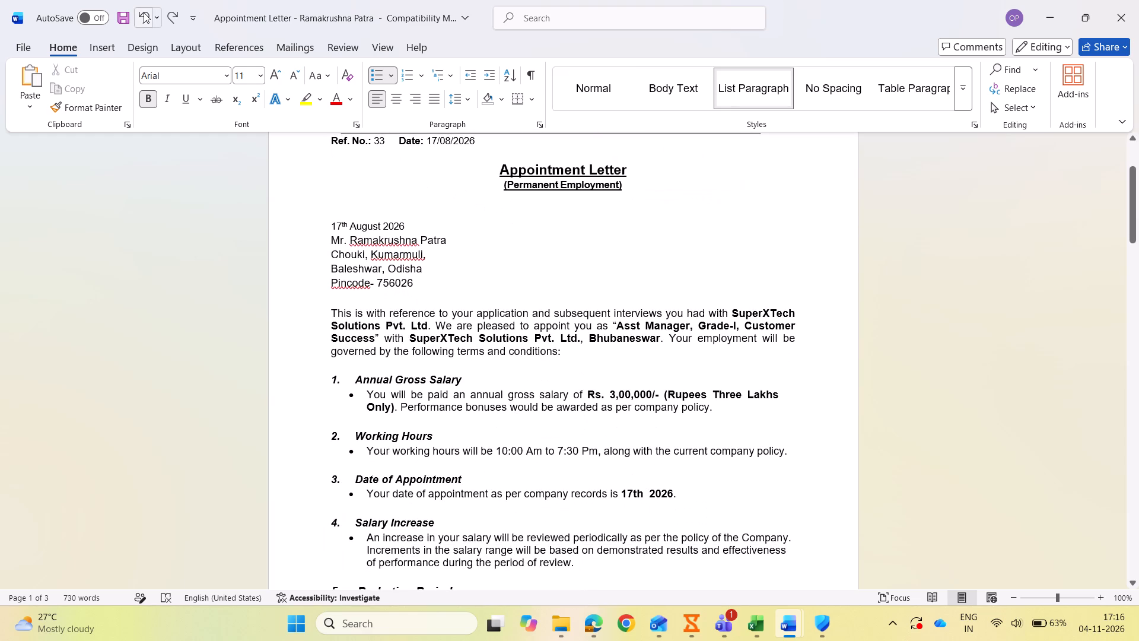
Undo the earlier edits to the Date of Appointment and to the Annual Gross Salary figure and wording.
left_click(144, 12)
triple_click(144, 12)
triple_click(144, 12)
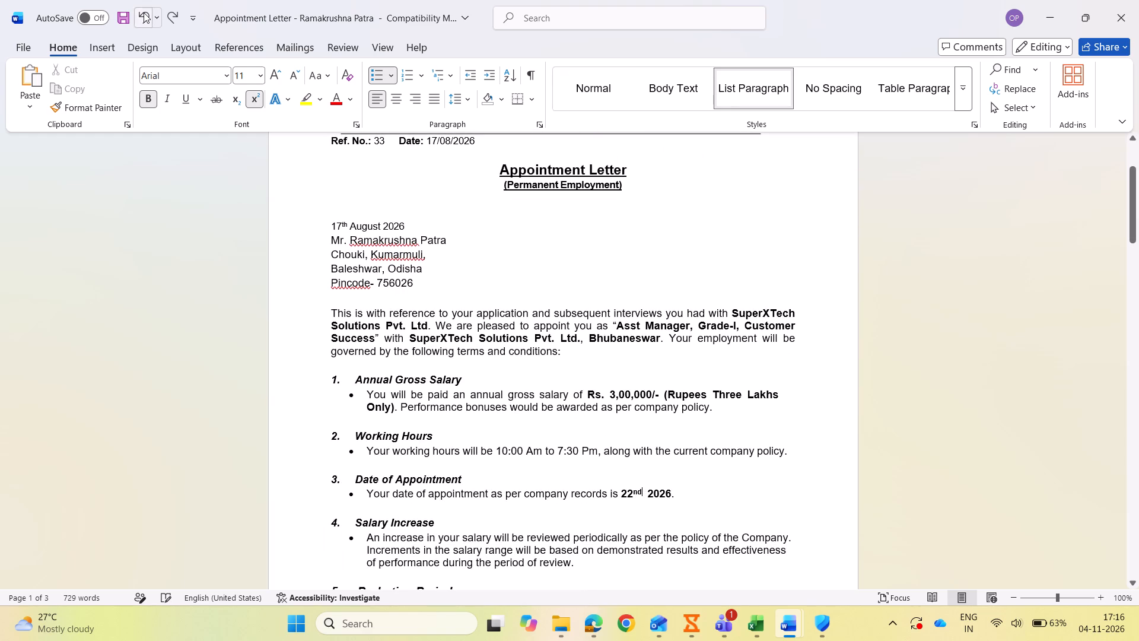
triple_click(144, 12)
triple_click(144, 12)
triple_click(144, 12)
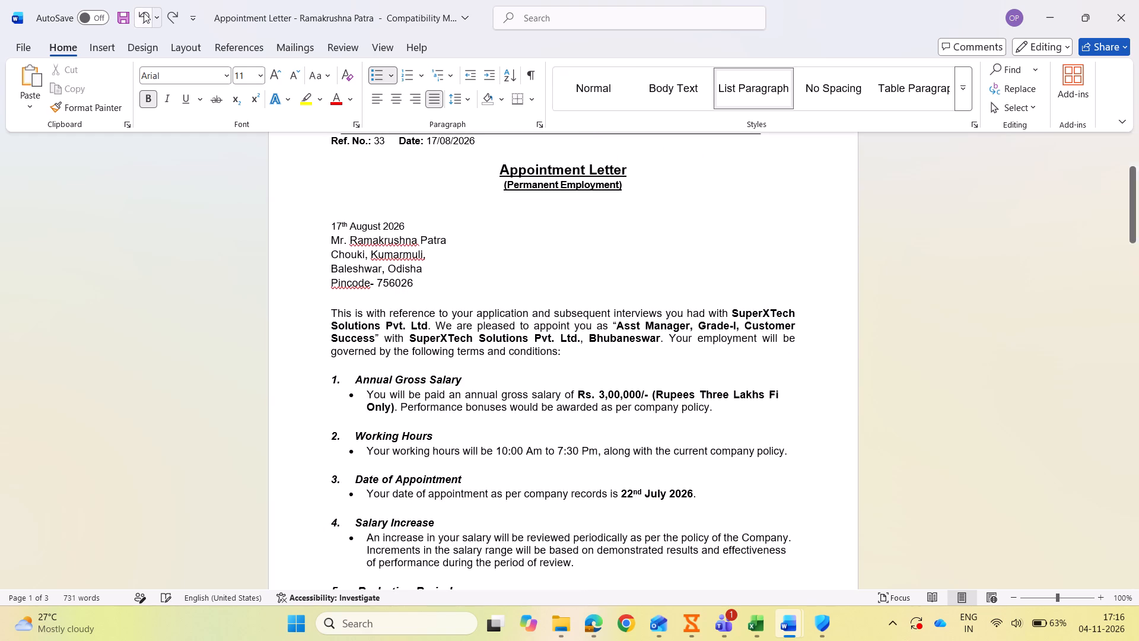
triple_click(144, 12)
triple_click(144, 12)
triple_click(144, 12)
triple_click(144, 12)
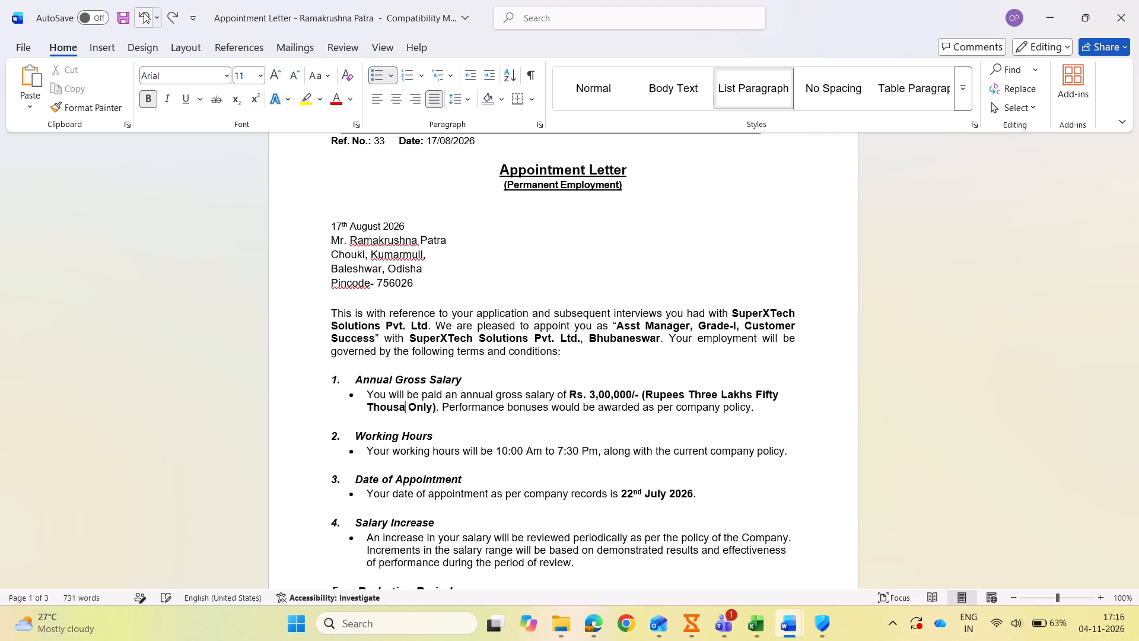
triple_click(144, 12)
triple_click(144, 14)
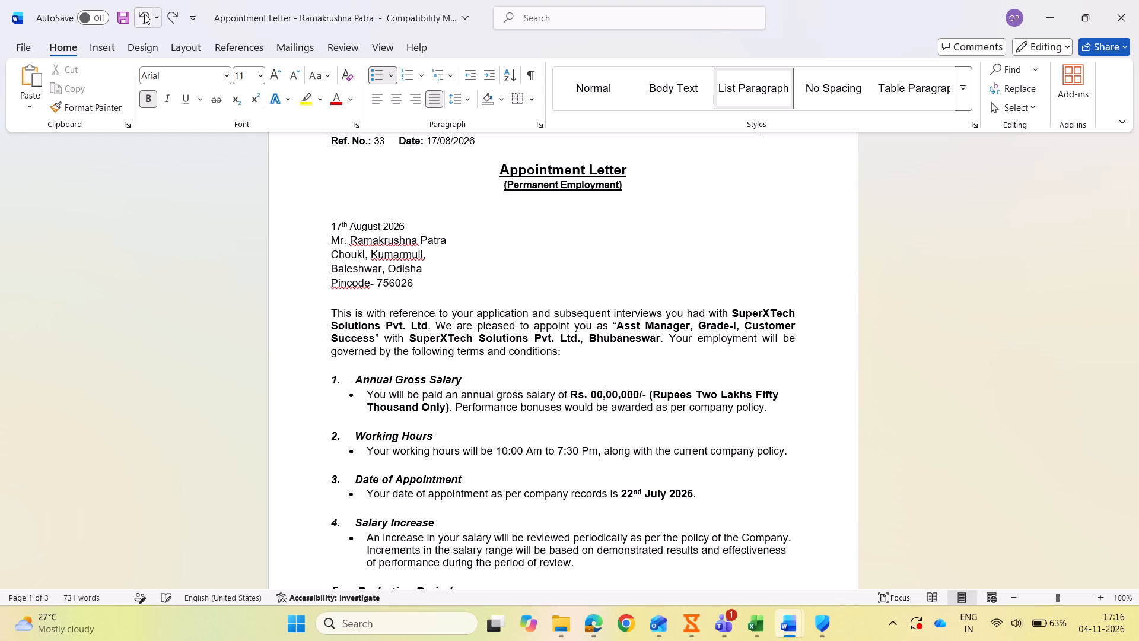
double_click(144, 14)
left_click(144, 14)
left_click(144, 14)
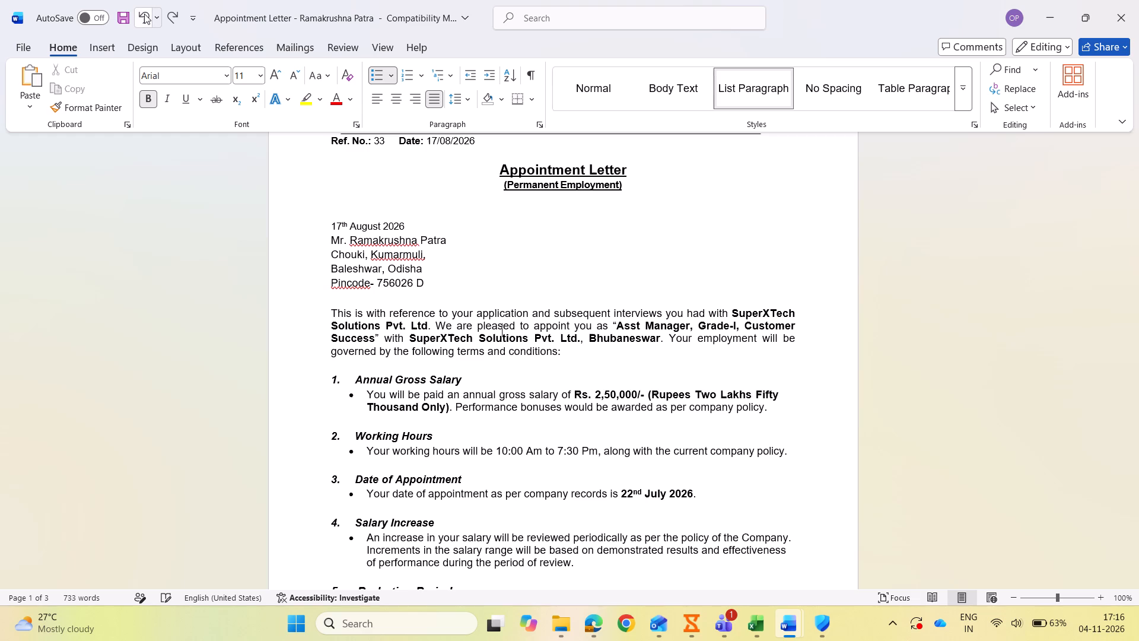
Undo the removal of the old salutation and the designation change, and redo until it reads "Asst Manager, Grade-I, Customer".
left_click(144, 14)
triple_click(144, 14)
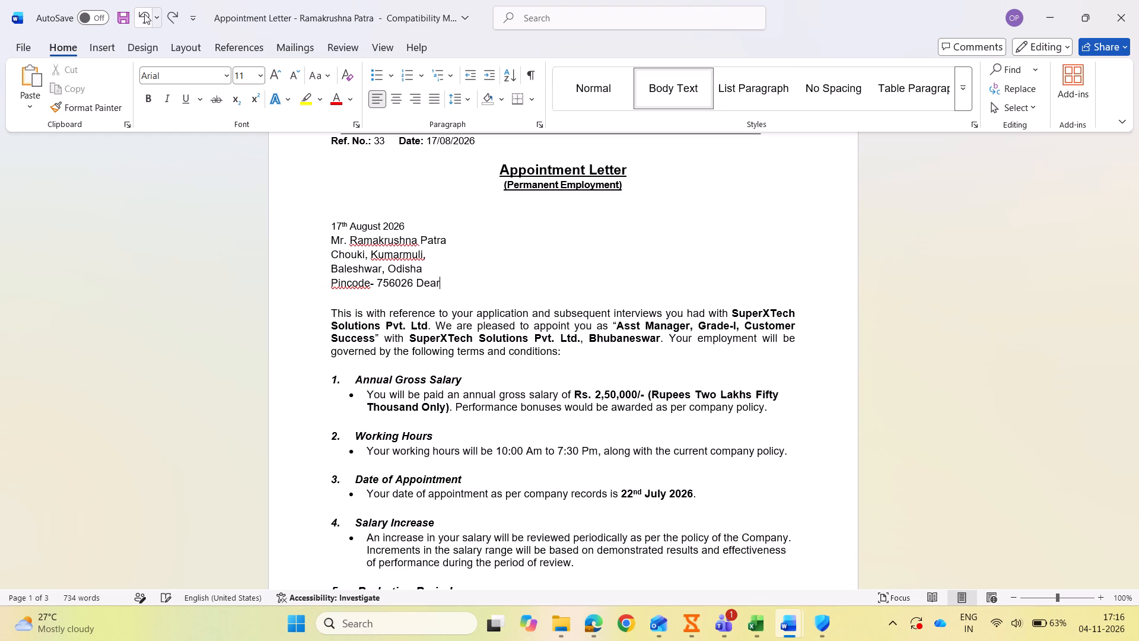
triple_click(144, 14)
double_click(144, 14)
triple_click(144, 14)
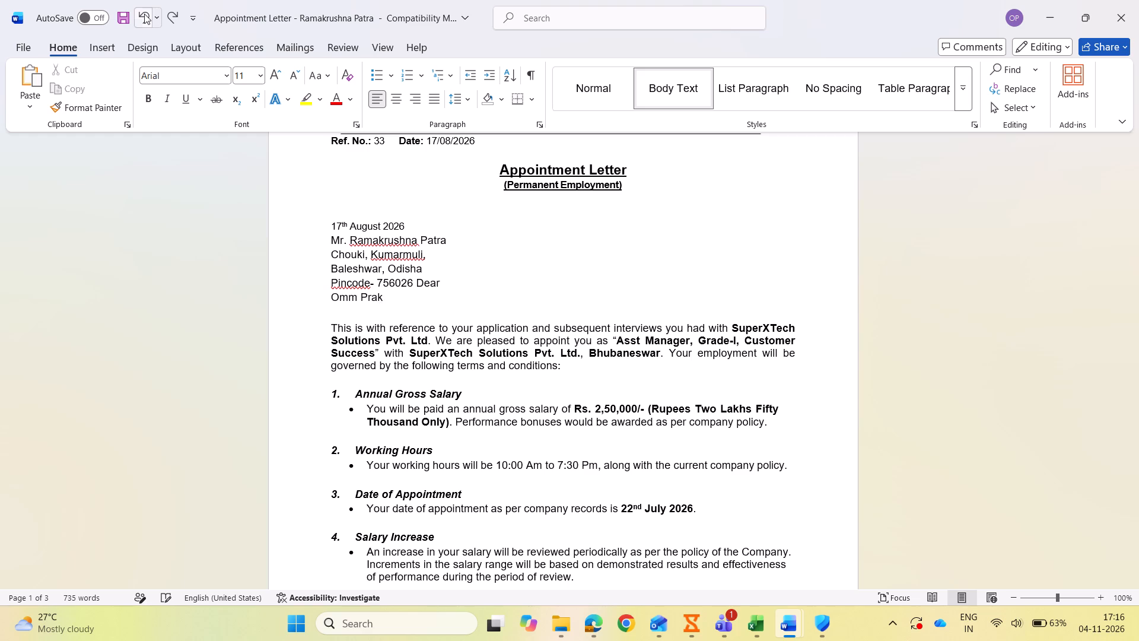
triple_click(144, 14)
triple_click(144, 15)
triple_click(144, 15)
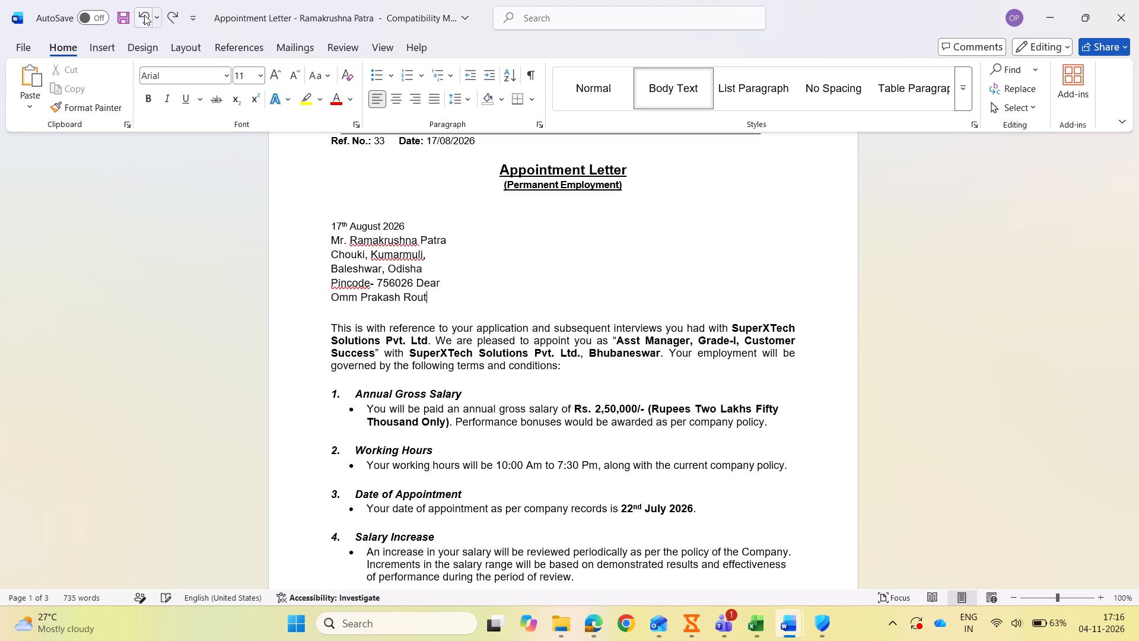
double_click(144, 15)
left_click(144, 15)
left_click(144, 15)
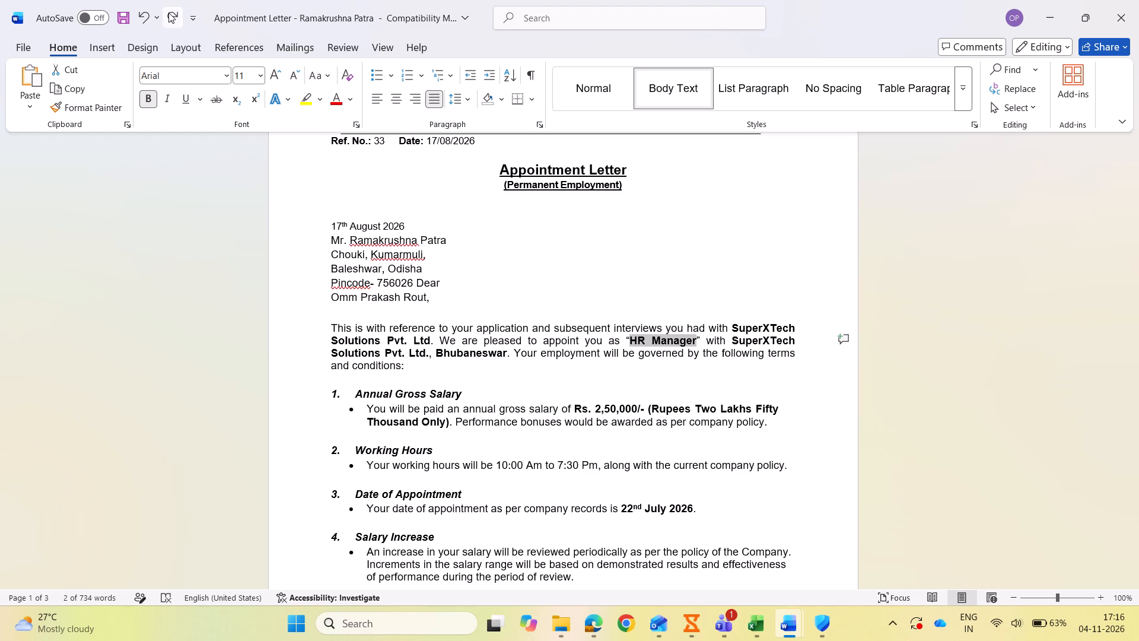
left_click(168, 12)
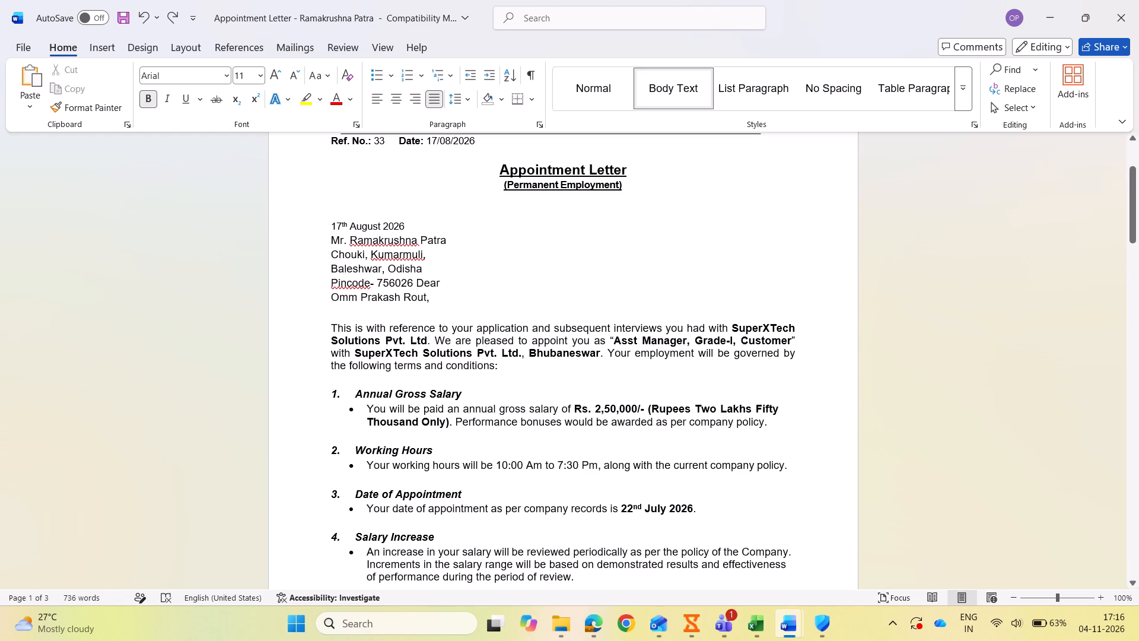
Move the salutation beginning with "Dear" to its own line, separated from the pincode line by a blank line.
left_click(415, 281)
key("Return")
key("Return")
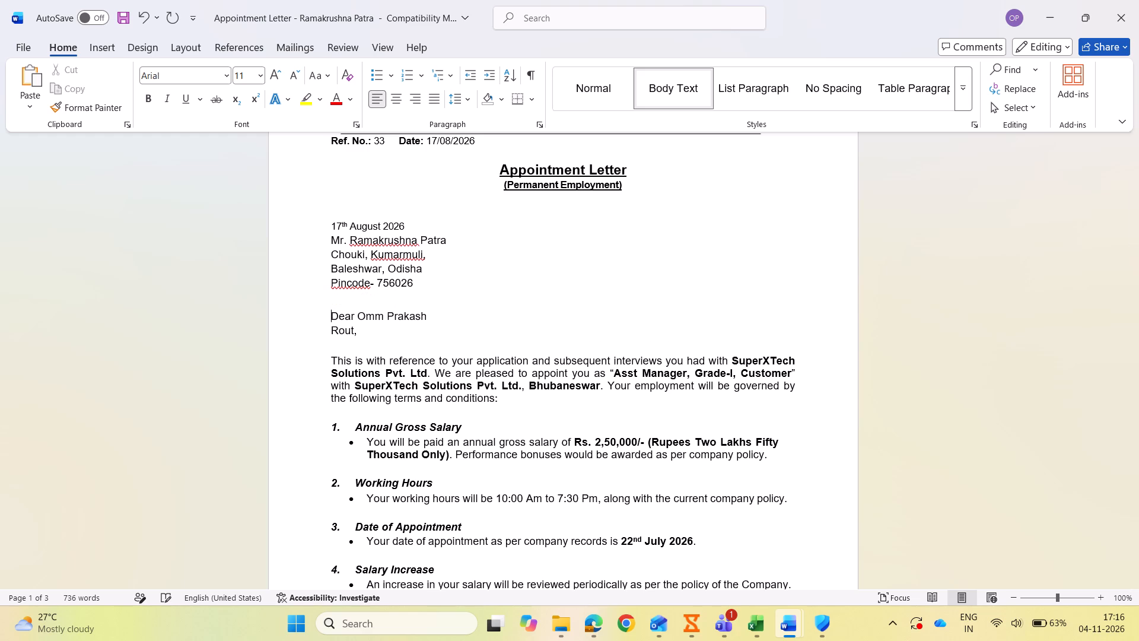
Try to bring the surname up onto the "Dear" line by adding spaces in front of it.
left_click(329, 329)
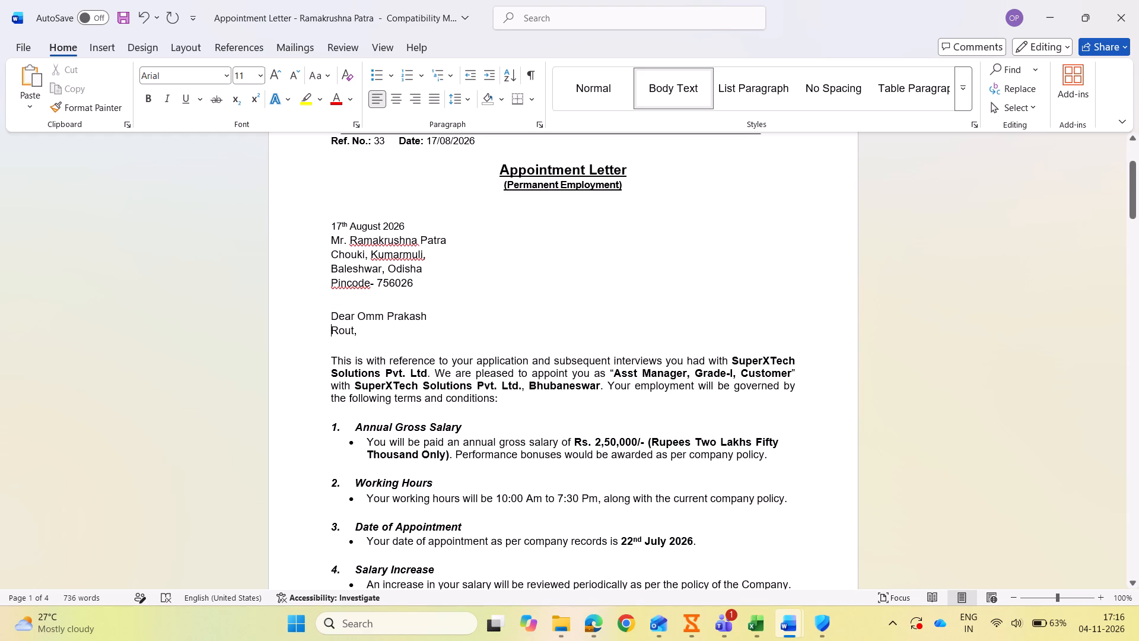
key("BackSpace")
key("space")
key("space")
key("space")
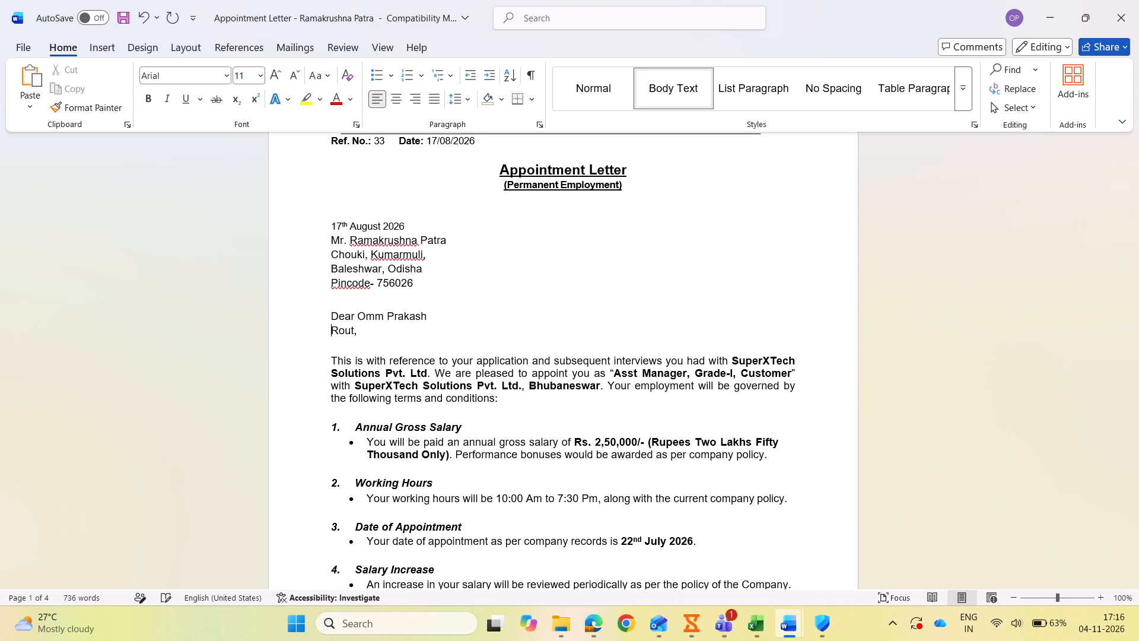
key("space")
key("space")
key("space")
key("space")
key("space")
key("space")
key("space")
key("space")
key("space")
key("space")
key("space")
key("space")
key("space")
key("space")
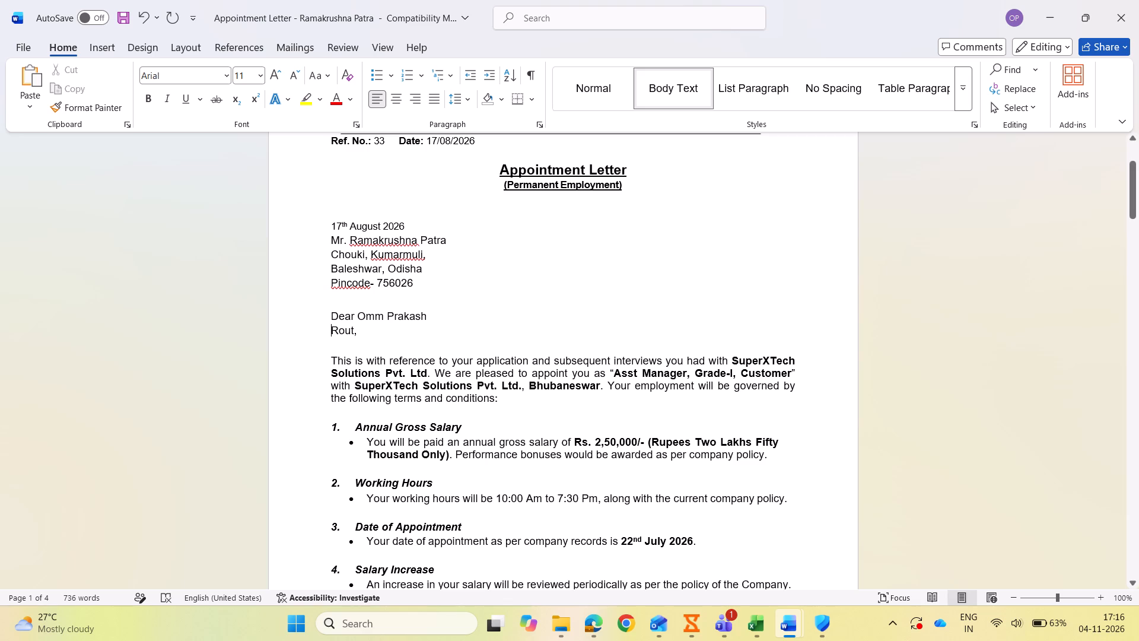
Delete the old addressee's surname and the extra spaces before it, continuing back into the name after "Dear".
left_click(362, 331)
key("BackSpace")
key("BackSpace")
key("BackSpace")
key("BackSpace")
key("BackSpace")
key("BackSpace")
key("BackSpace")
key("BackSpace")
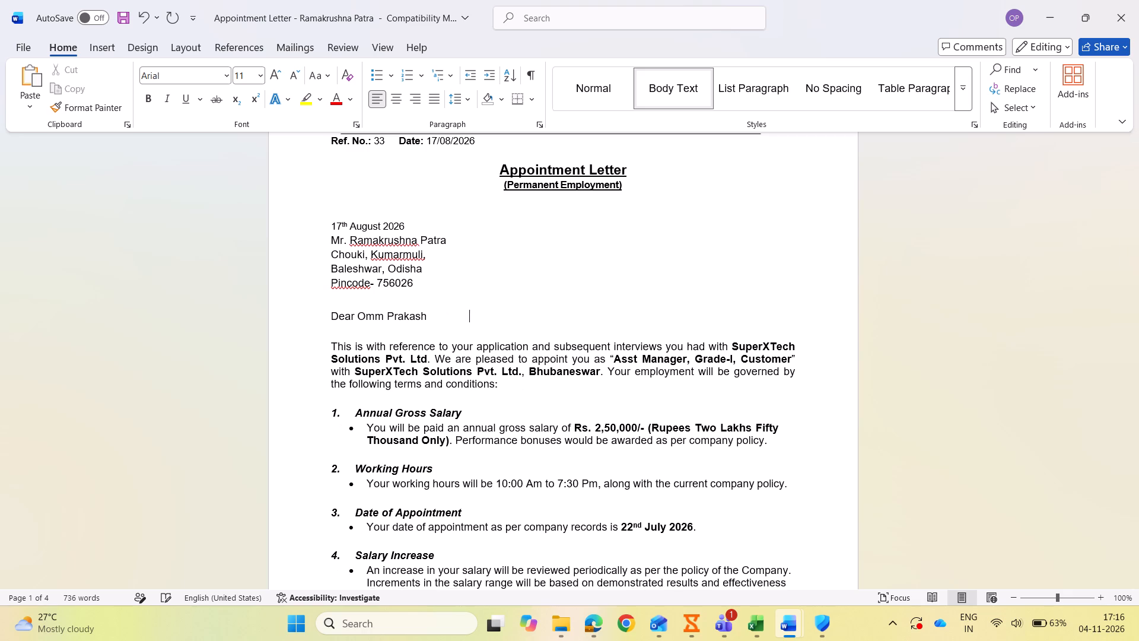
key("BackSpace")
key("BackSpace")
key("BackSpace")
key("BackSpace")
key("BackSpace")
key("BackSpace")
key("BackSpace")
key("BackSpace")
key("BackSpace")
key("BackSpace")
key("BackSpace")
key("BackSpace")
key("BackSpace")
key("BackSpace")
key("BackSpace")
key("BackSpace")
key("BackSpace")
key("BackSpace")
key("BackSpace")
key("BackSpace")
key("BackSpace")
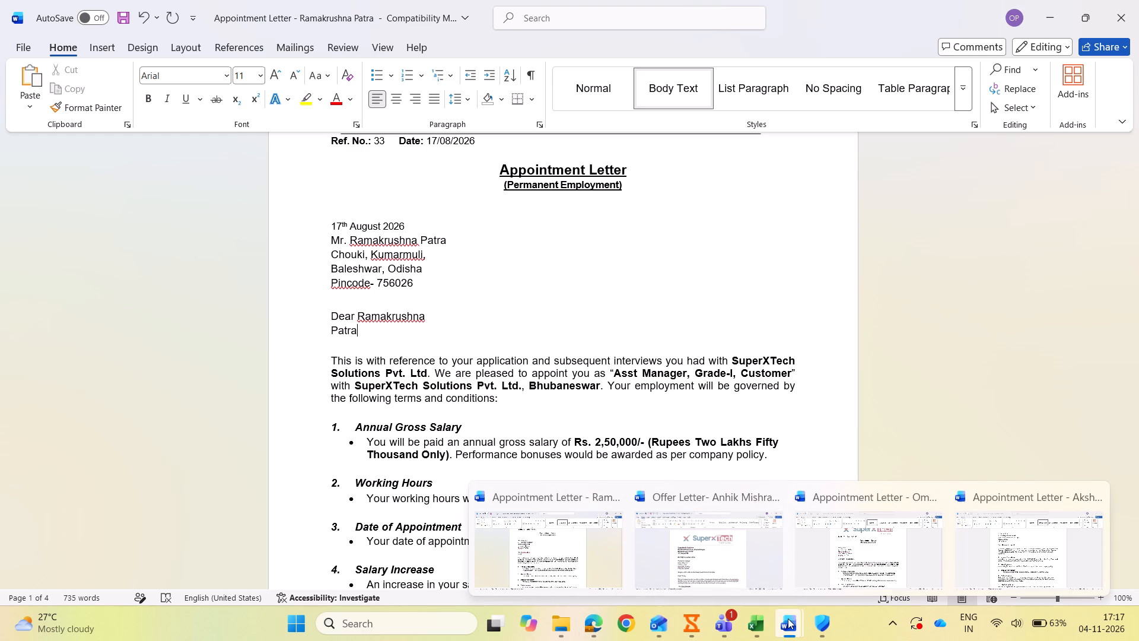
Check the HR Manager letter, and in Edge copy the Ref. No. 33 PDF's opening paragraph beginning "This is with reference to your application".
left_click(852, 560)
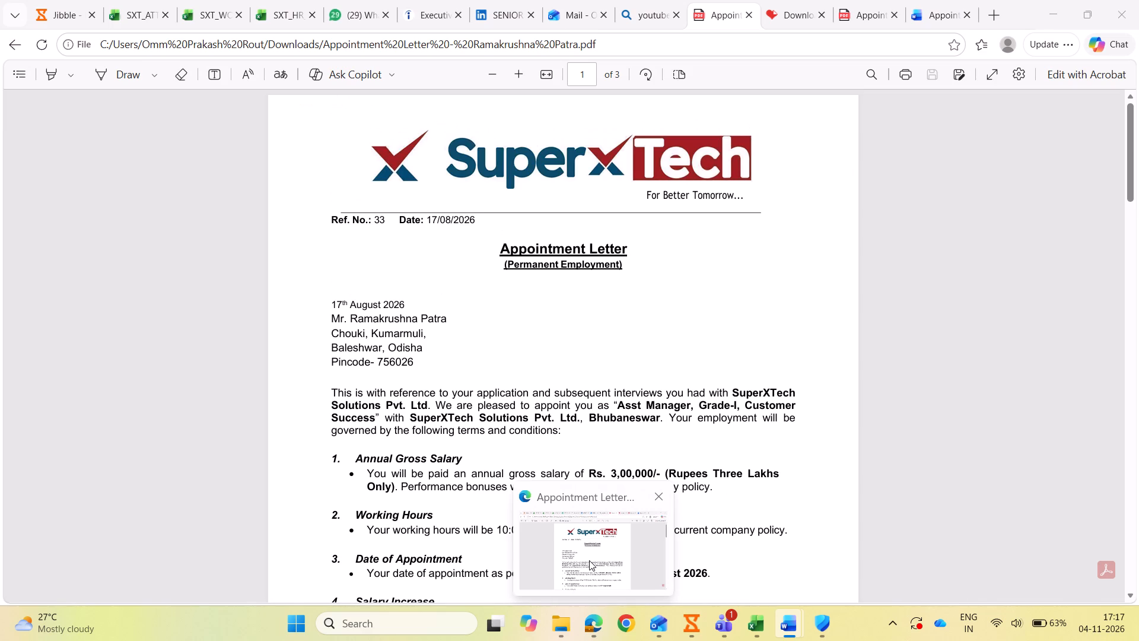
left_click(589, 560)
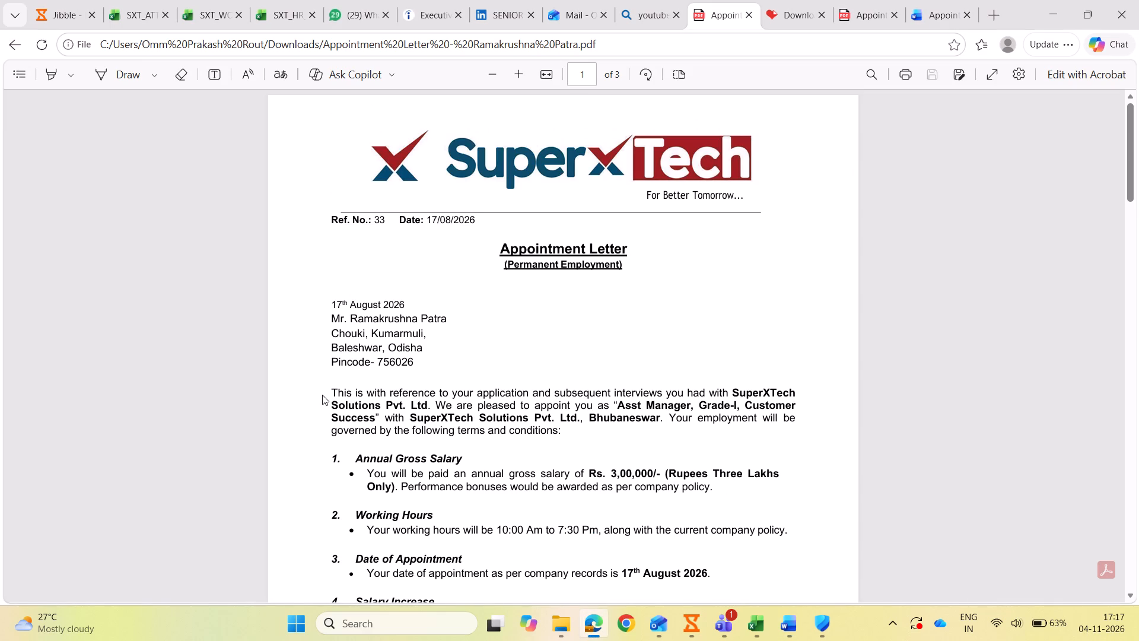
left_click_drag(329, 391, 565, 429)
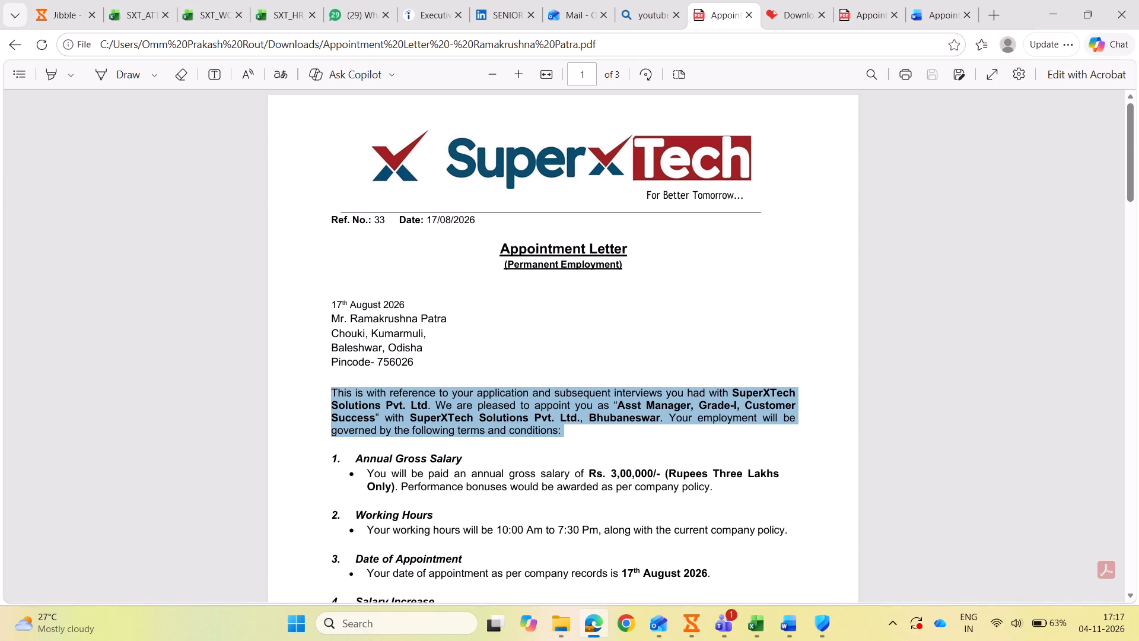
left_click_drag(565, 429, 565, 429)
key("ctrl+c")
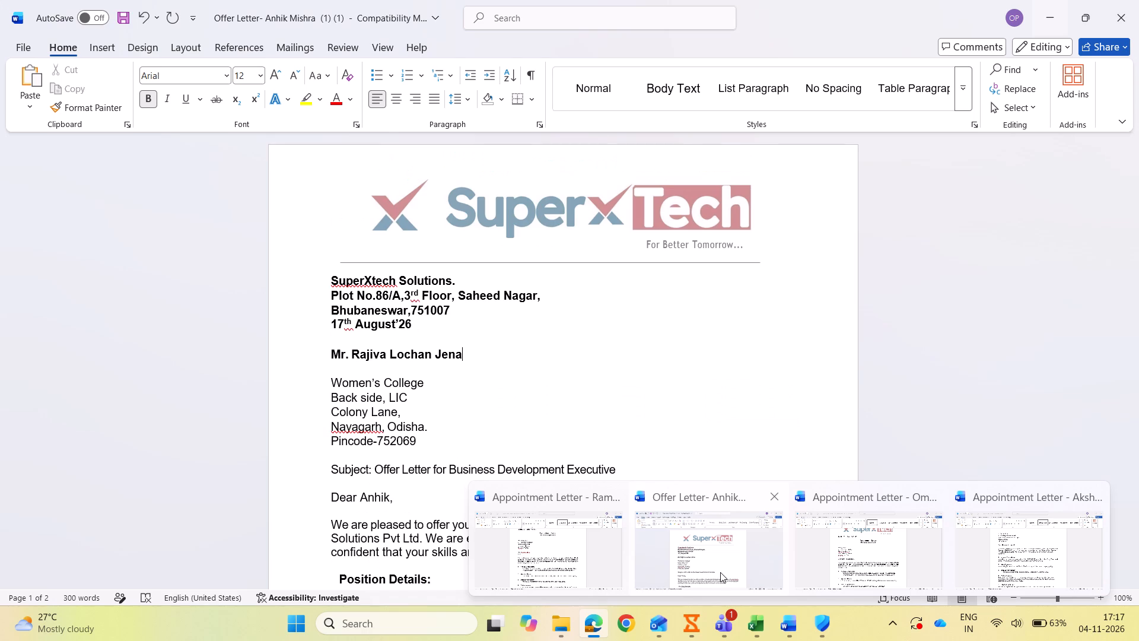
In the Ref. No. 32 HR Manager letter, replace the opening paragraph with the copied Asst Manager wording, followed by a blank line.
left_click(844, 572)
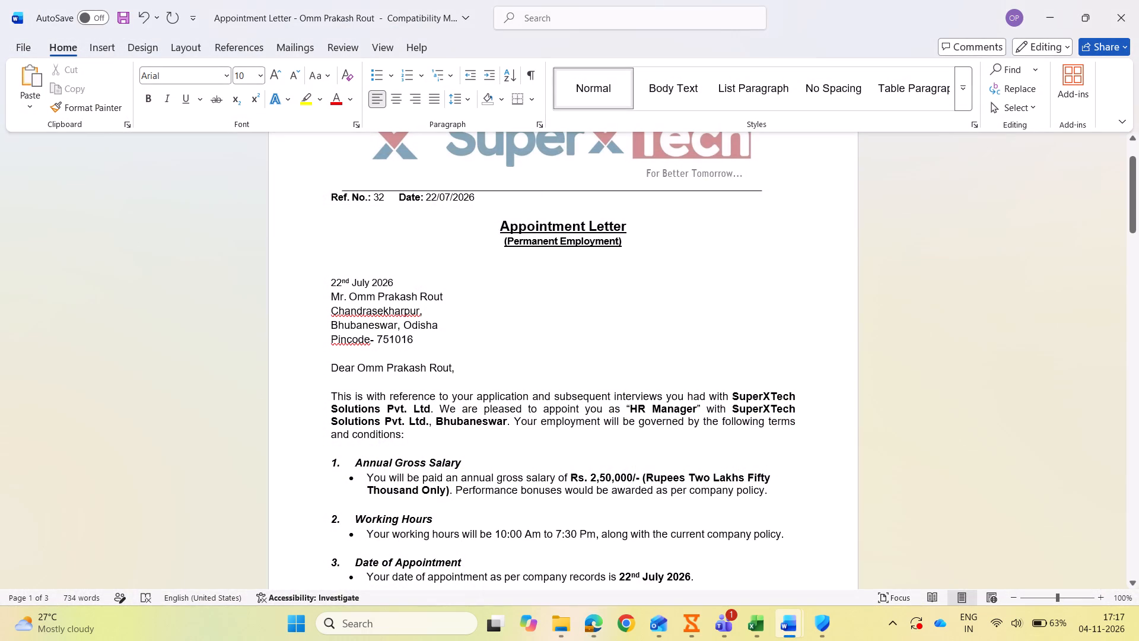
left_click_drag(332, 394, 419, 434)
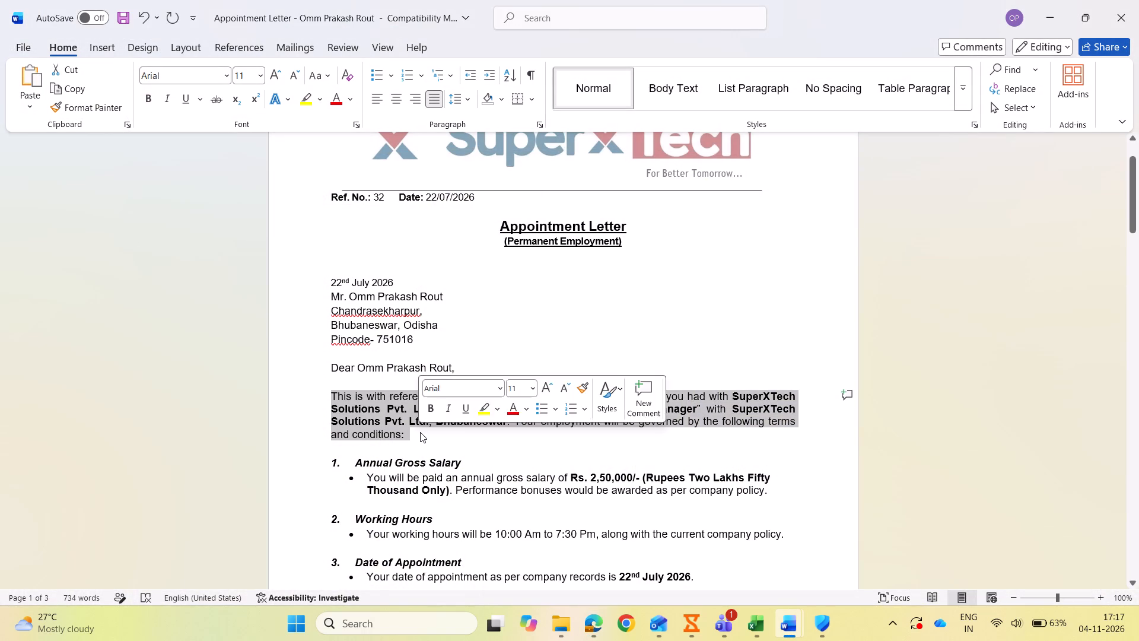
key("ctrl+v")
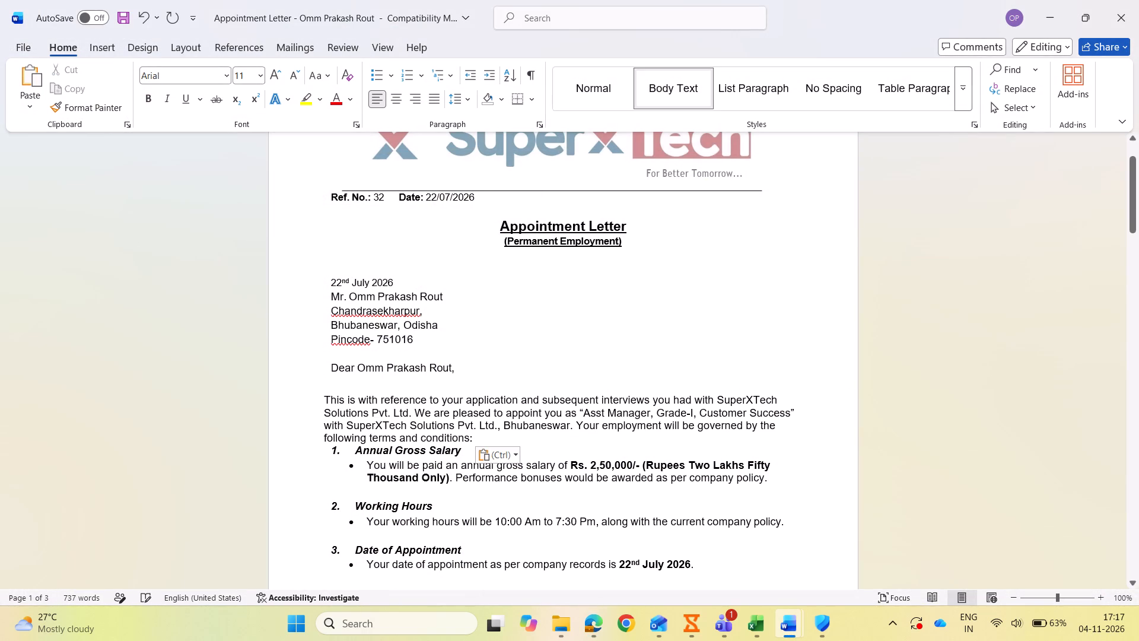
key("Return")
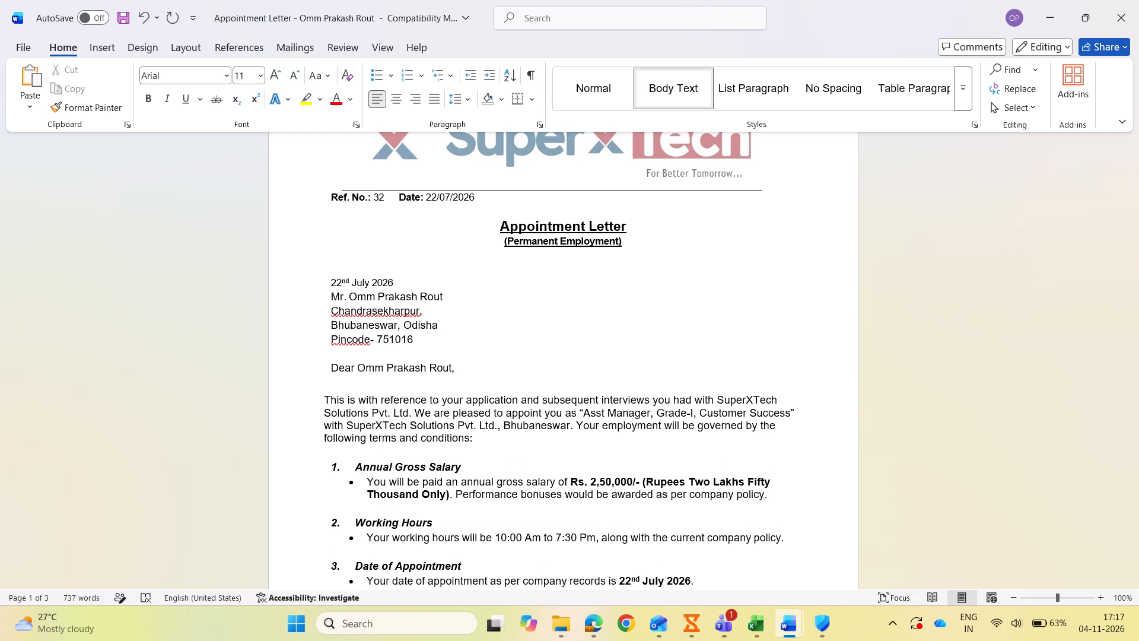
left_click(322, 395)
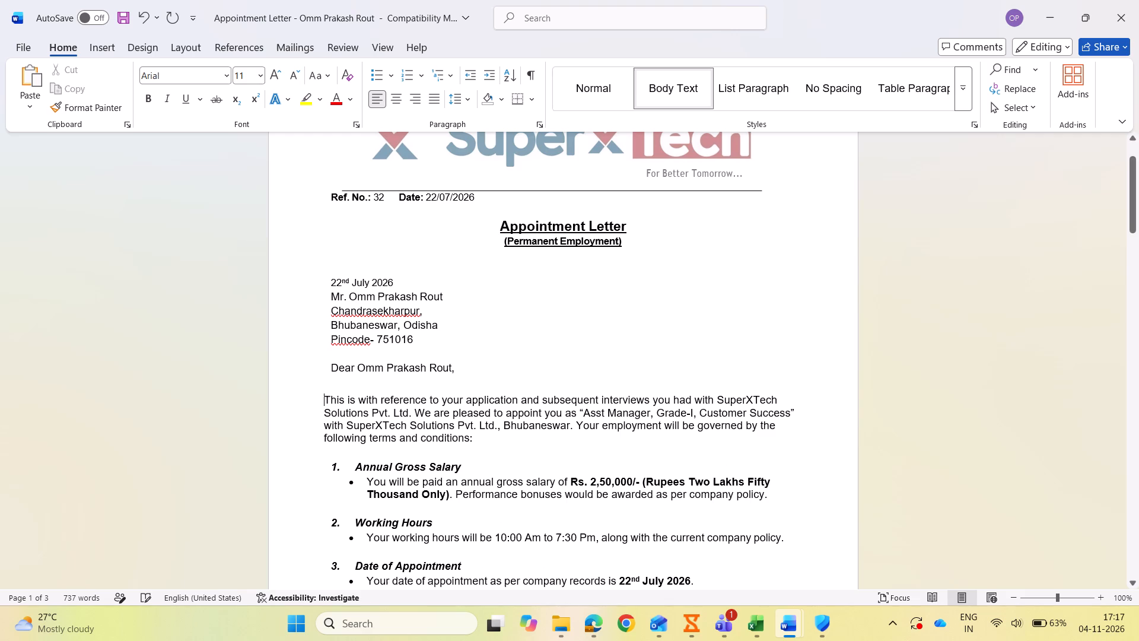
key("BackSpace")
key("Return")
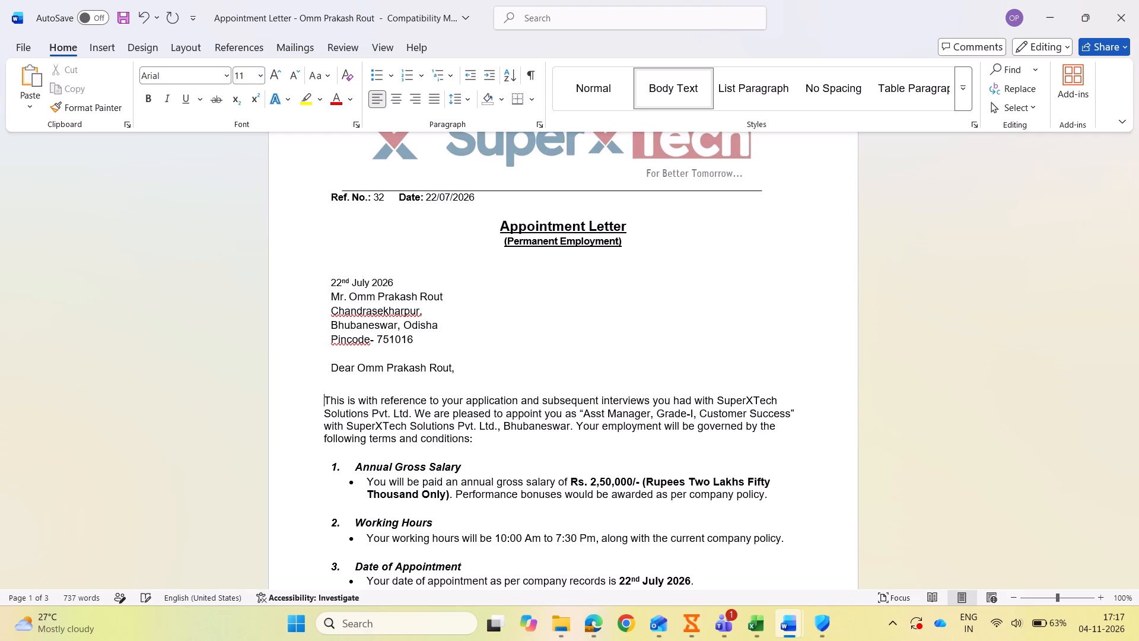
Replace the name after "Dear" with the Asst Manager addressee's full name, keeping the comma.
left_click(452, 369)
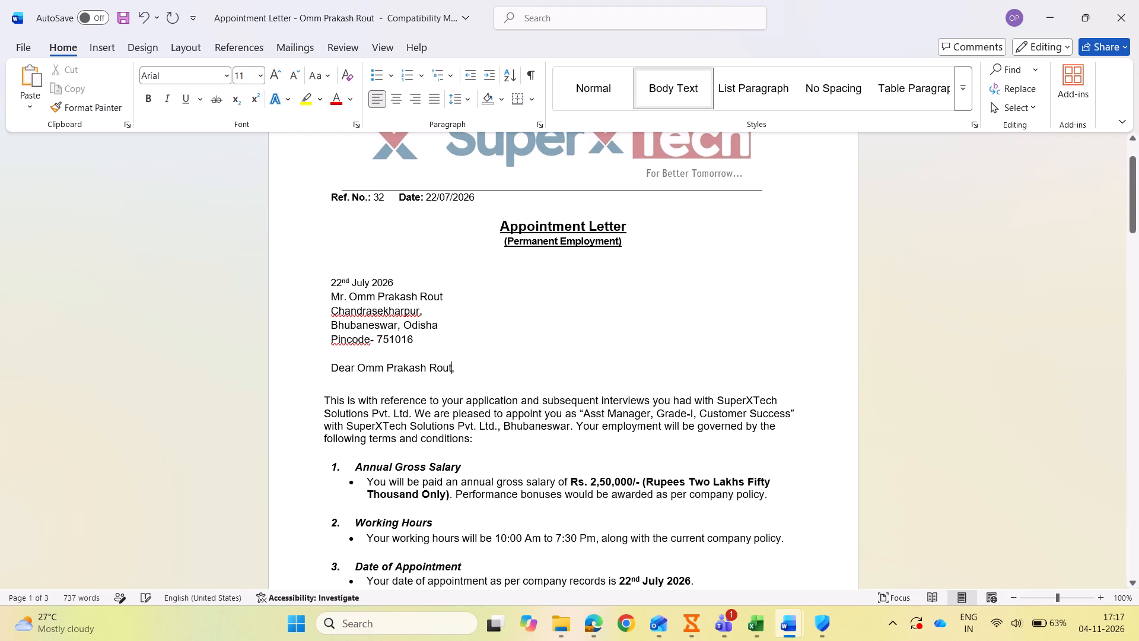
key("BackSpace")
key("BackSpace")
key("BackSpace")
key("BackSpace")
key("BackSpace")
key("BackSpace")
key("BackSpace")
key("BackSpace")
key("BackSpace")
key("BackSpace")
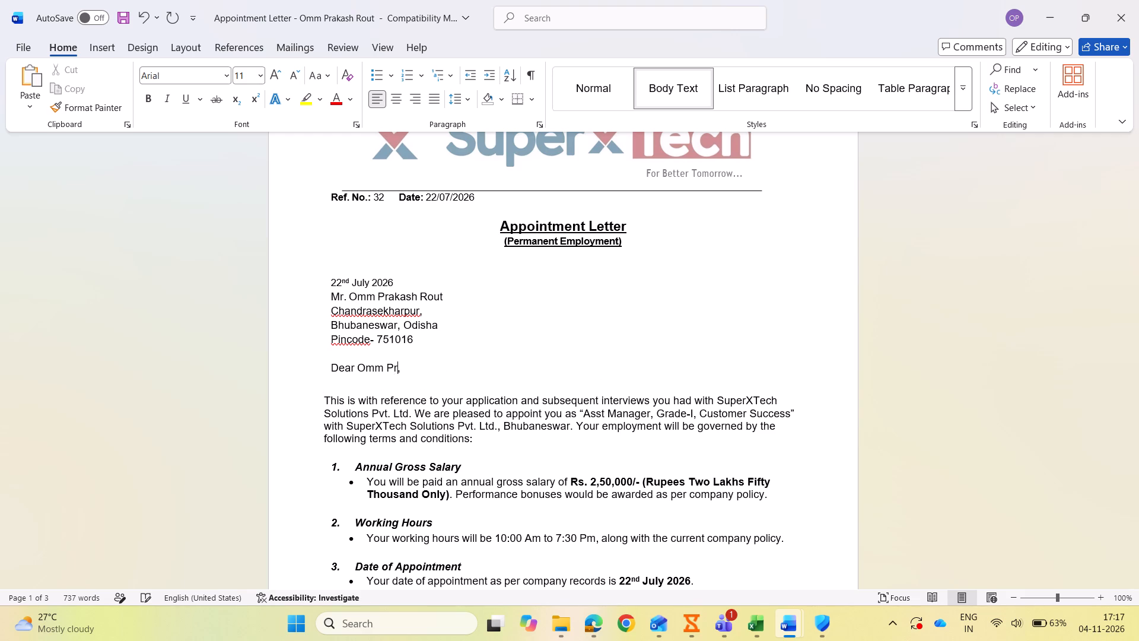
key("BackSpace")
key("BackSpace")
key("BackSpace")
key("BackSpace")
key("BackSpace")
key("BackSpace")
key("BackSpace")
type("krushna")
key("space")
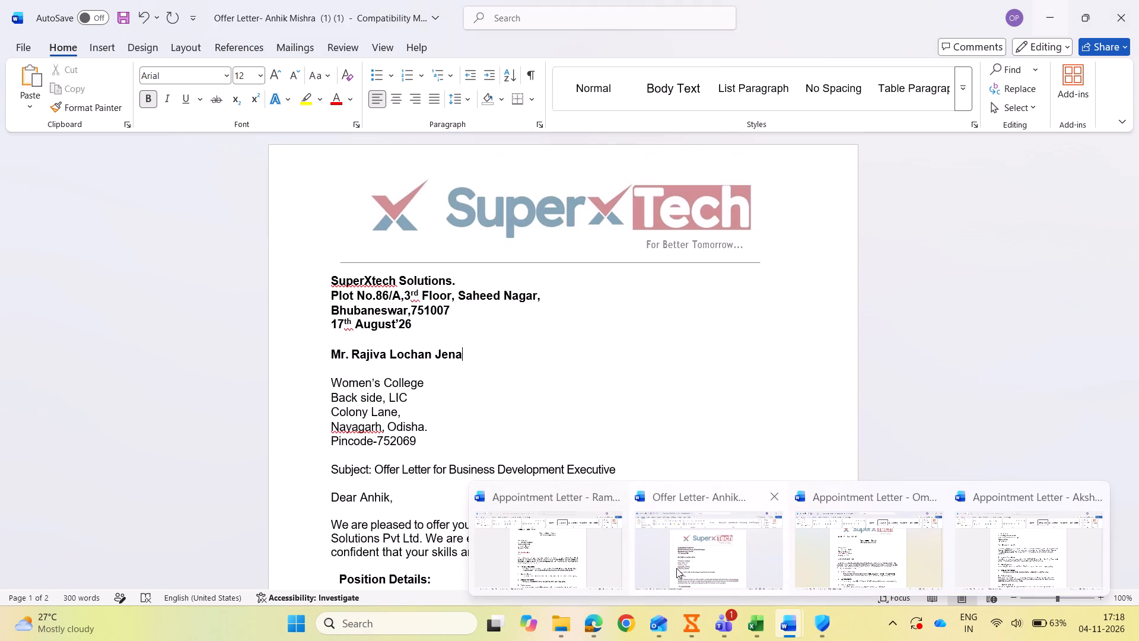
Copy the date and address block from the Ref. No. 33 Word letter over the one in the Ref. No. 32 letter.
left_click(551, 560)
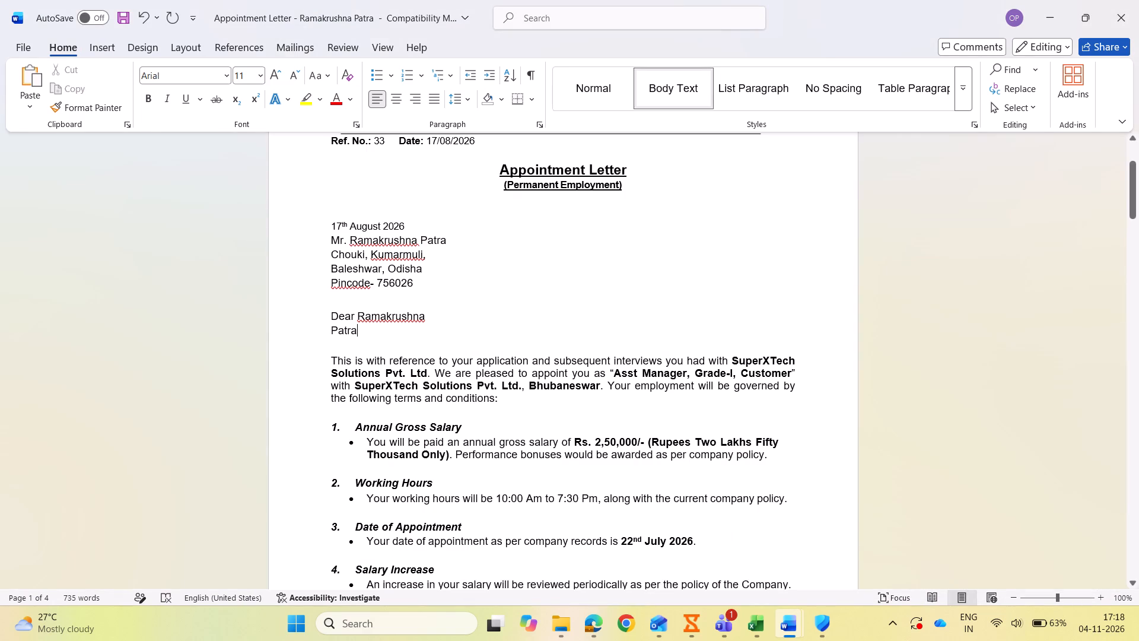
left_click_drag(330, 219, 394, 284)
key("ctrl+c")
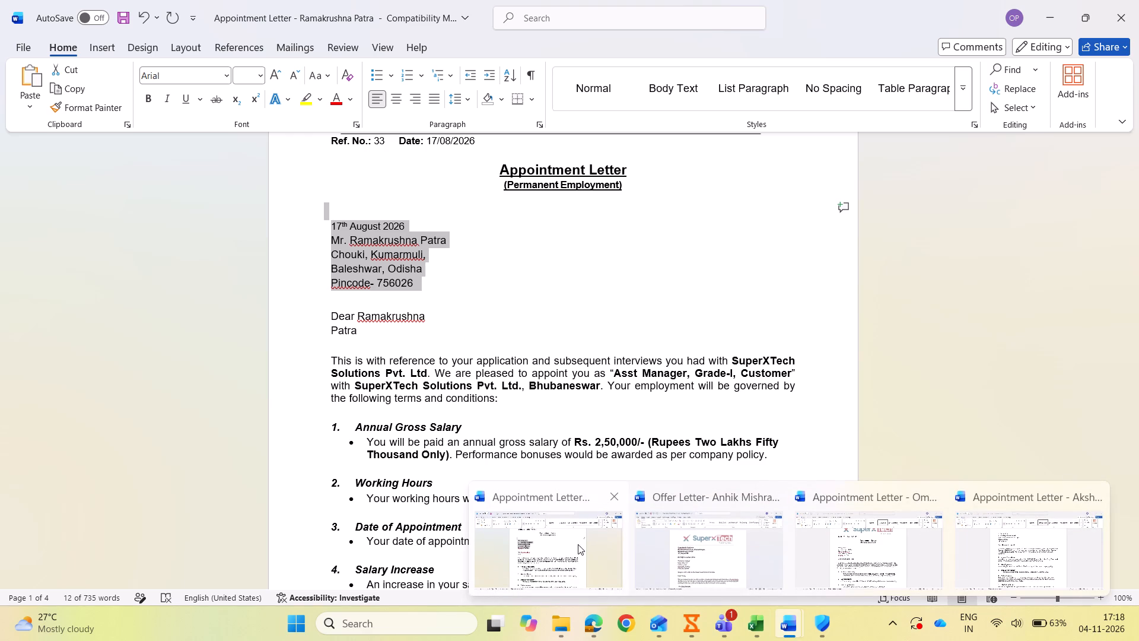
left_click(541, 553)
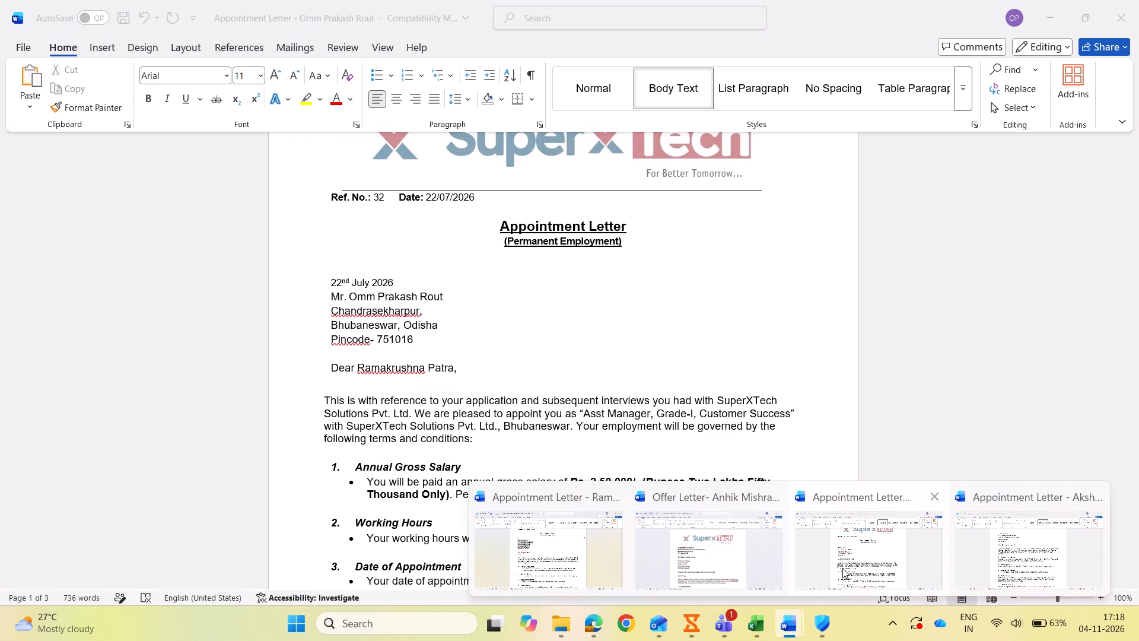
left_click(842, 568)
left_click_drag(330, 277, 426, 351)
key("ctrl+v")
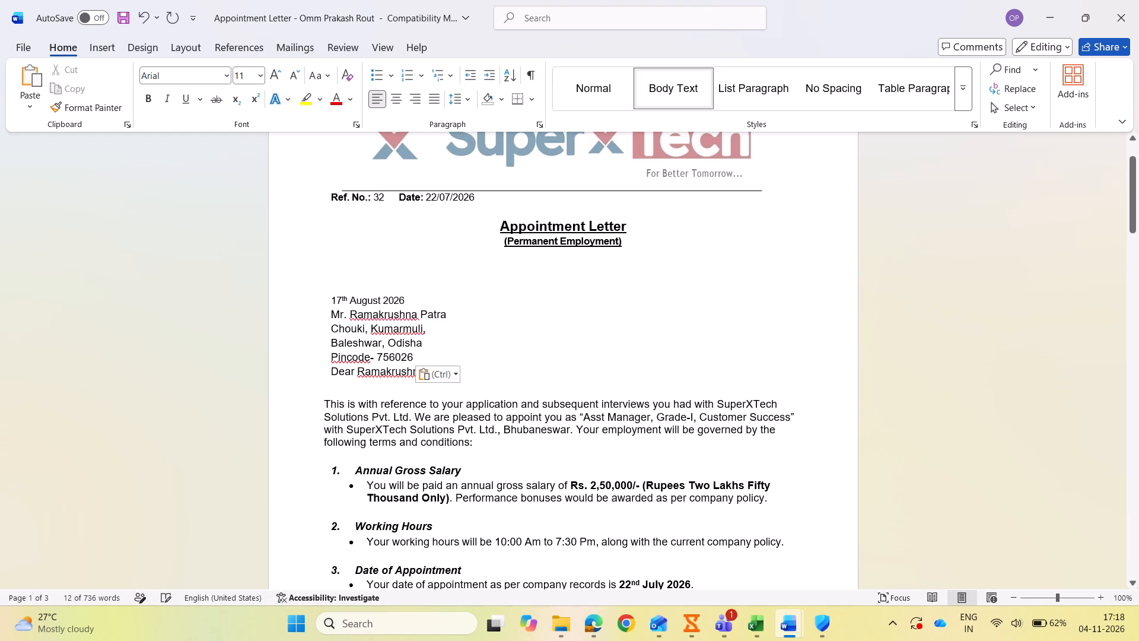
Add a blank line between the pincode and the salutation, and remove the extra blank line above the pasted date.
left_click(426, 353)
key("Return")
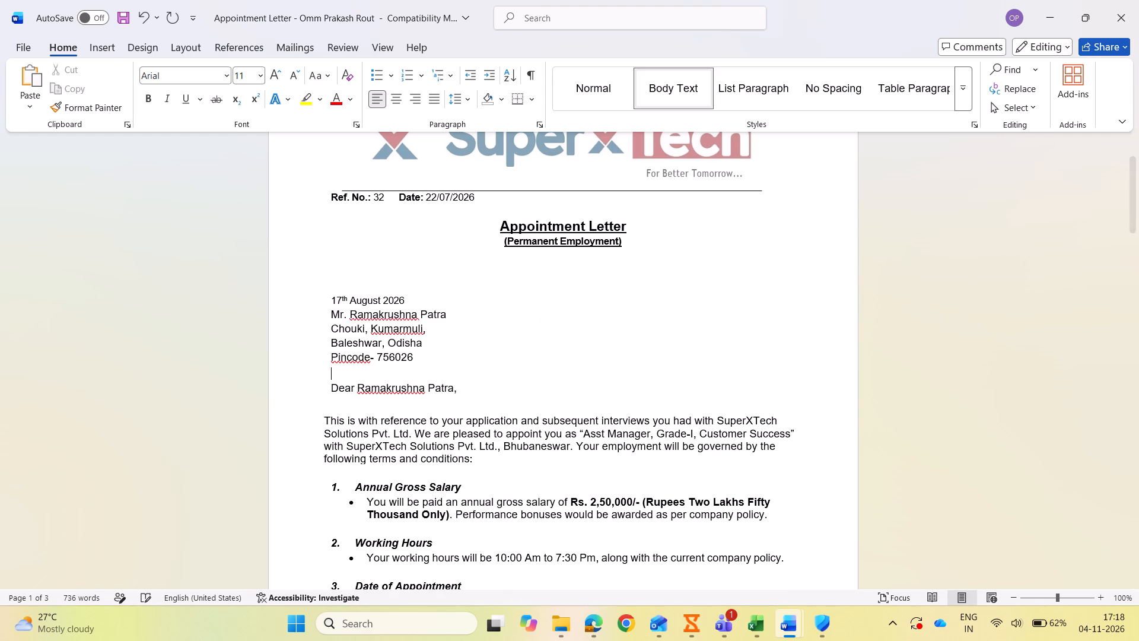
left_click(323, 290)
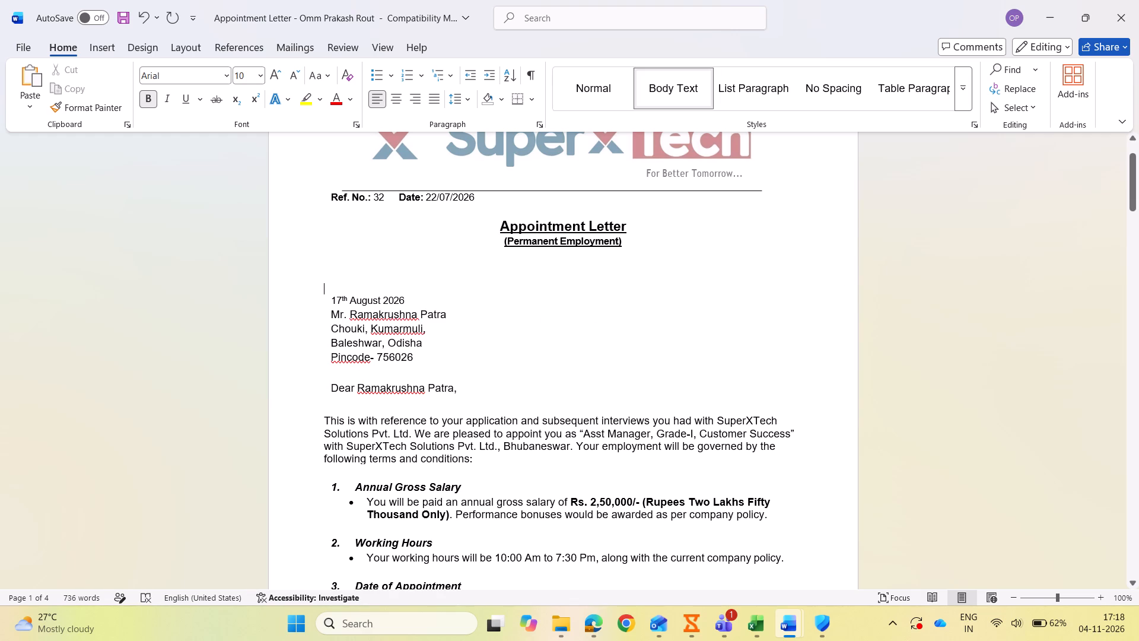
key("BackSpace")
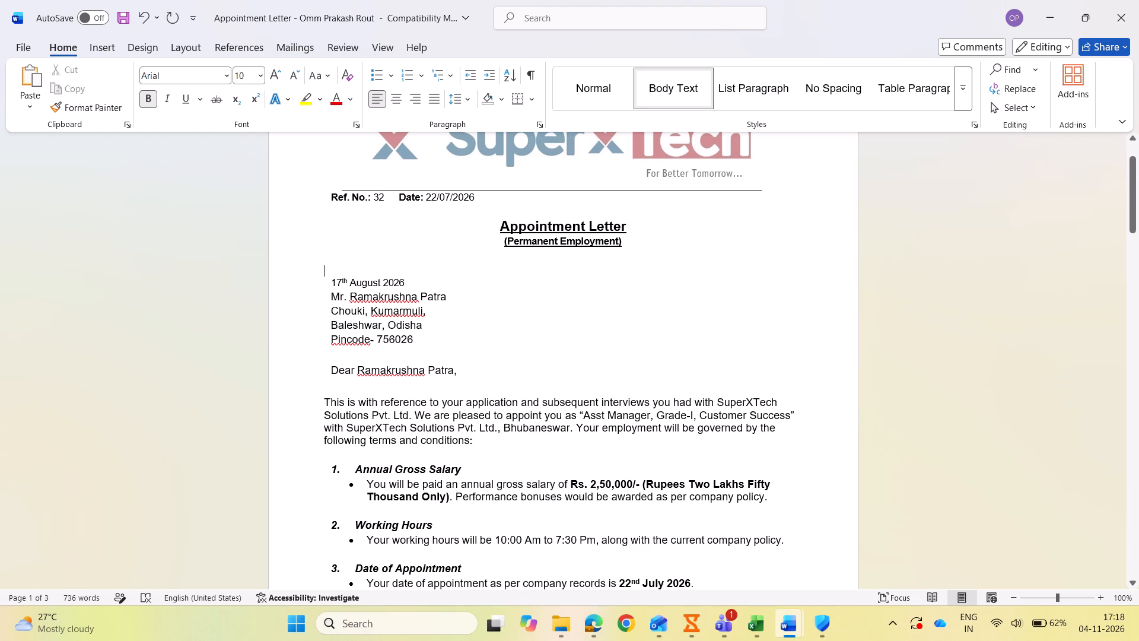
Update the reference line under the letterhead to Ref. No. 33 and date 17/08/2026.
left_click(384, 196)
key("BackSpace")
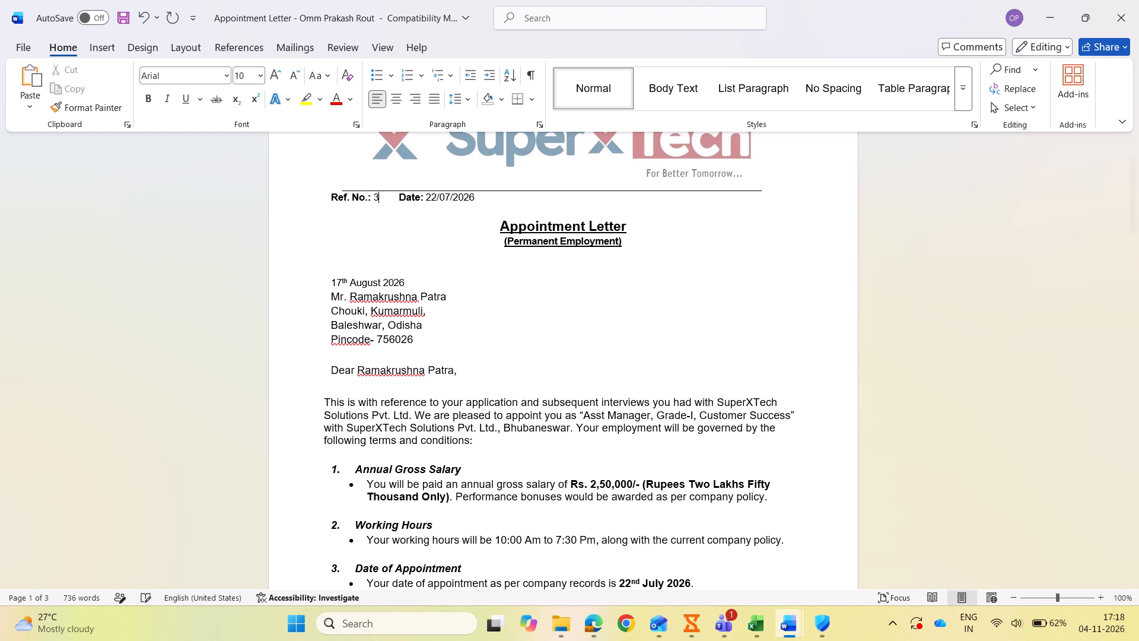
key("3")
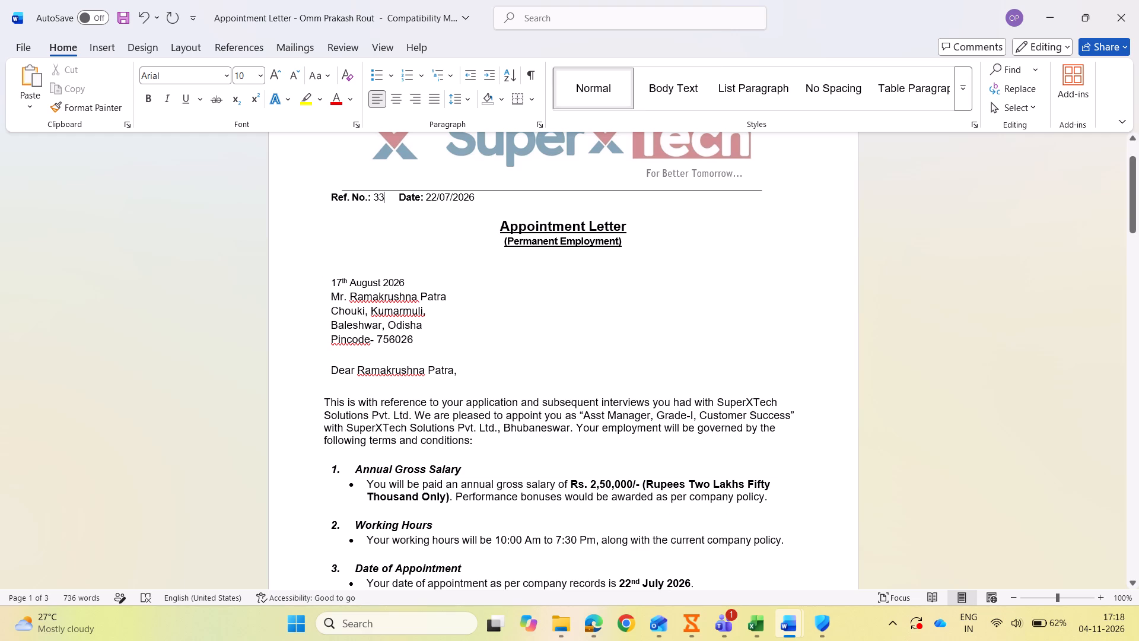
left_click(447, 196)
key("Right")
key("BackSpace")
key("8")
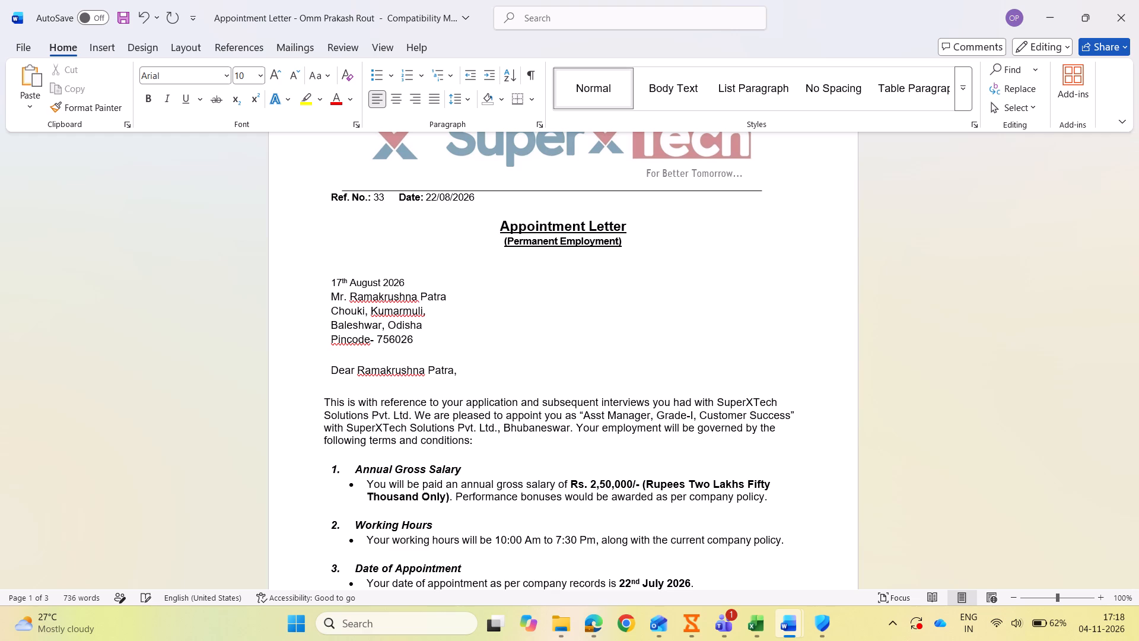
left_click(435, 196)
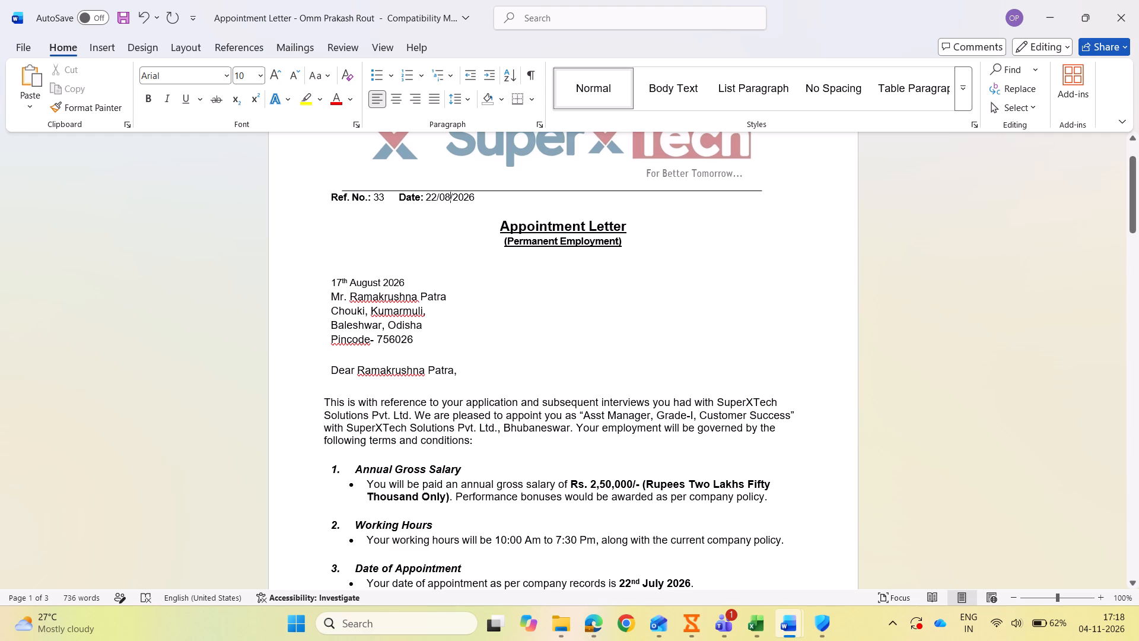
key("BackSpace")
key("BackSpace")
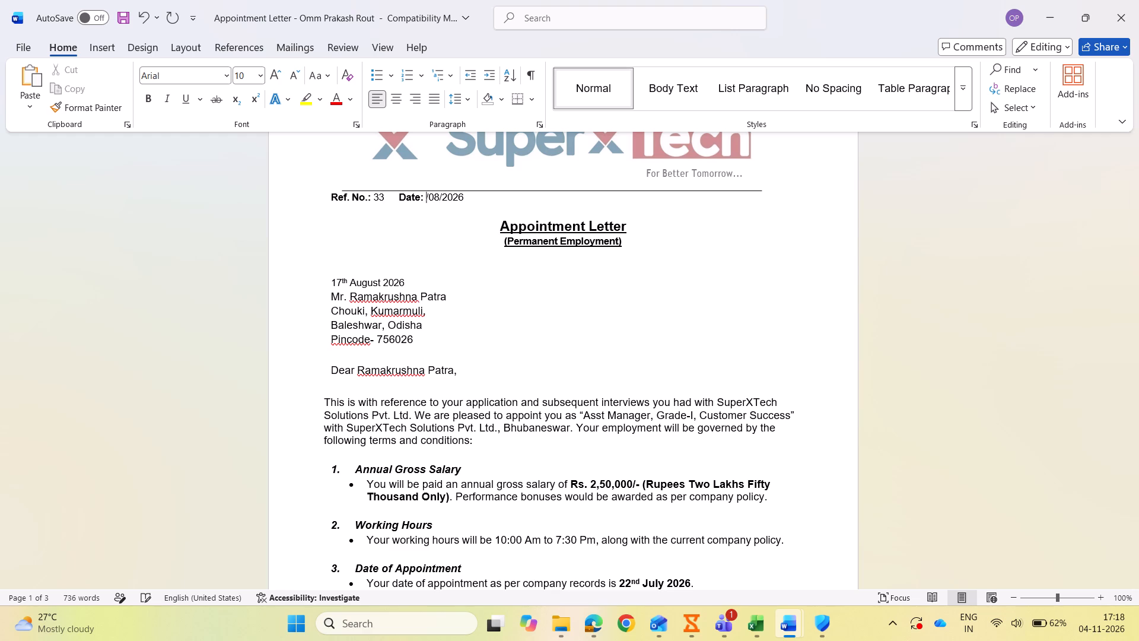
key("1")
key("7")
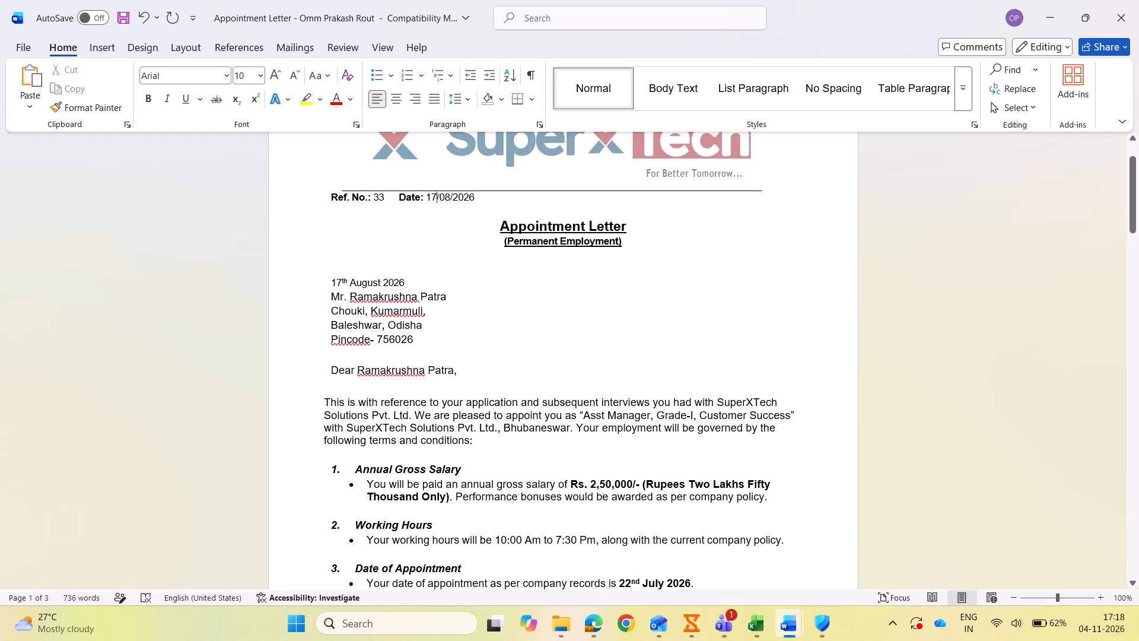
In the opening paragraph, bold "SuperXTech Solutions Pvt. Ltd.", "Asst Manager, Grade-I, Customer Success" and "with SuperXTech Solutions Pvt. Ltd., Bhubaneswar.".
left_click_drag(717, 398, 780, 397)
key("ctrl+b")
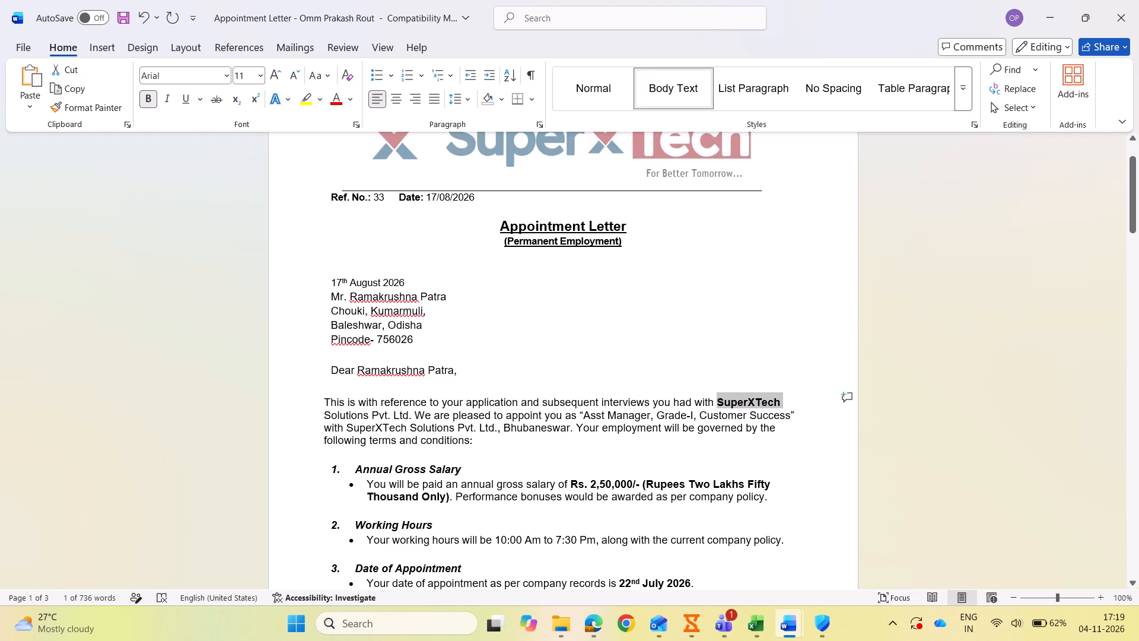
left_click_drag(324, 412, 427, 417)
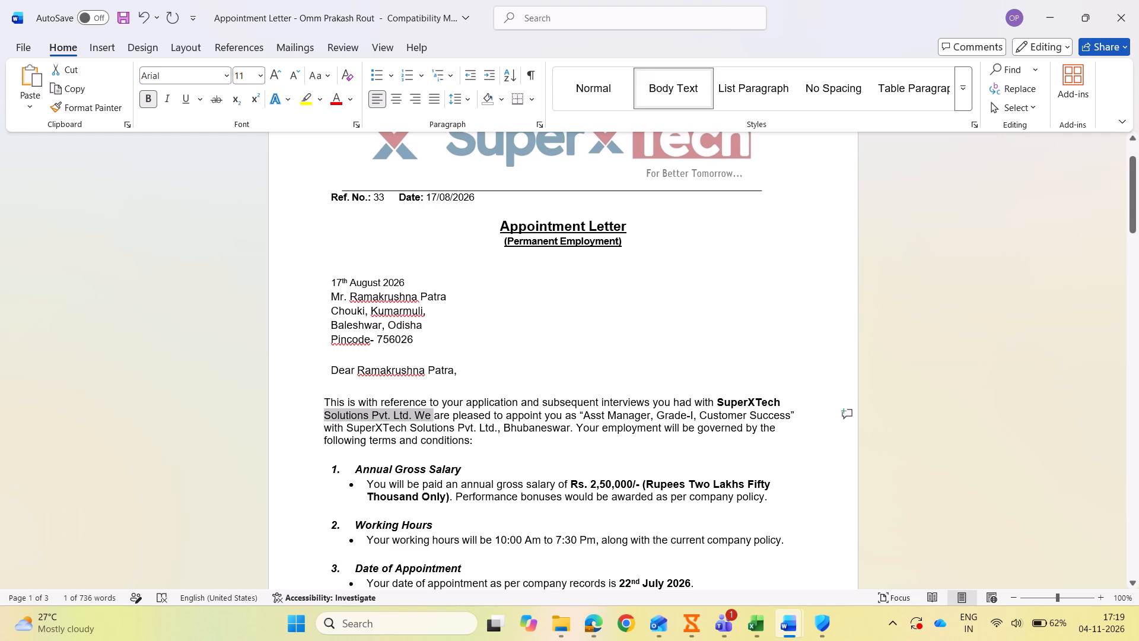
left_click_drag(427, 417, 412, 414)
left_click_drag(412, 414, 412, 414)
key("ctrl+b")
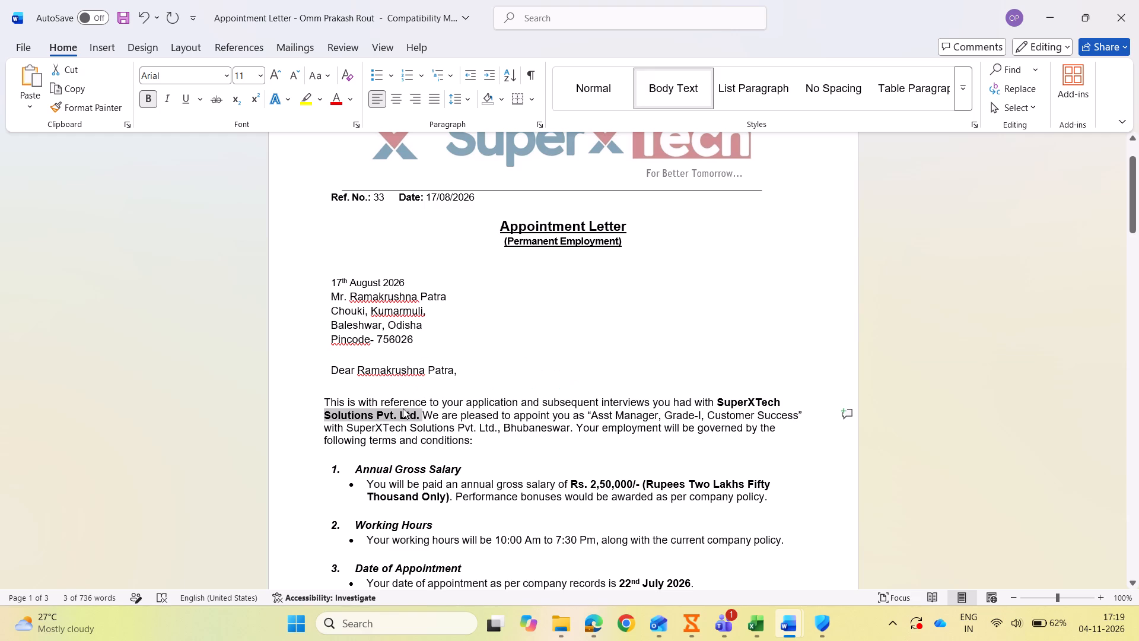
left_click_drag(586, 411, 703, 418)
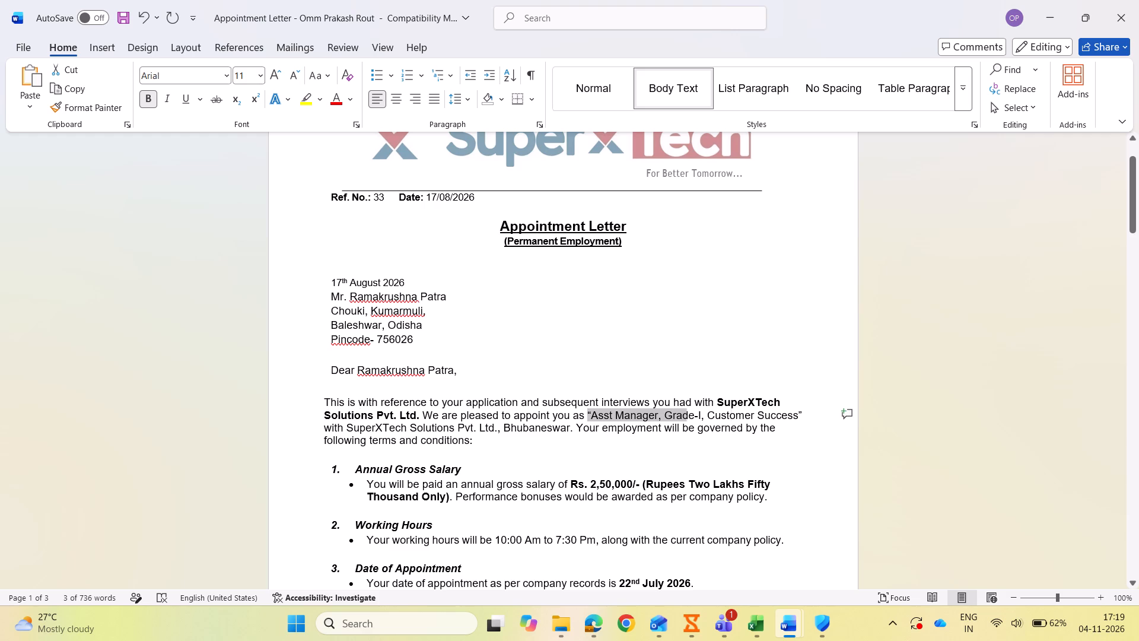
left_click_drag(703, 418, 813, 416)
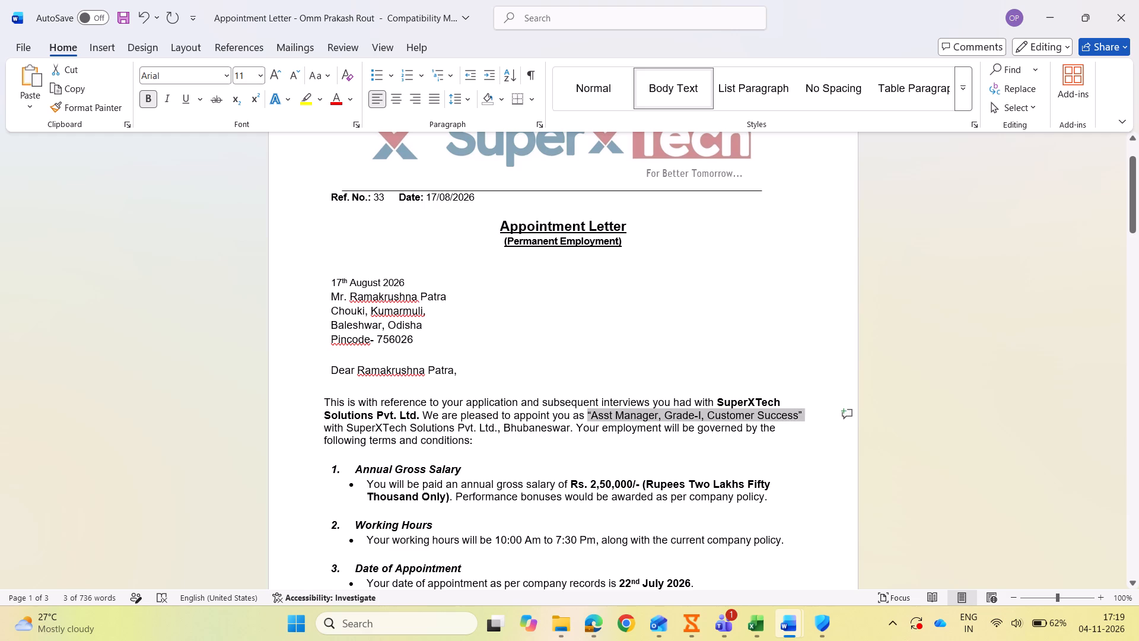
key("ctrl+b")
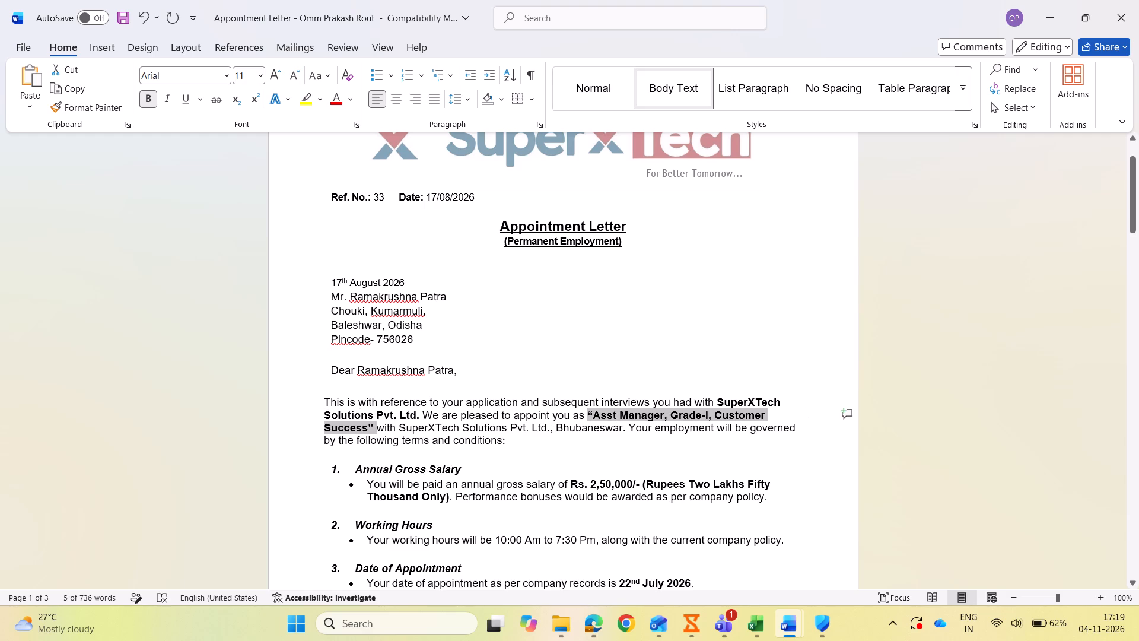
left_click_drag(396, 427, 623, 422)
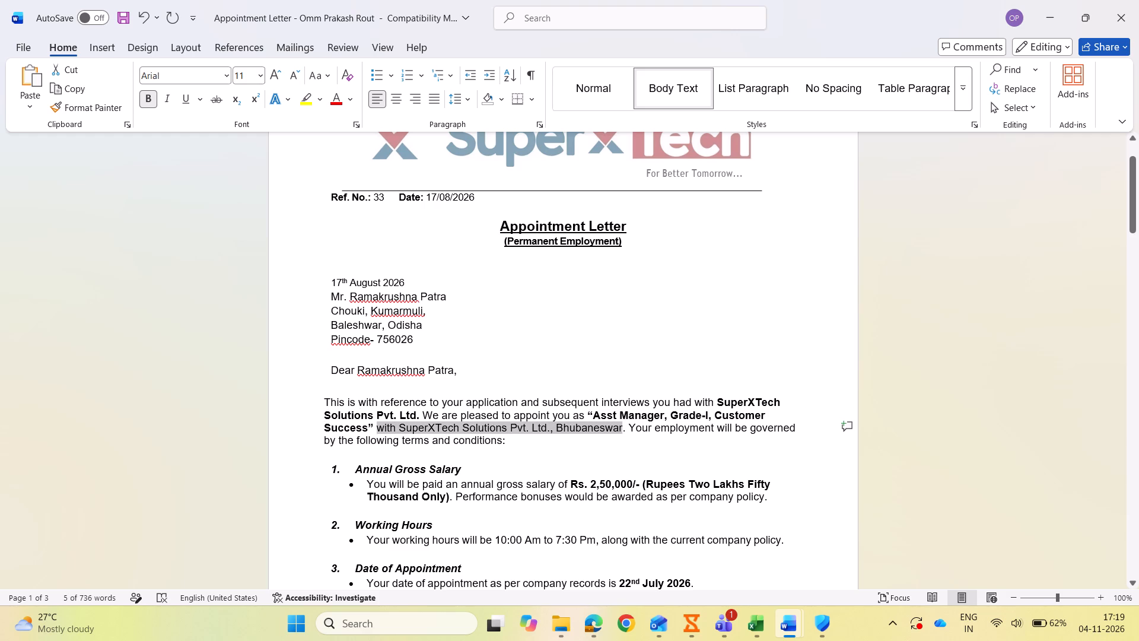
left_click_drag(623, 422, 625, 422)
key("ctrl+b")
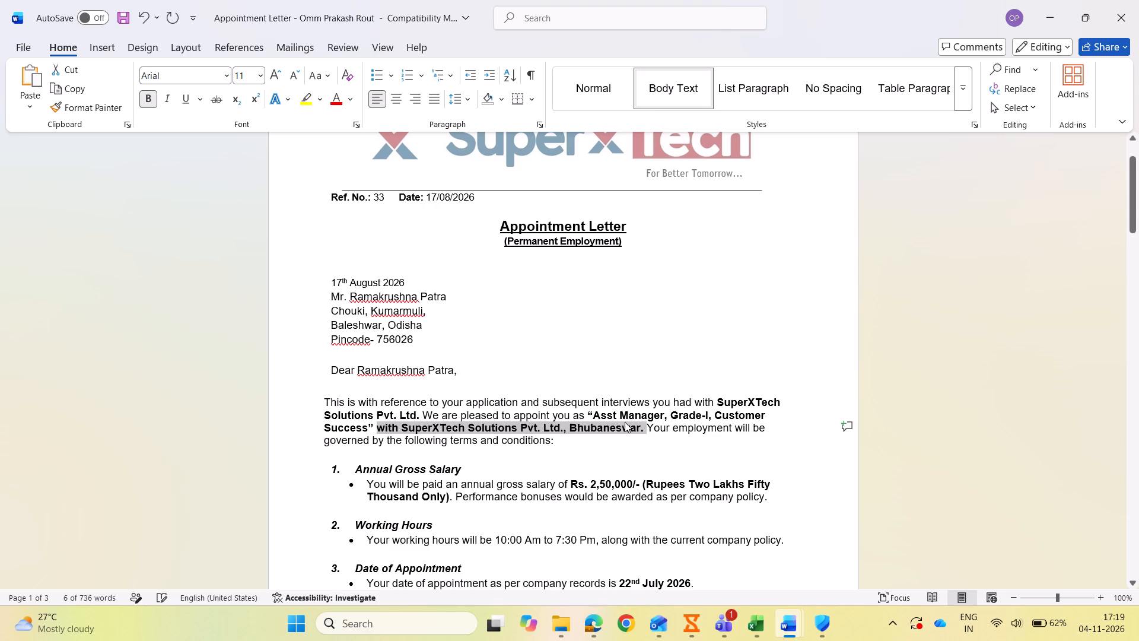
Set the annual gross salary figure to Rs. 2,30,000/-.
left_click(605, 485)
key("BackSpace")
key("3")
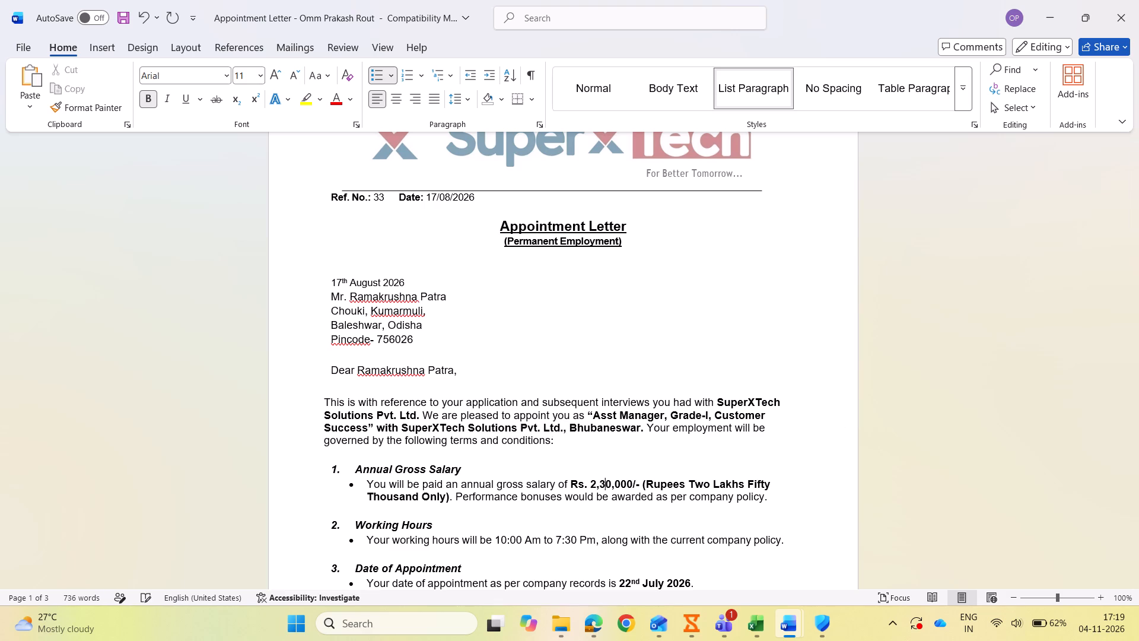
Change the annual gross salary figure to Rs. 3,00,000/-.
key("BackSpace")
key("BackSpace")
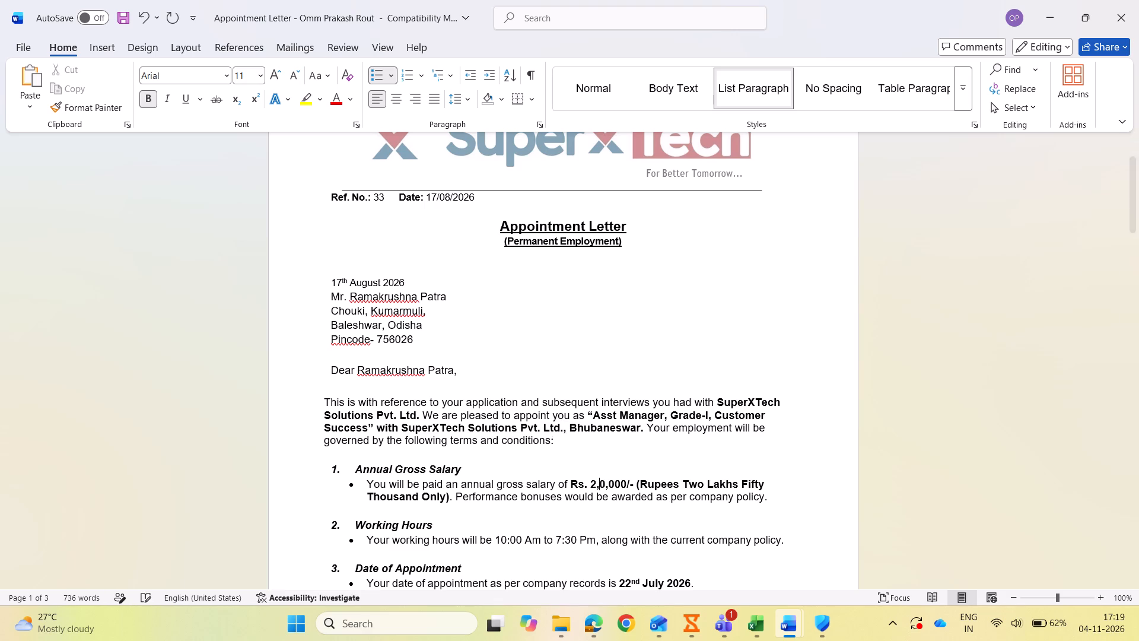
key("BackSpace")
key("3")
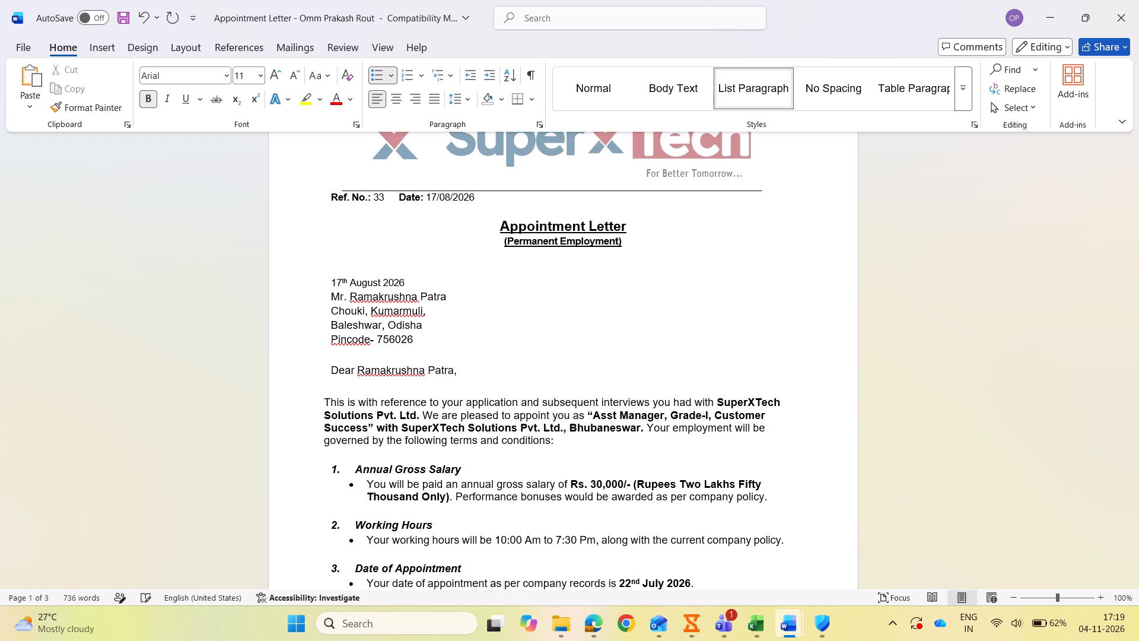
type(",0")
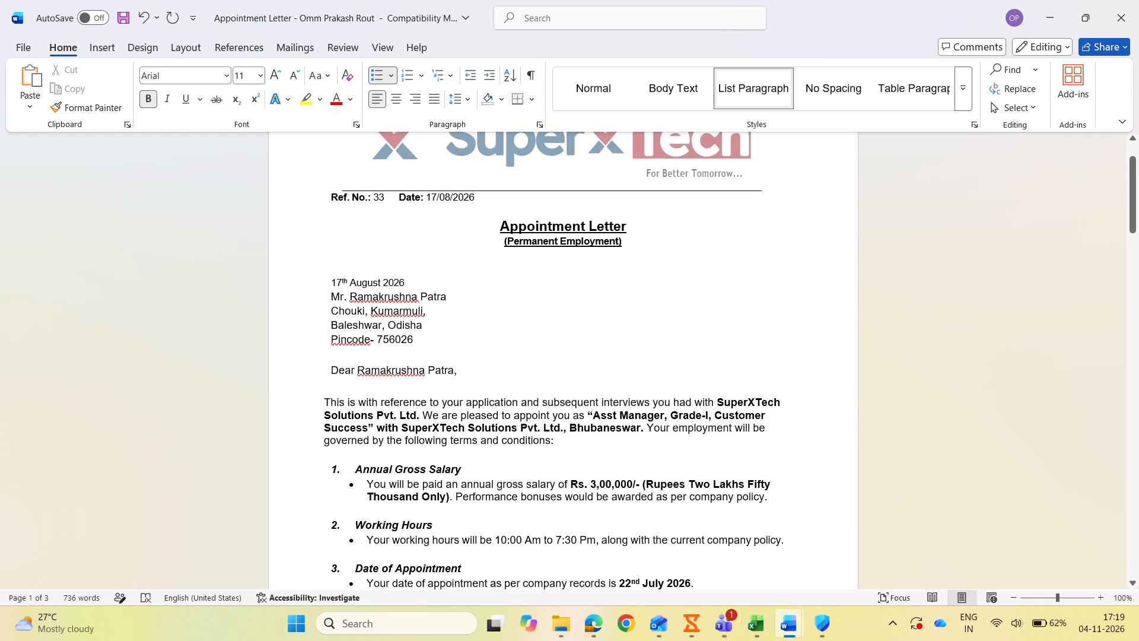
Change the salary amount in words to "Rupees Three Lakhs Only".
left_click(710, 484)
key("BackSpace")
key("BackSpace")
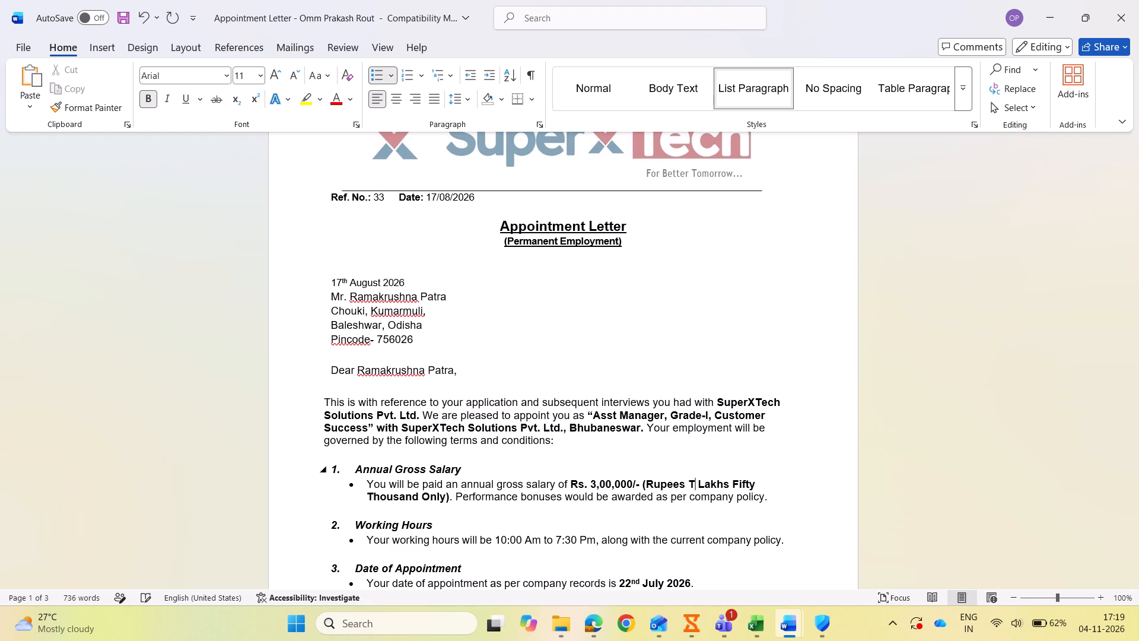
type("hree")
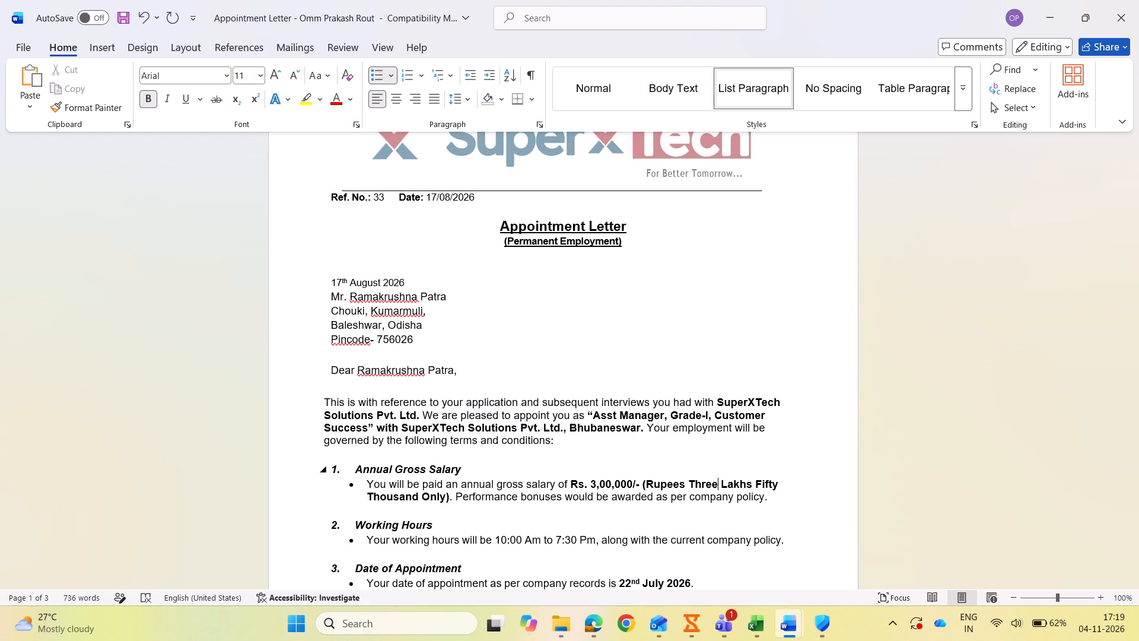
key("Right")
key("Right")
key("Right")
key("Right")
key("Right")
key("Right")
key("Right")
key("Right")
key("Right")
key("Right")
key("Right")
key("Right")
key("Right")
key("Right")
key("Right")
key("Right")
key("Right")
key("Right")
key("Right")
key("Right")
key("Right")
key("BackSpace")
key("BackSpace")
key("BackSpace")
key("BackSpace")
key("BackSpace")
key("BackSpace")
key("BackSpace")
key("BackSpace")
key("BackSpace")
key("BackSpace")
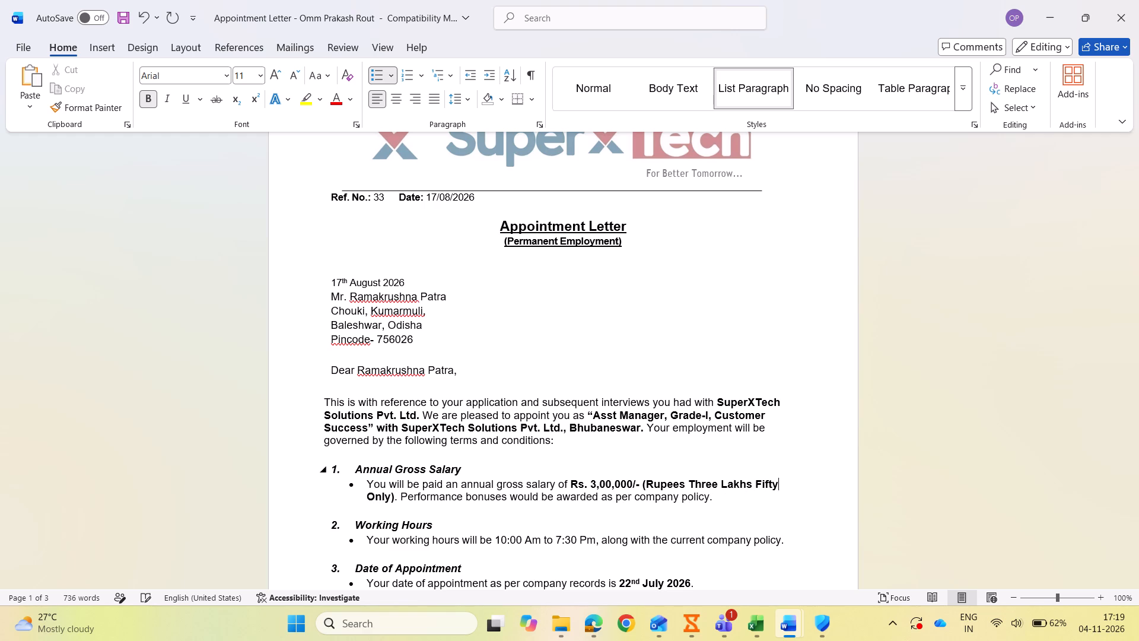
key("BackSpace")
key("BackSpace")
key("BackSpace")
key("BackSpace")
key("BackSpace")
key("BackSpace")
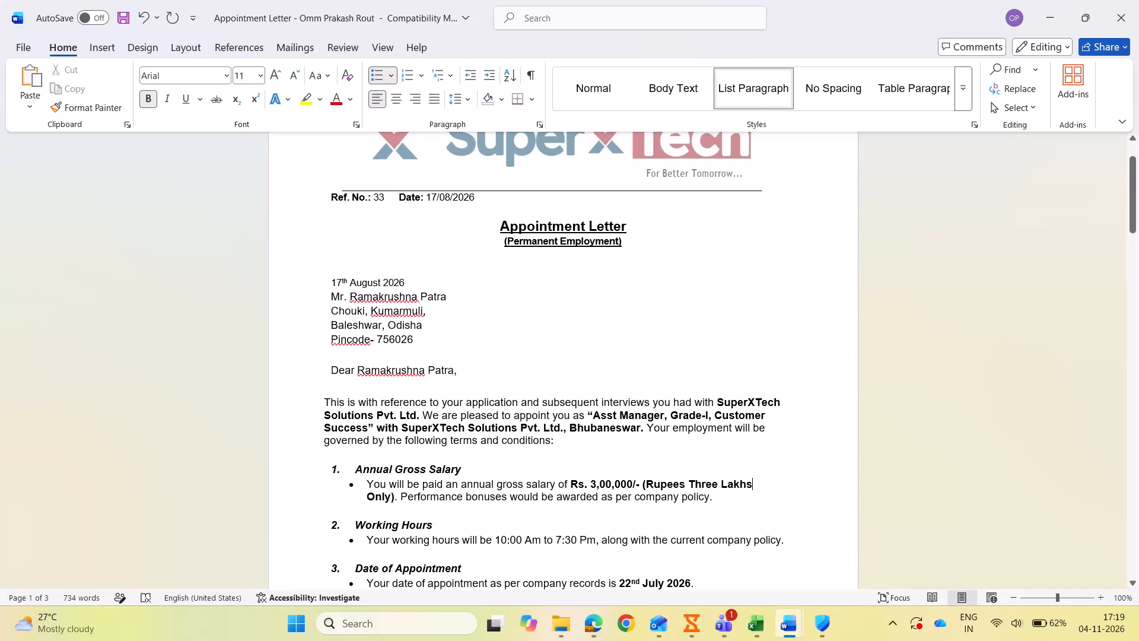
Set the date under Date of Appointment to 17th August 2026.
scroll(670, 496, "down", 2)
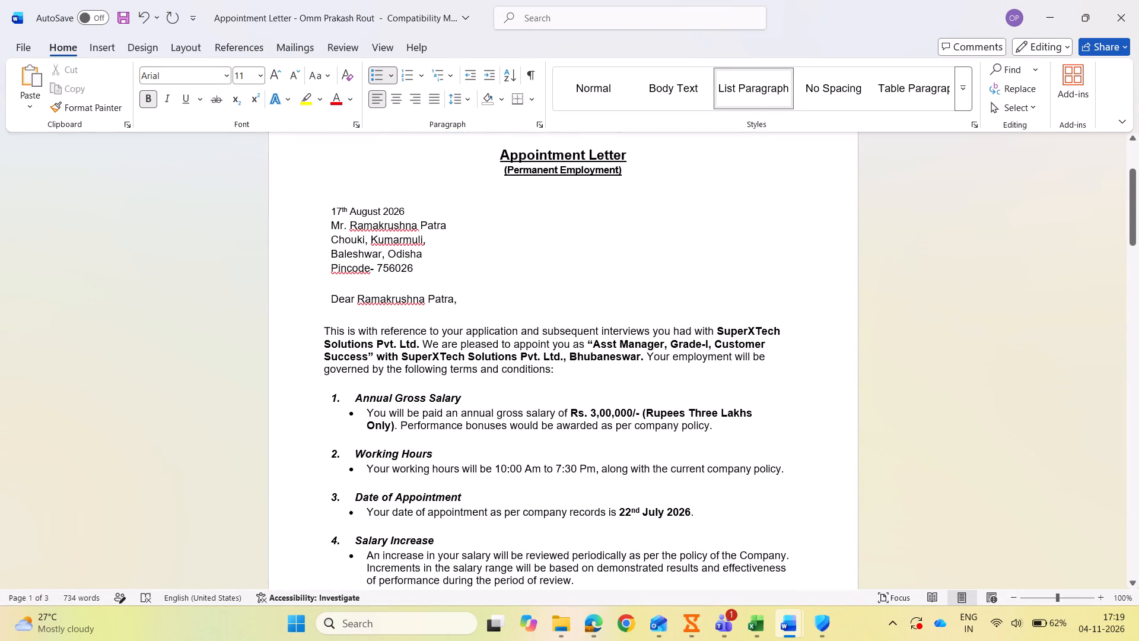
left_click(638, 509)
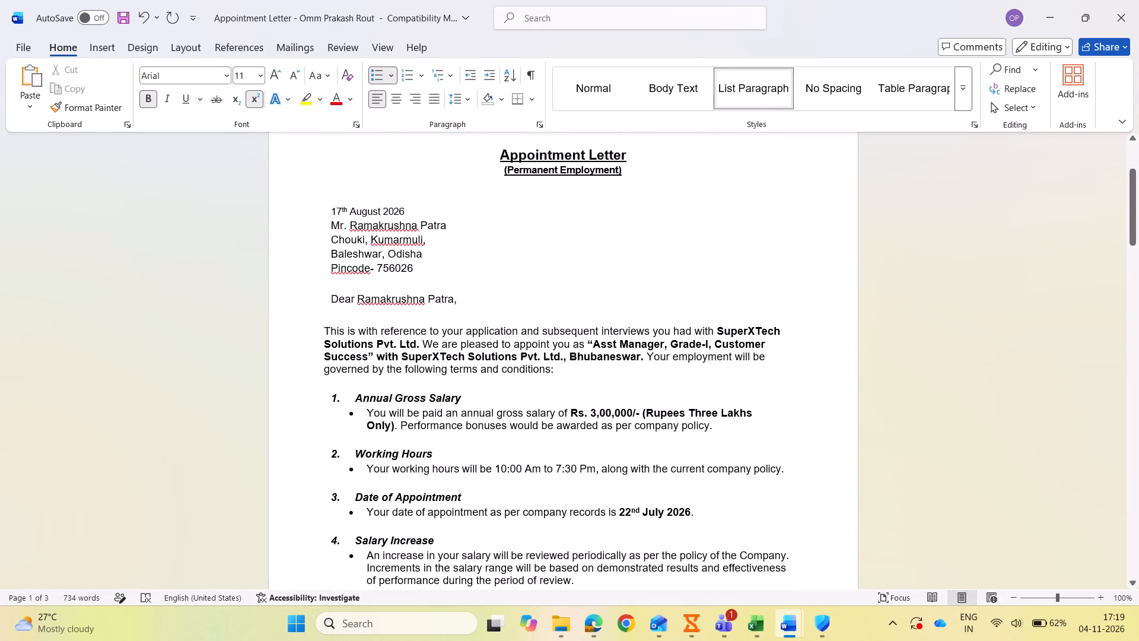
left_click(663, 511)
key("BackSpace")
key("BackSpace")
key("BackSpace")
key("BackSpace")
key("BackSpace")
key("BackSpace")
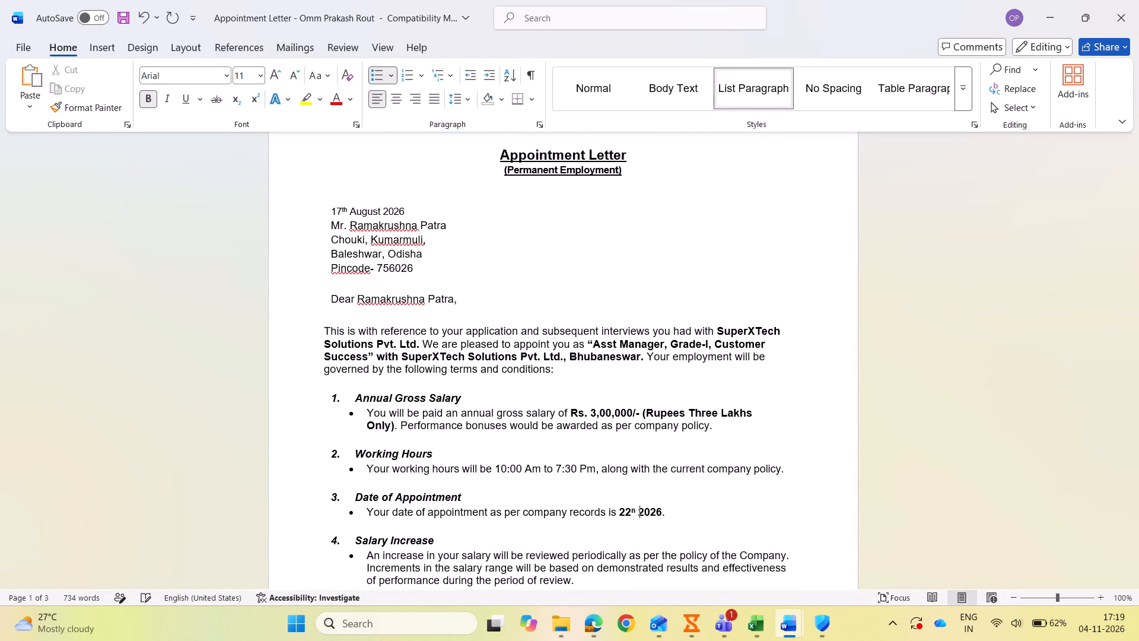
key("BackSpace")
key("BackSpace")
key("BackSpace")
type("17th")
key("space")
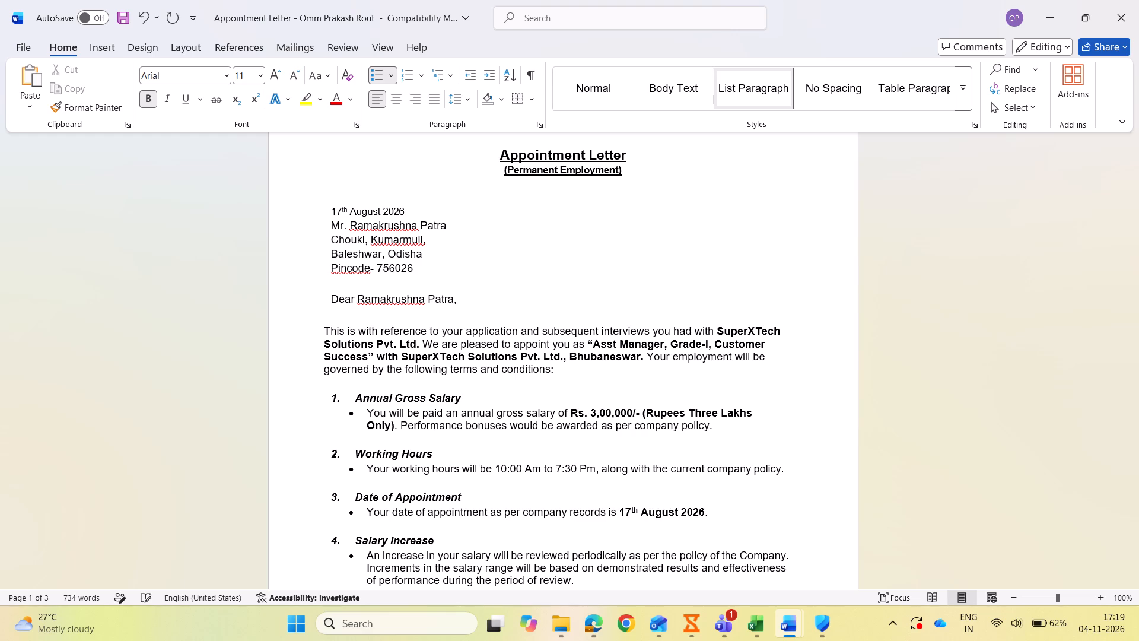
Justify the opening paragraph beginning "This is with reference to your application".
scroll(478, 310, "up", 2)
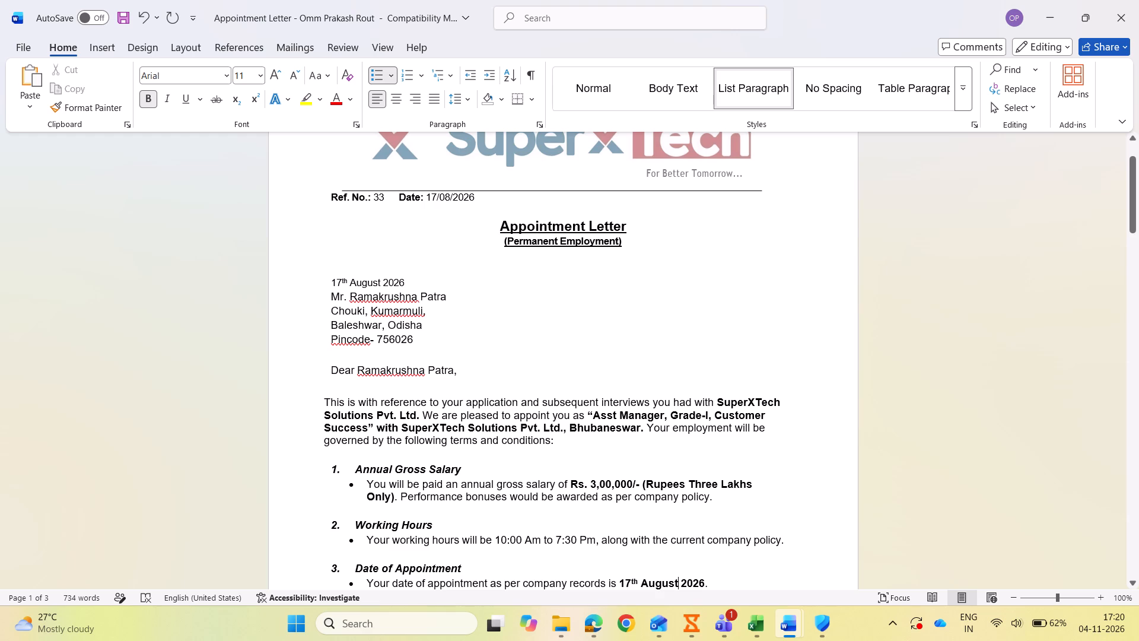
left_click_drag(323, 399, 532, 449)
left_click(434, 95)
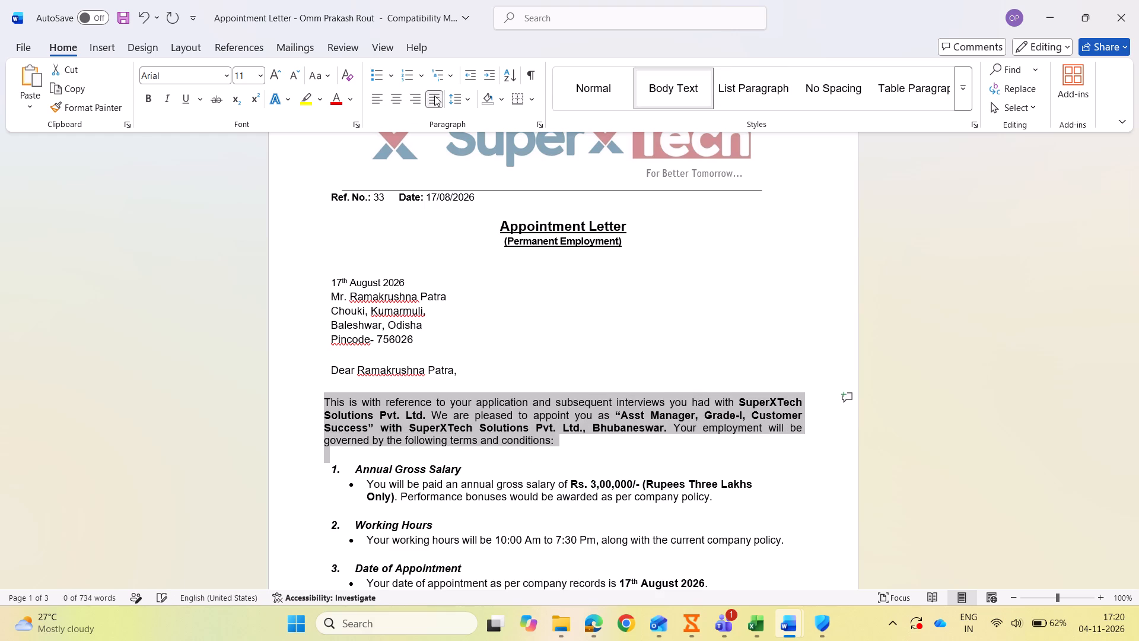
Justify the bullet text under Annual Gross Salary.
scroll(713, 334, "down", 2)
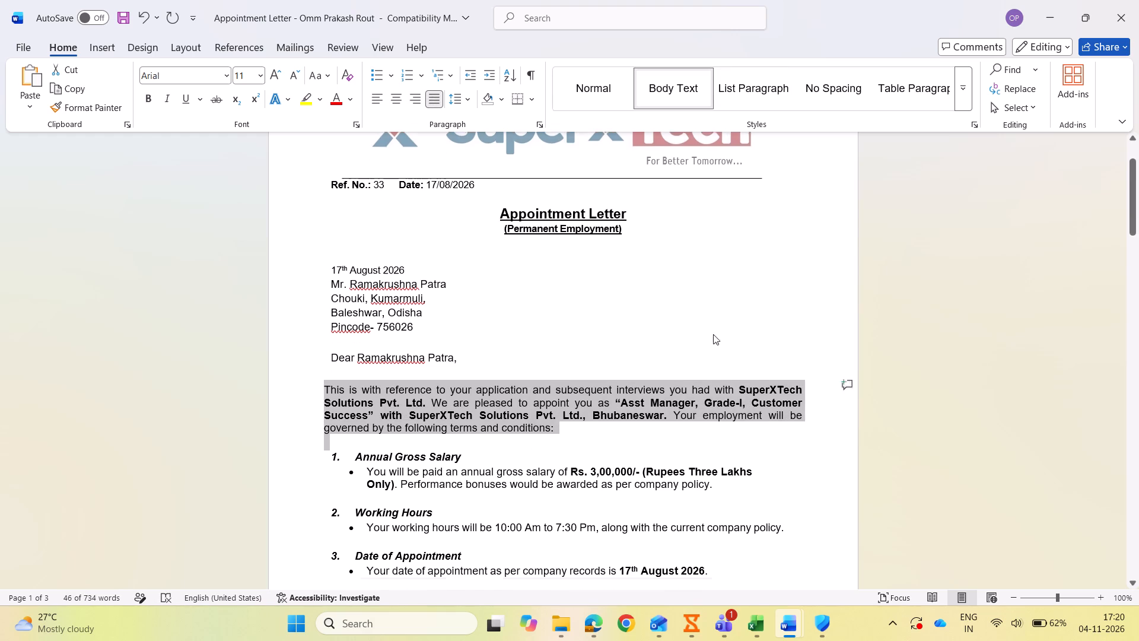
left_click_drag(363, 408, 684, 427)
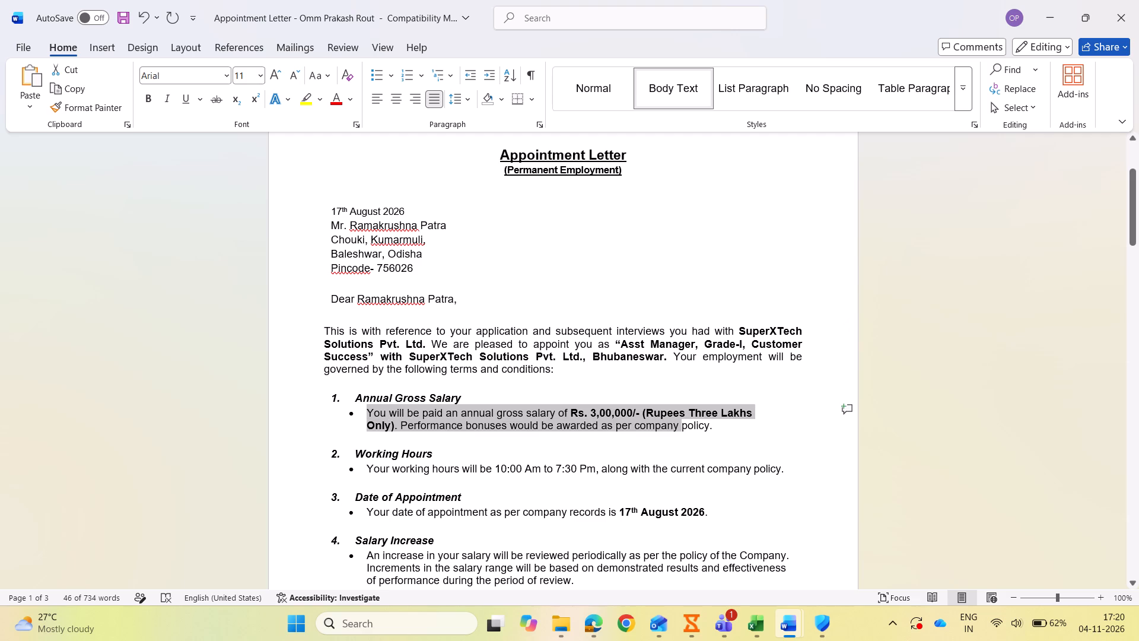
left_click_drag(684, 427, 745, 433)
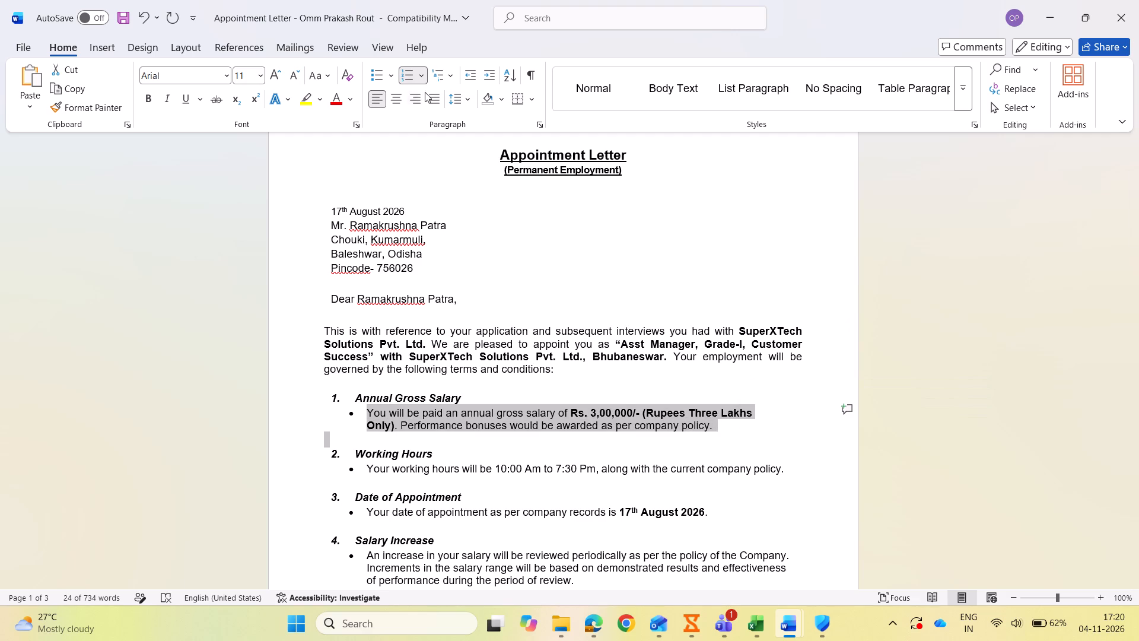
left_click(432, 101)
Review the whole letter through to the signatory block and back to the letterhead, checking its content and layout.
scroll(613, 393, "down", 1)
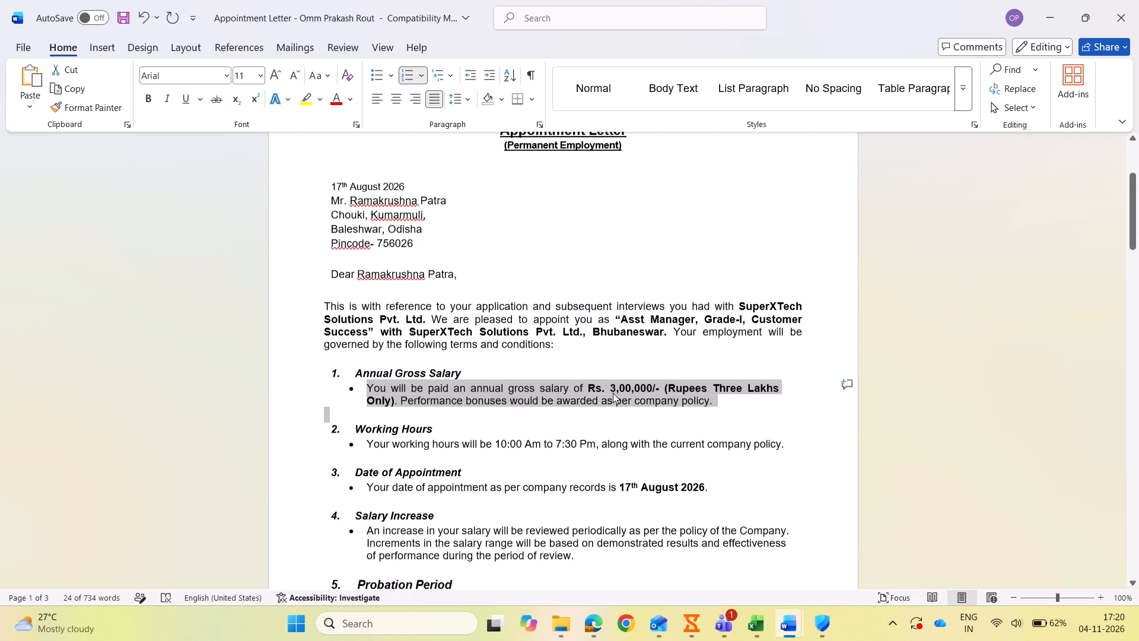
scroll(613, 393, "down", 11)
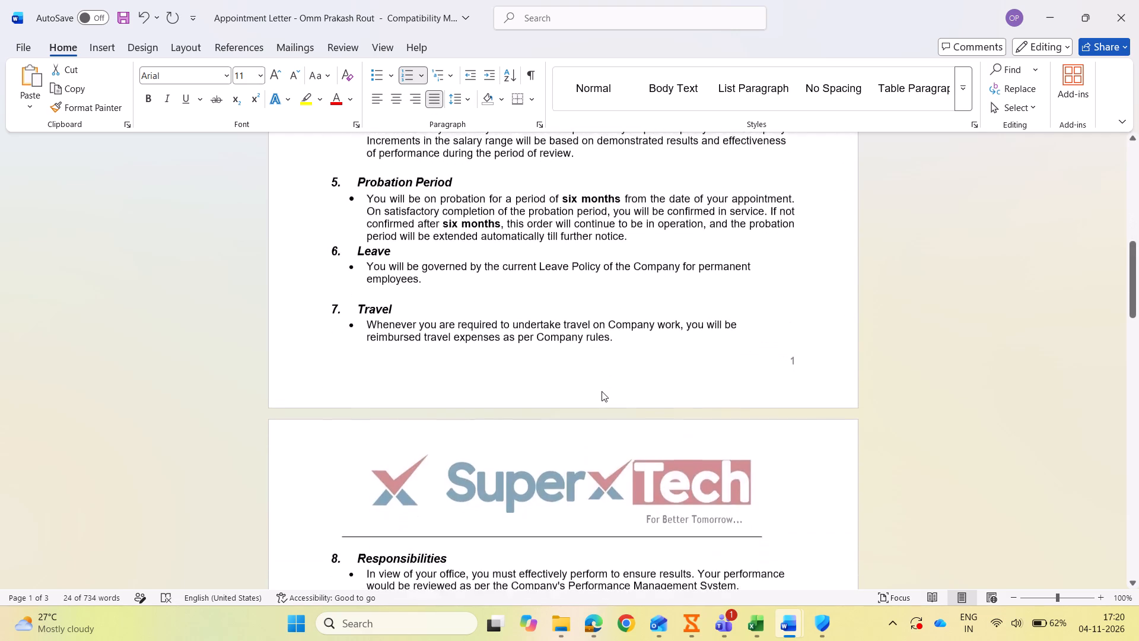
scroll(602, 391, "down", 19)
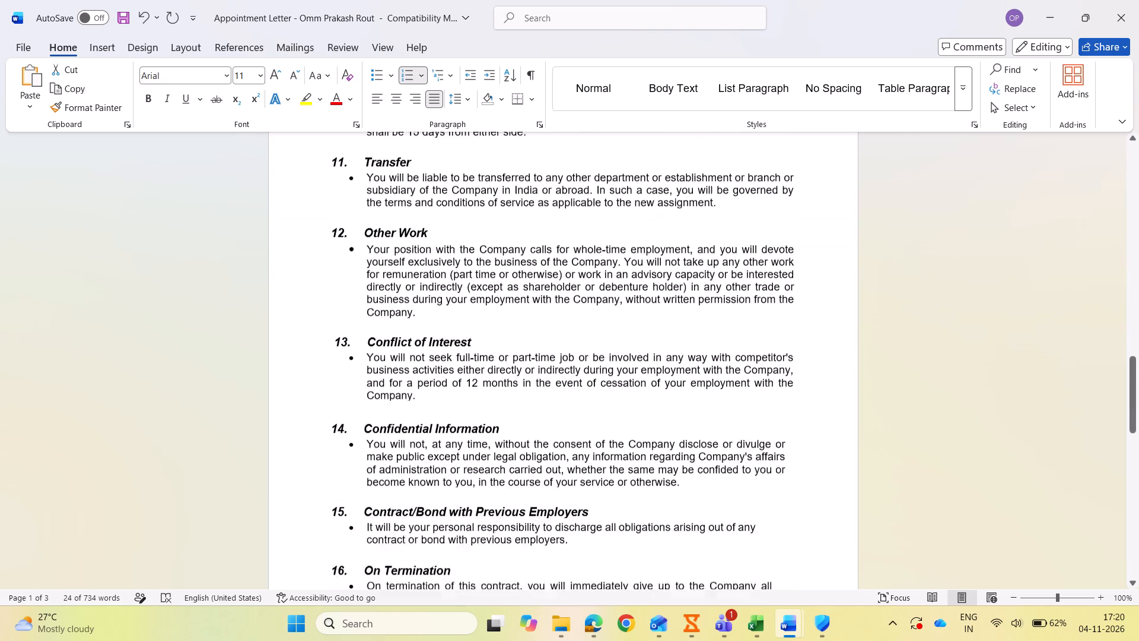
scroll(600, 392, "down", 15)
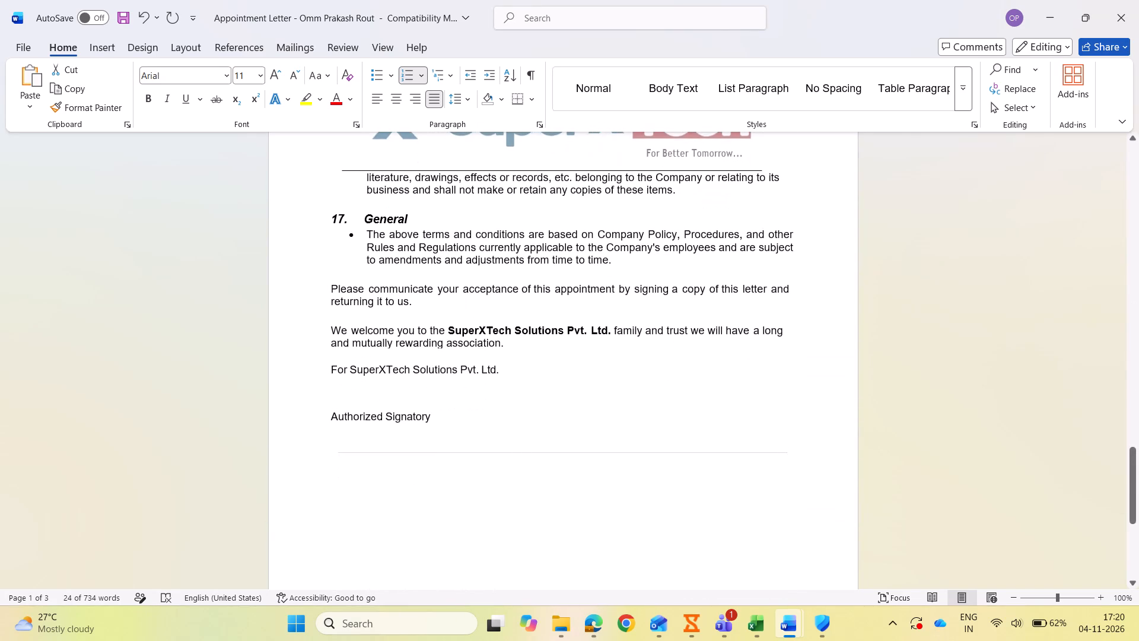
scroll(600, 392, "up", 19)
scroll(595, 388, "down", 13)
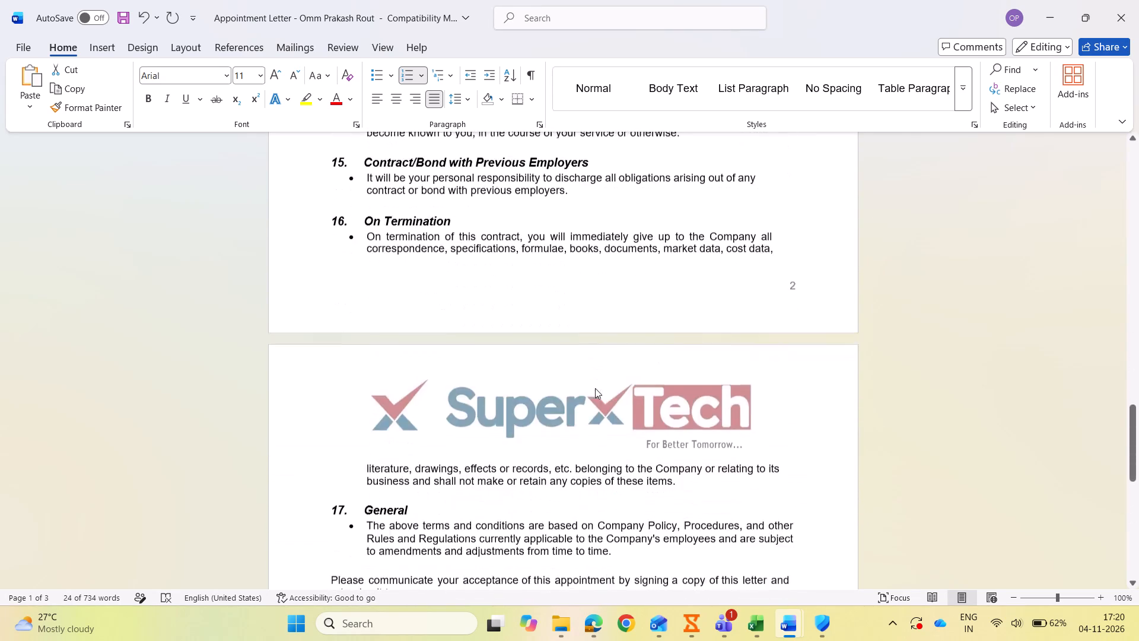
scroll(595, 388, "down", 20)
scroll(595, 388, "down", 3)
scroll(595, 388, "up", 12)
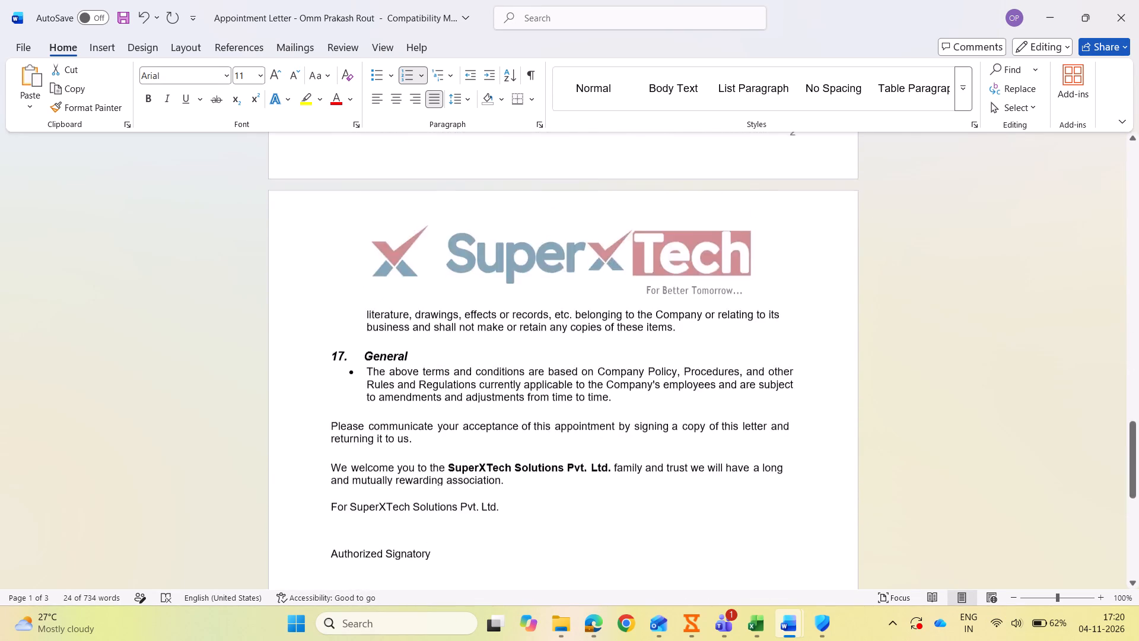
scroll(594, 386, "up", 20)
scroll(594, 386, "up", 16)
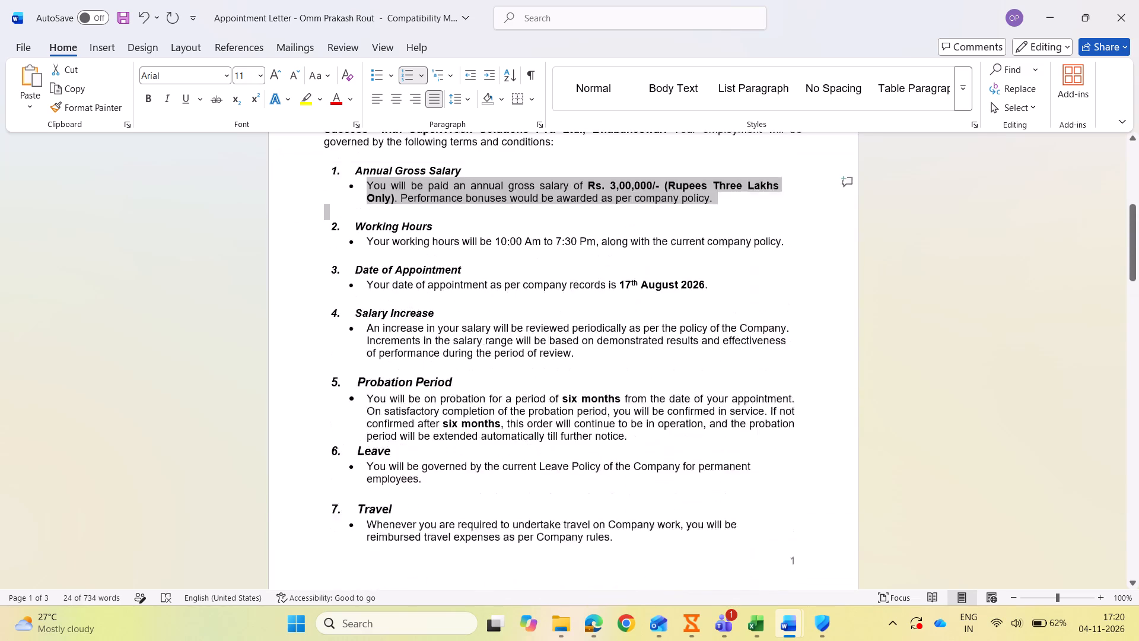
scroll(597, 380, "up", 5)
left_click(709, 316)
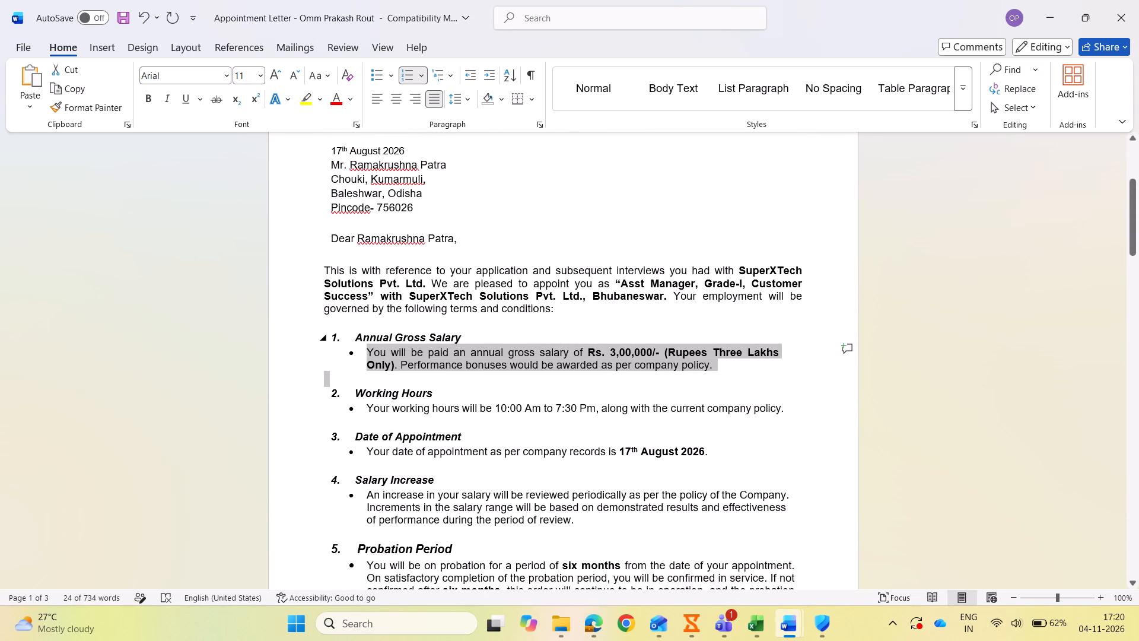
scroll(709, 316, "up", 2)
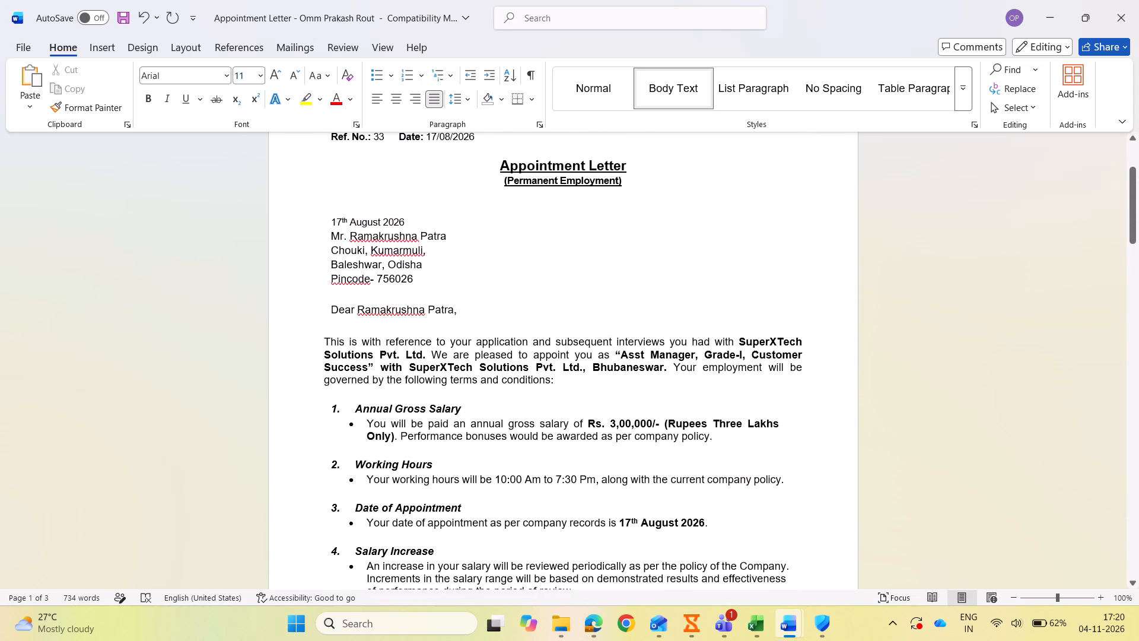
scroll(709, 315, "up", 2)
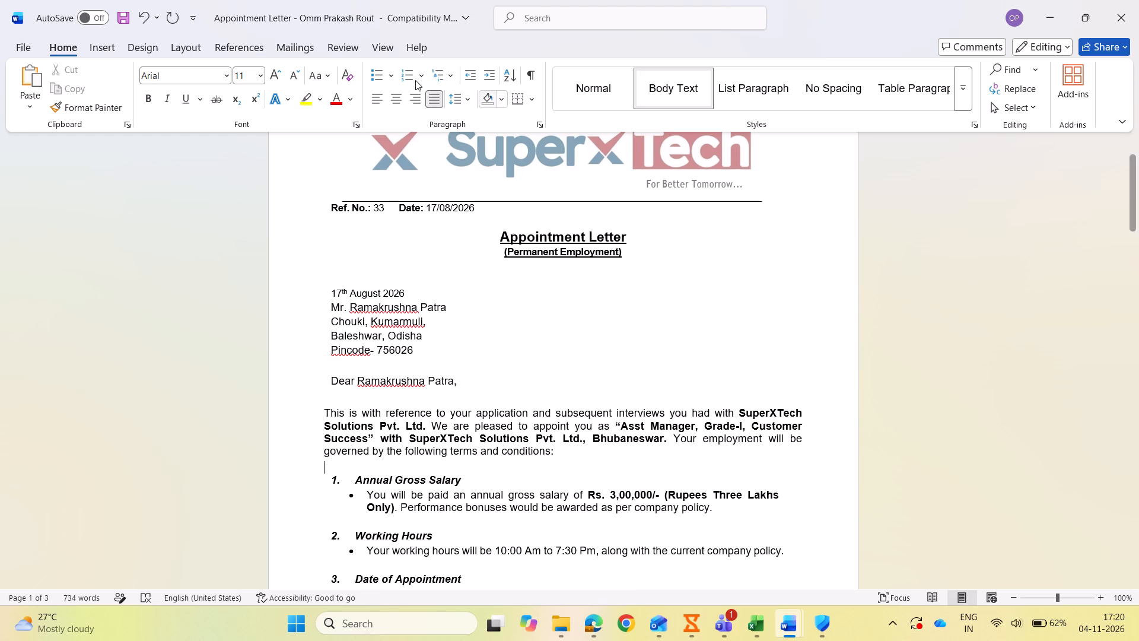
Save the letter as a PDF in the Downloads folder, named "Appointment Letter - " followed by the addressee's name.
left_click(20, 53)
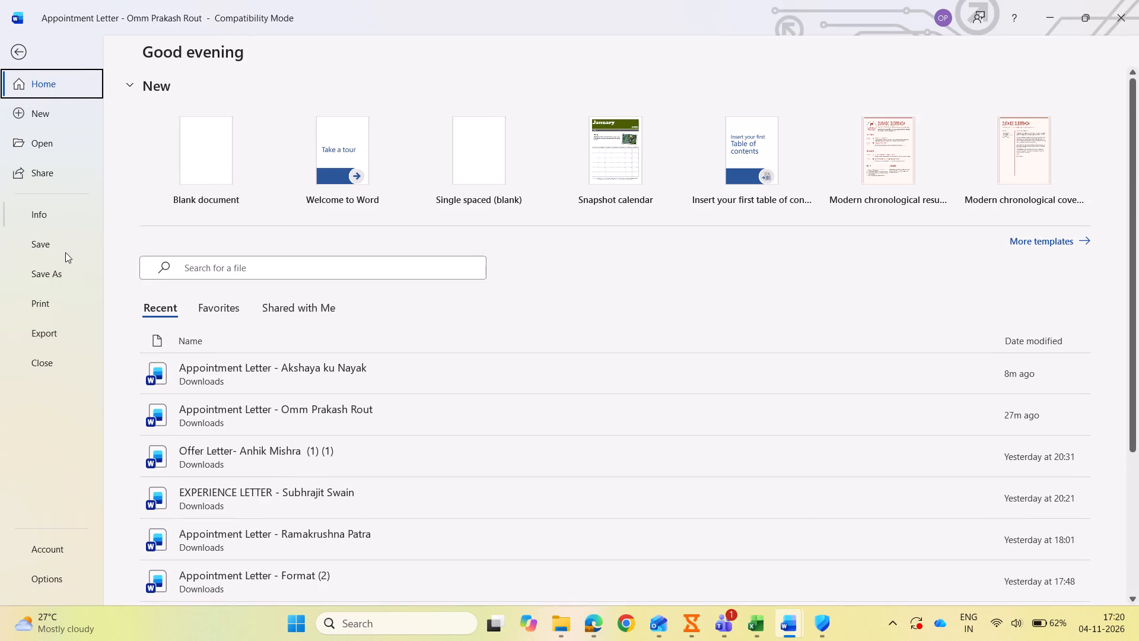
left_click(52, 275)
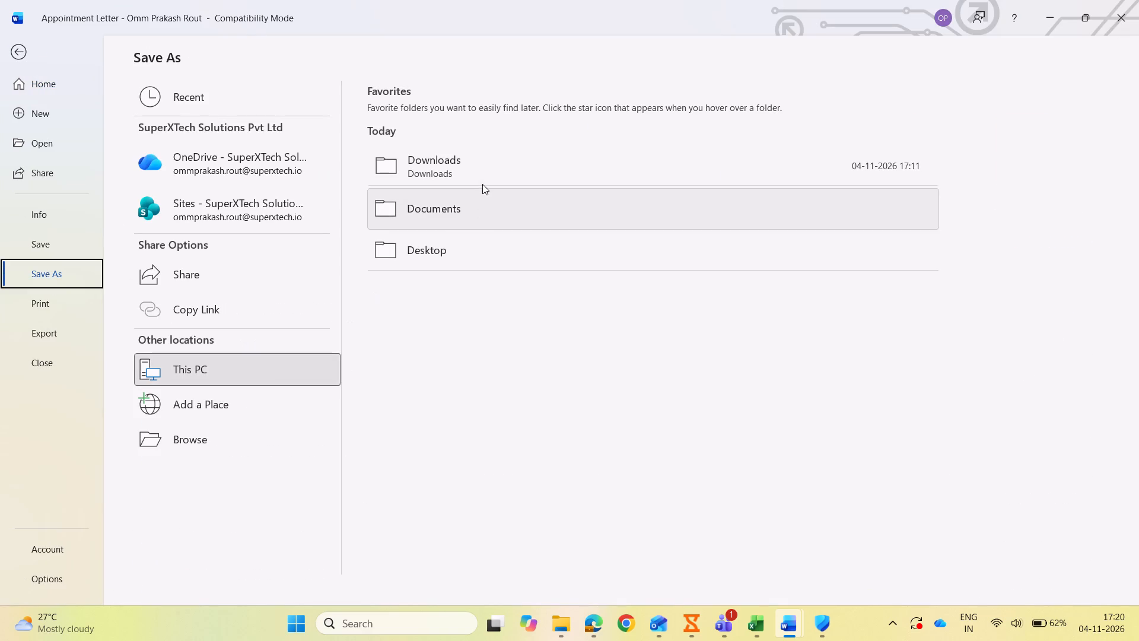
left_click(481, 168)
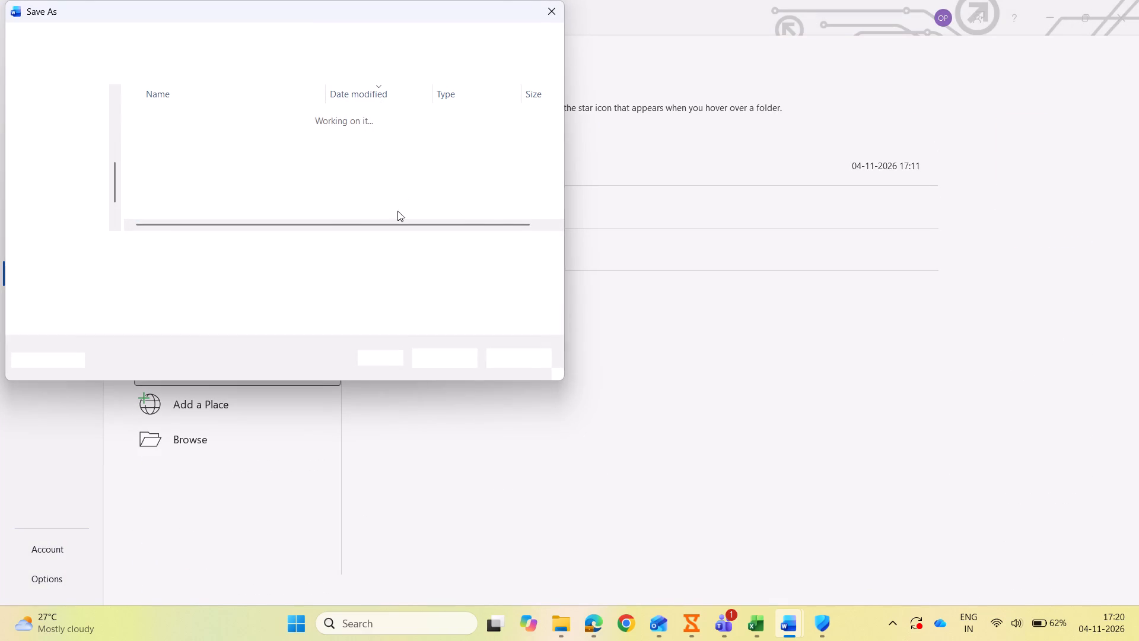
left_click(345, 245)
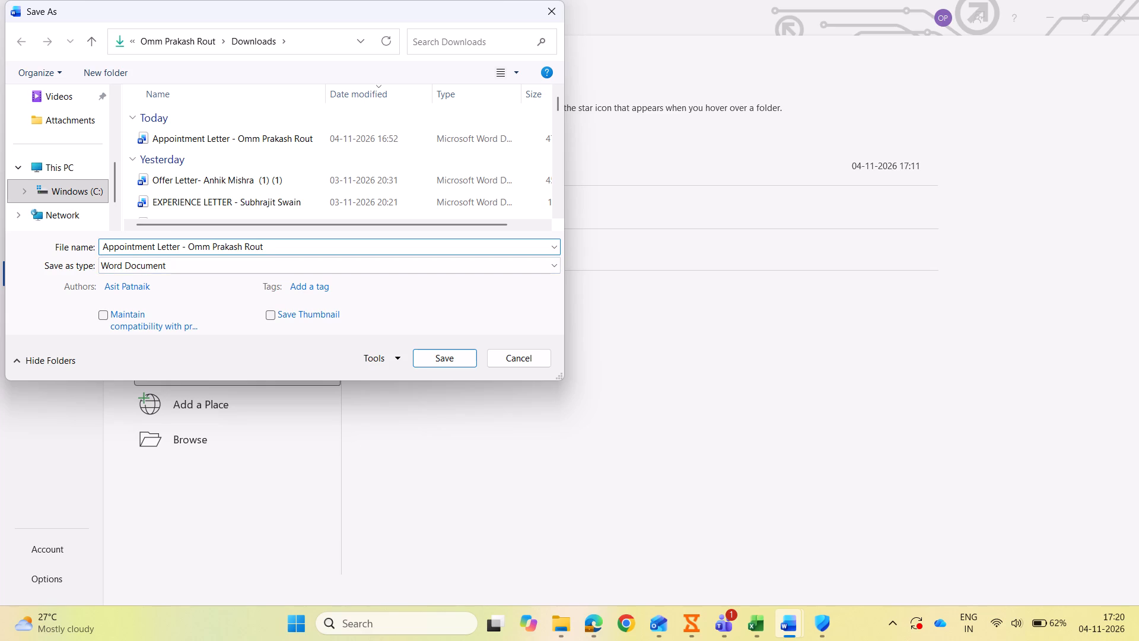
key("BackSpace")
key("BackSpace")
key("BackSpace")
key("BackSpace")
key("BackSpace")
key("BackSpace")
key("BackSpace")
key("BackSpace")
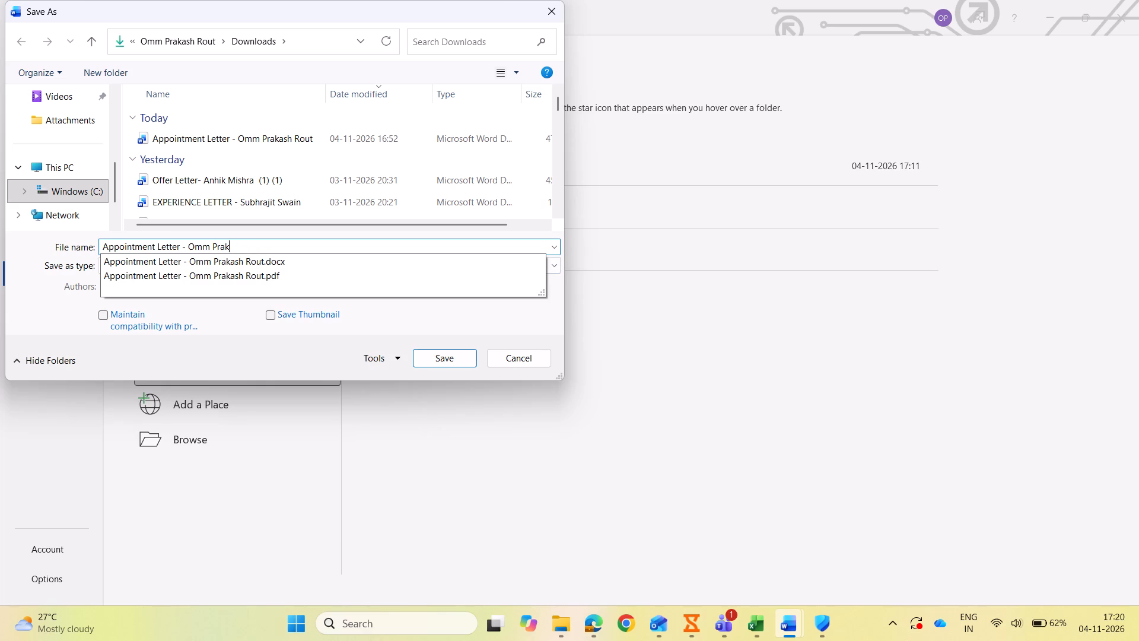
key("BackSpace")
key("BackSpace")
key("BackSpace")
key("BackSpace")
key("BackSpace")
key("BackSpace")
key("BackSpace")
key("BackSpace")
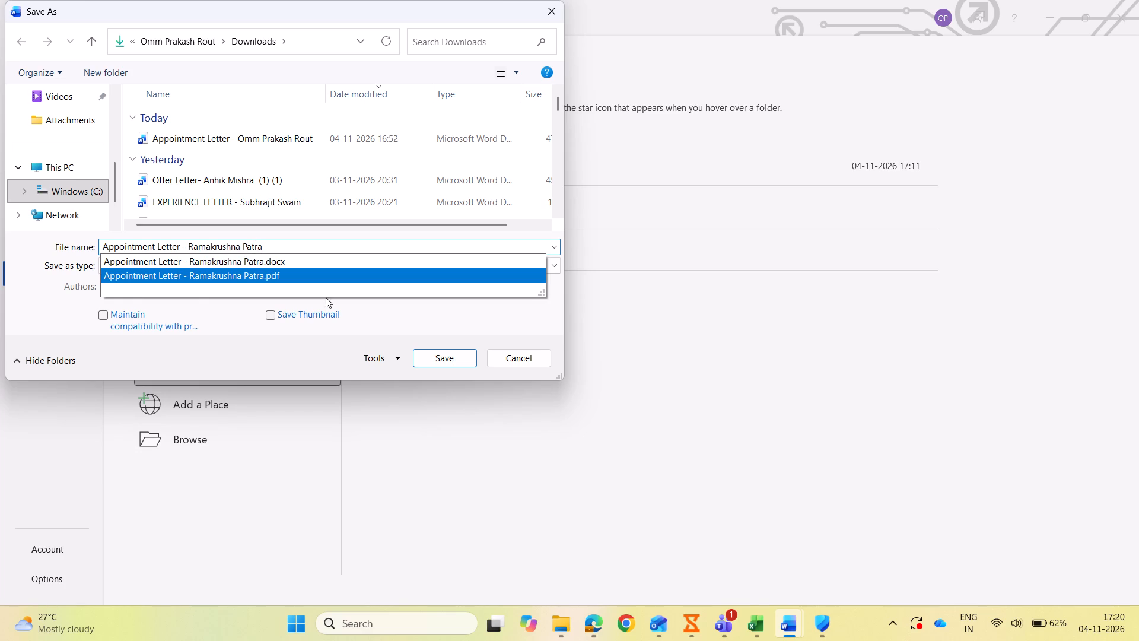
left_click(408, 309)
left_click(262, 263)
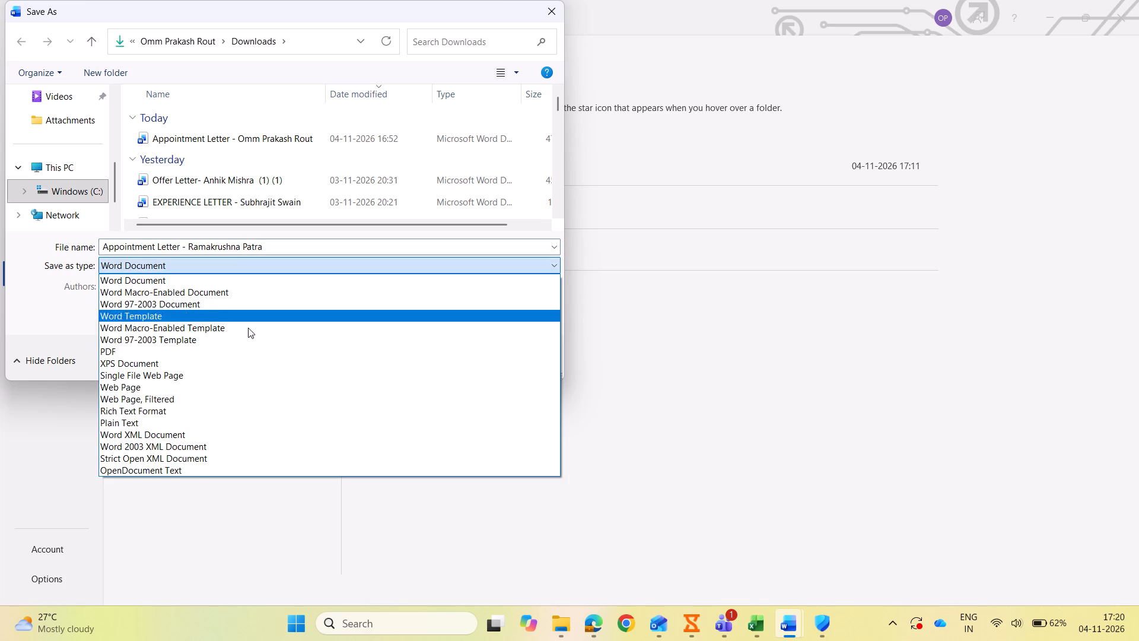
left_click(228, 352)
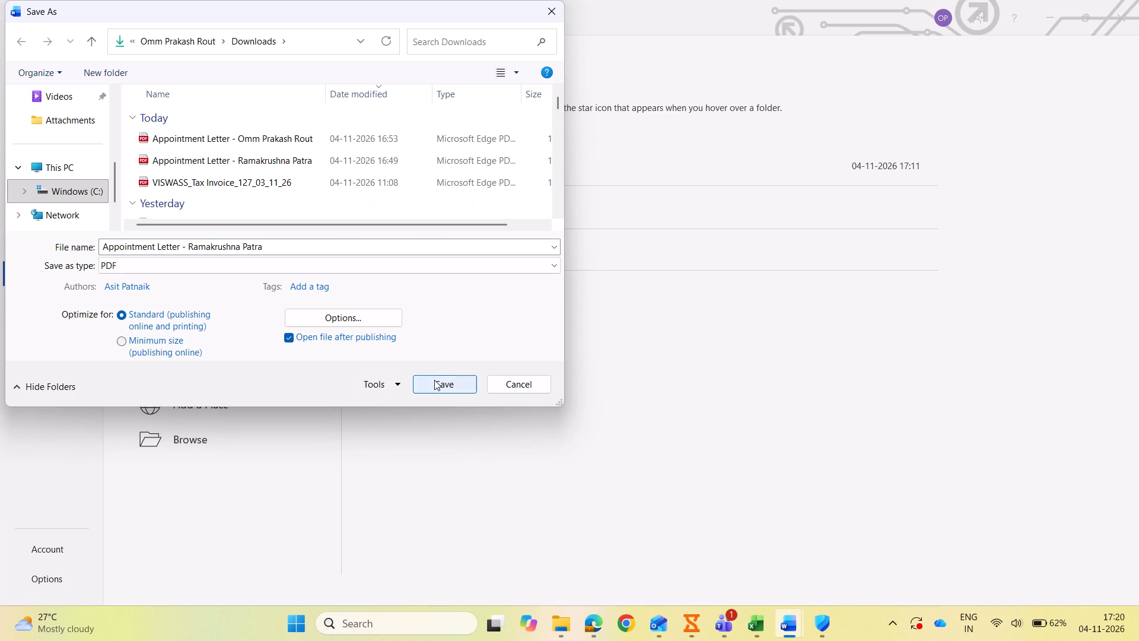
left_click(434, 380)
left_click(326, 244)
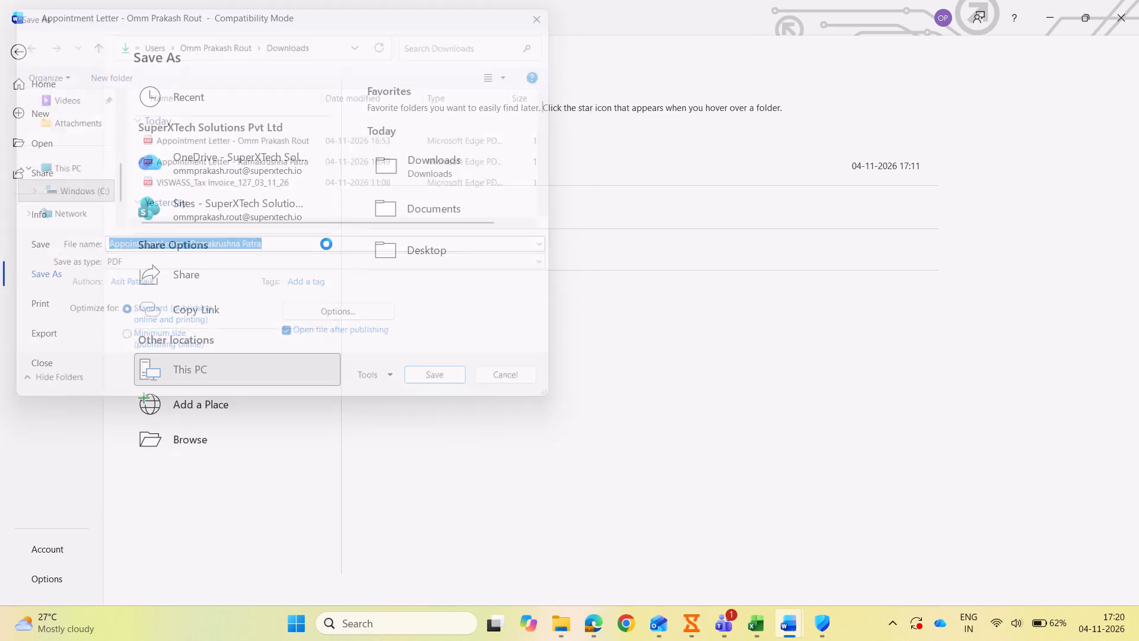
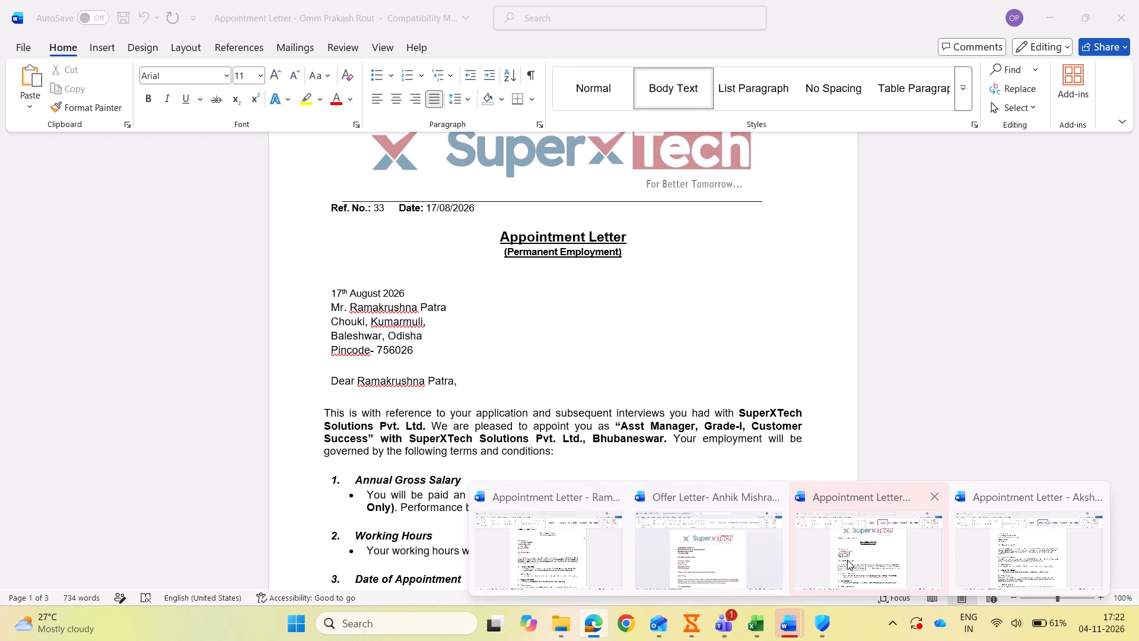
Save the changes to the open Asst Manager appointment letter documents in Downloads and close them.
left_click(698, 306)
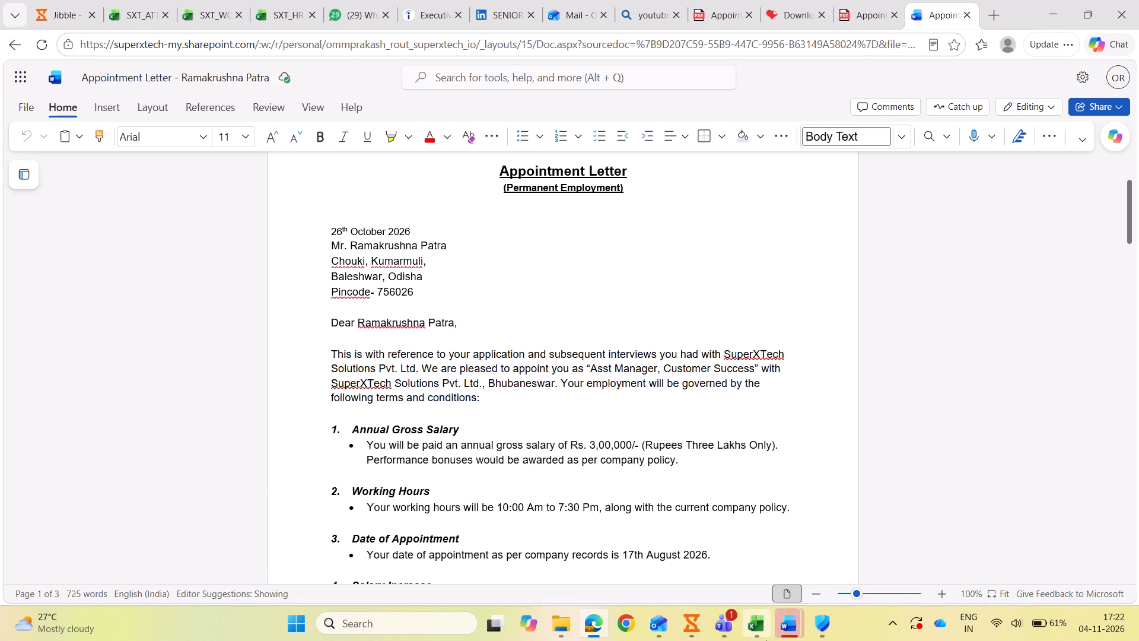
left_click(863, 547)
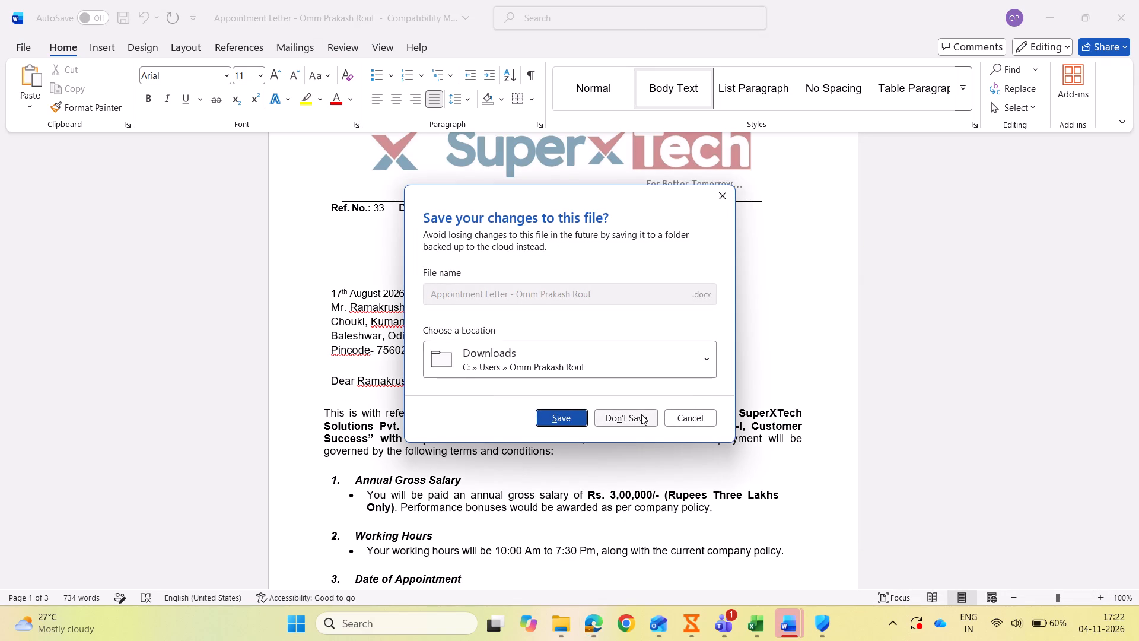
left_click(731, 201)
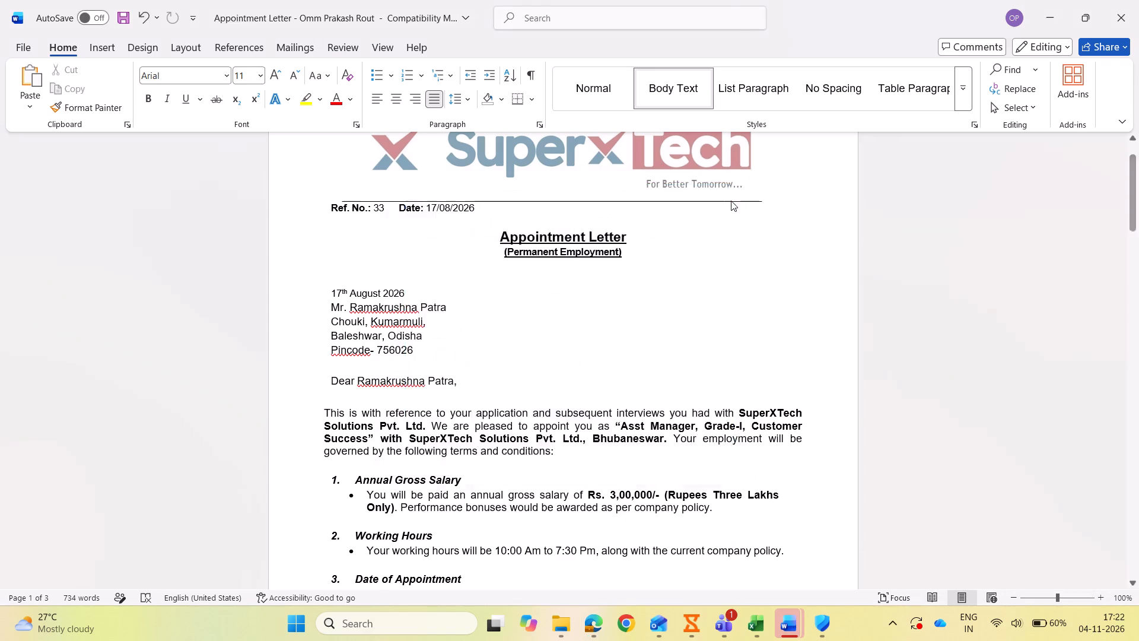
left_click(569, 418)
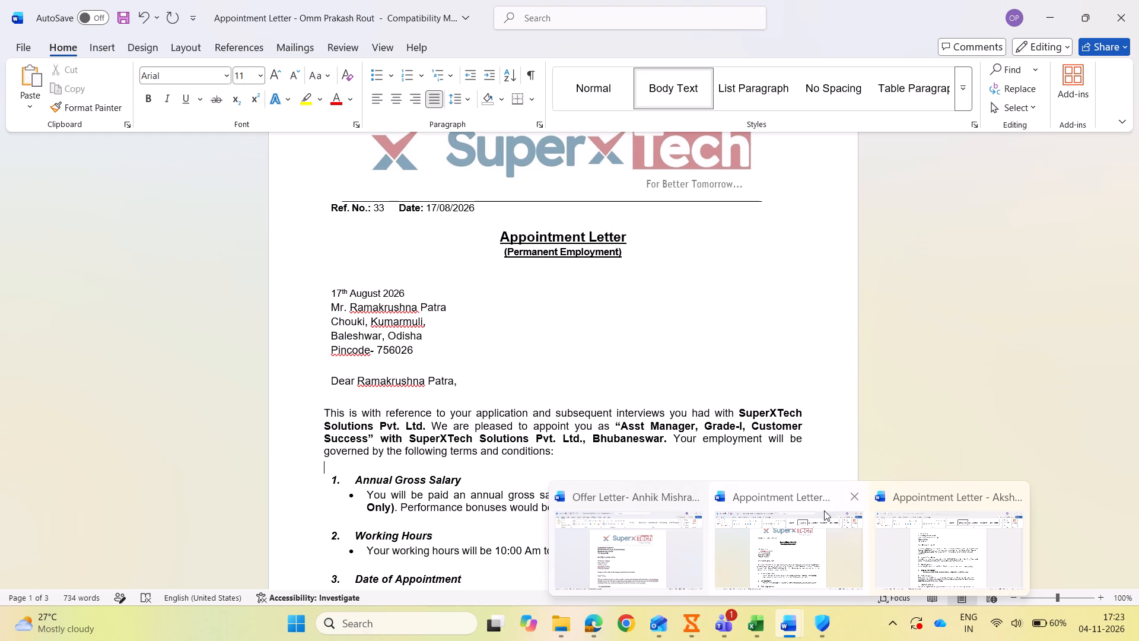
left_click(851, 497)
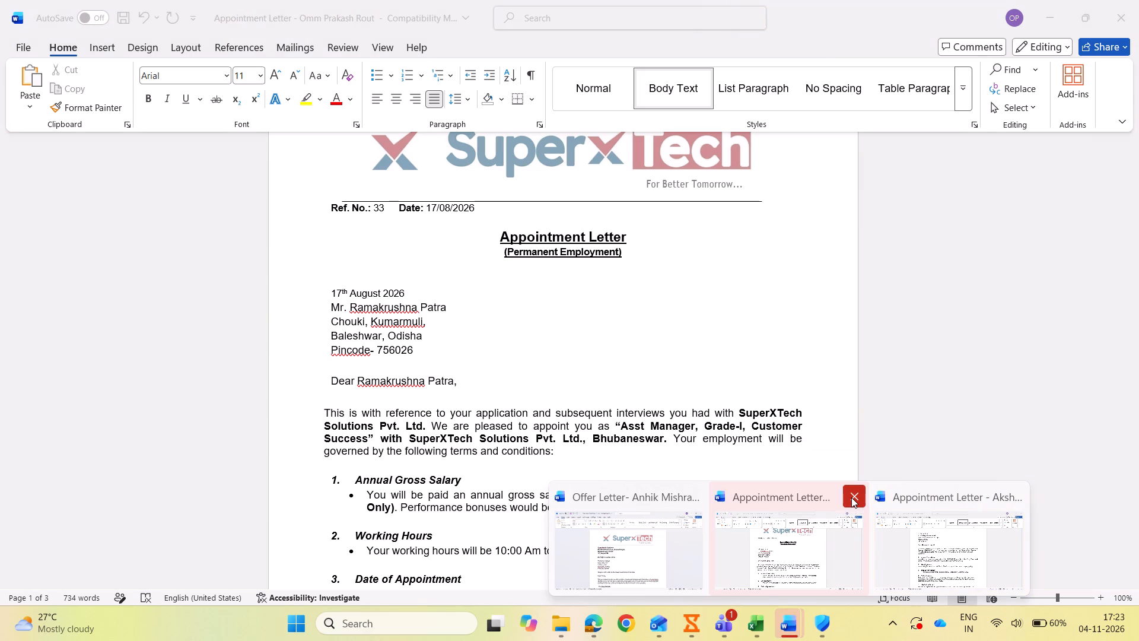
double_click(811, 555)
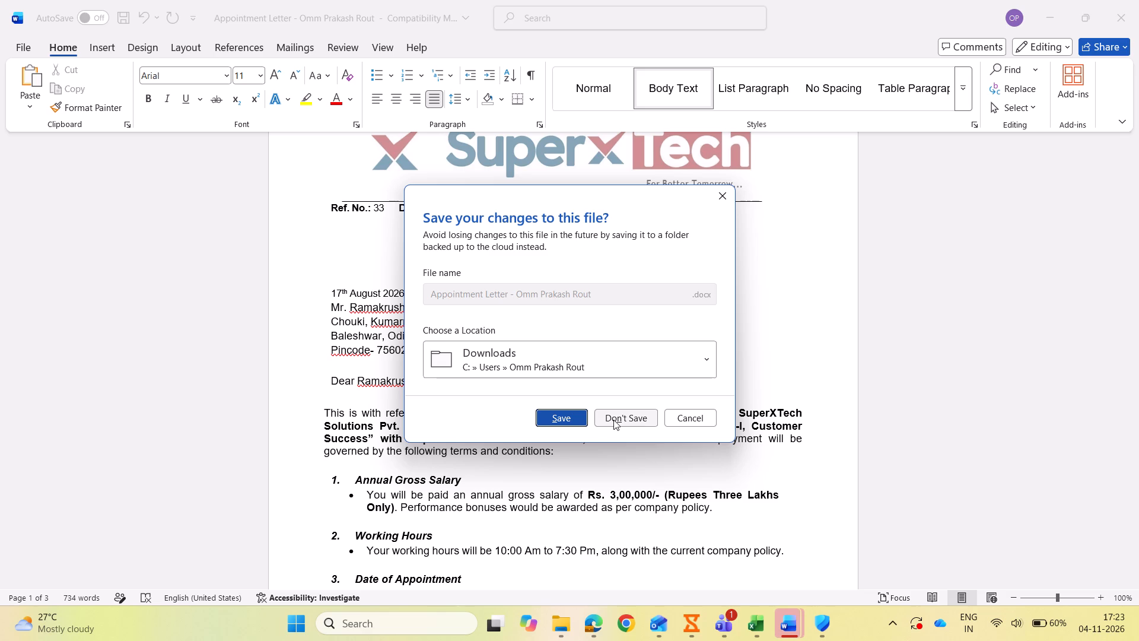
left_click(556, 413)
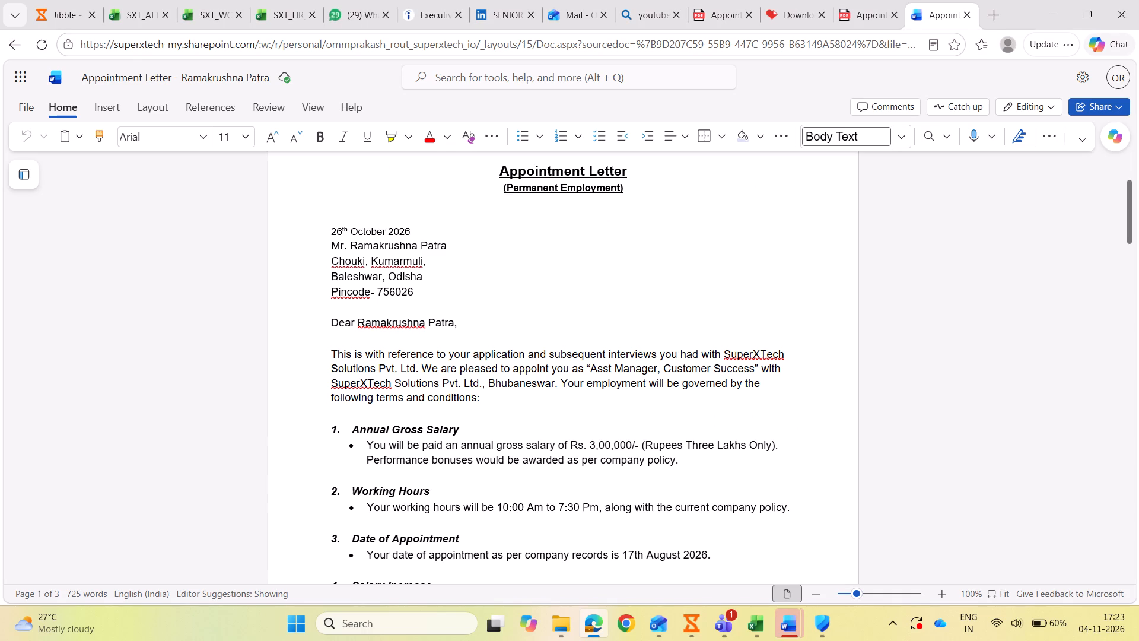
left_click(478, 289)
left_click(510, 363)
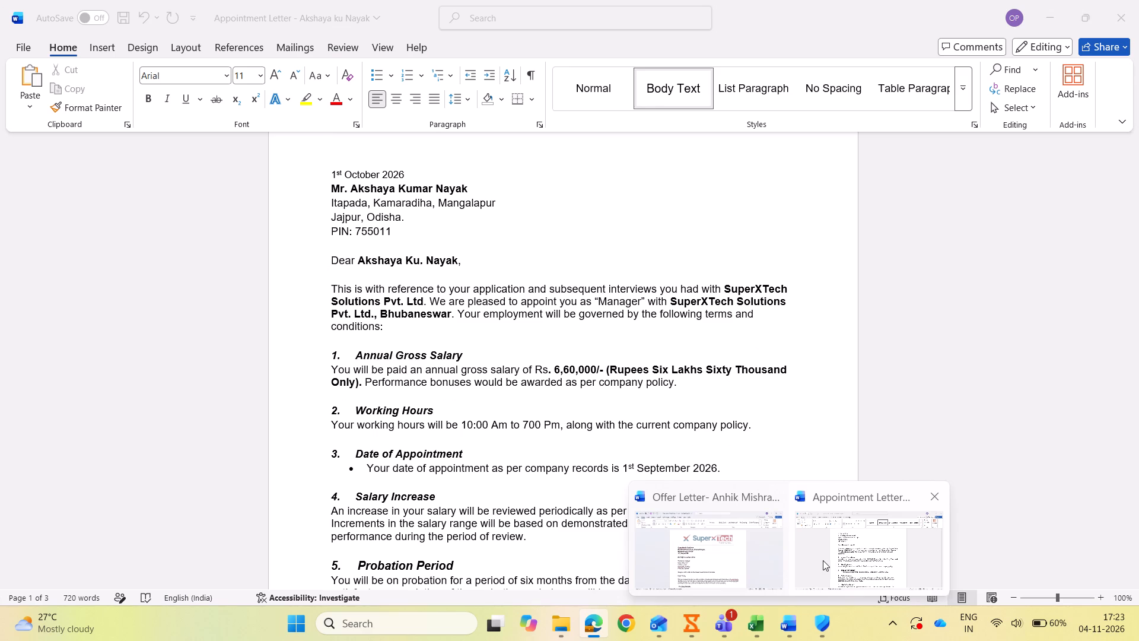
Open the Asst Manager appointment letter's Word document from the Downloads folder to check its content, and close it.
left_click(567, 625)
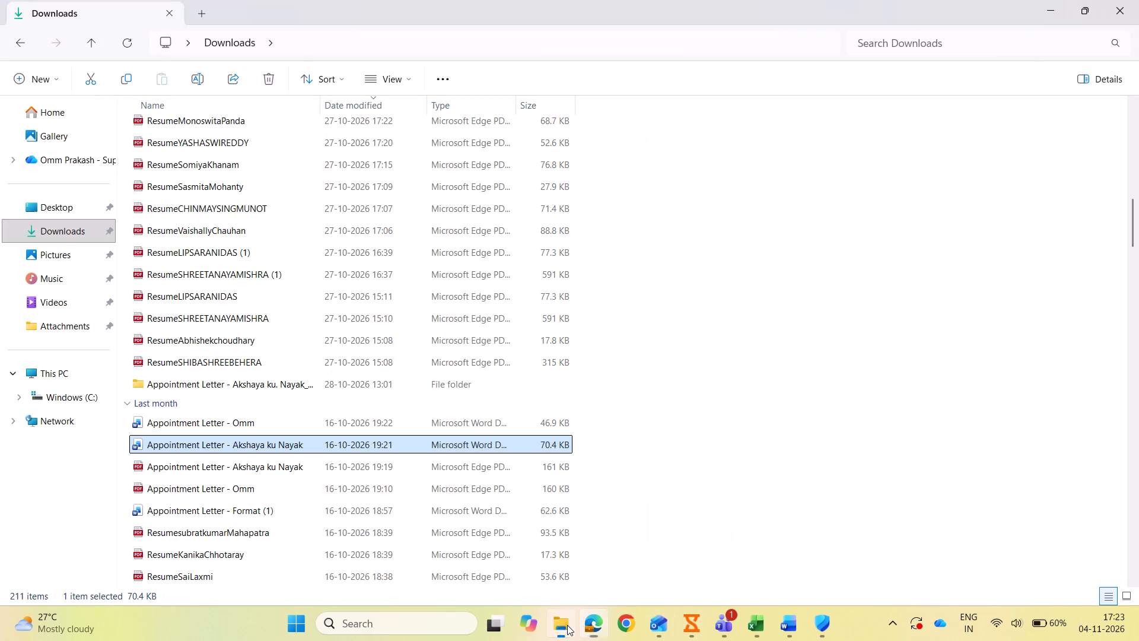
scroll(272, 481, "up", 15)
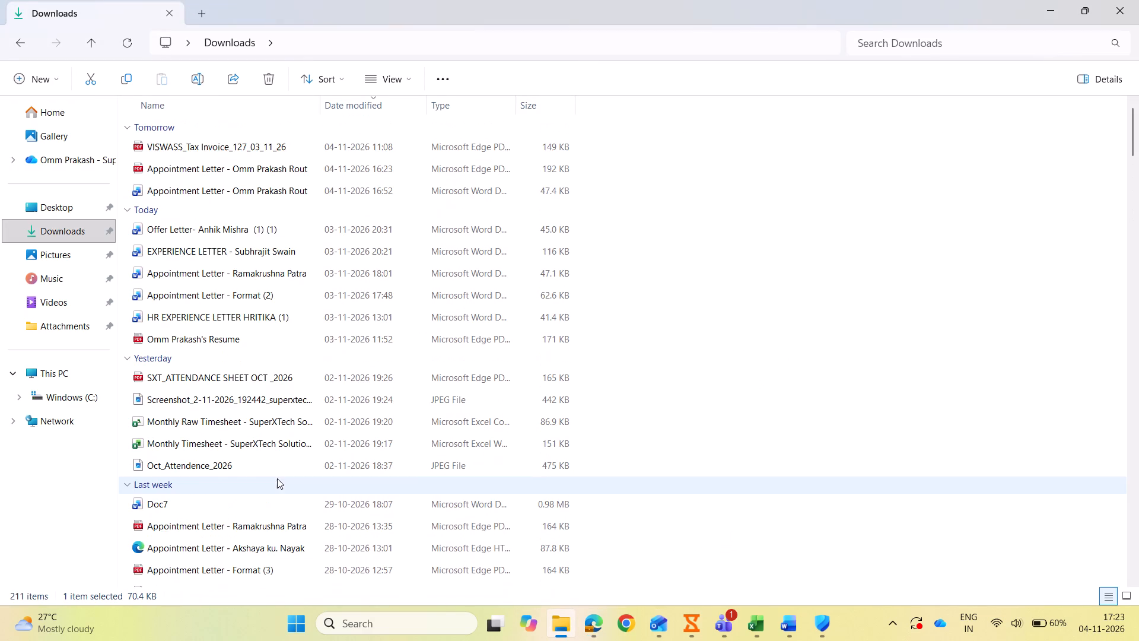
scroll(277, 478, "up", 6)
left_click(84, 233)
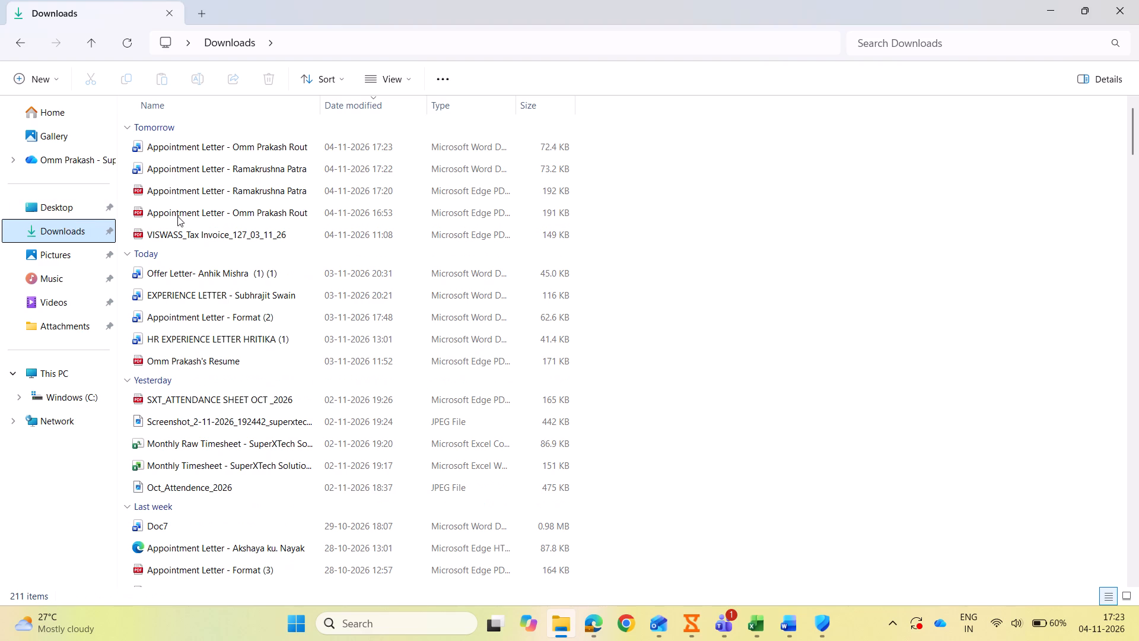
scroll(186, 220, "up", 3)
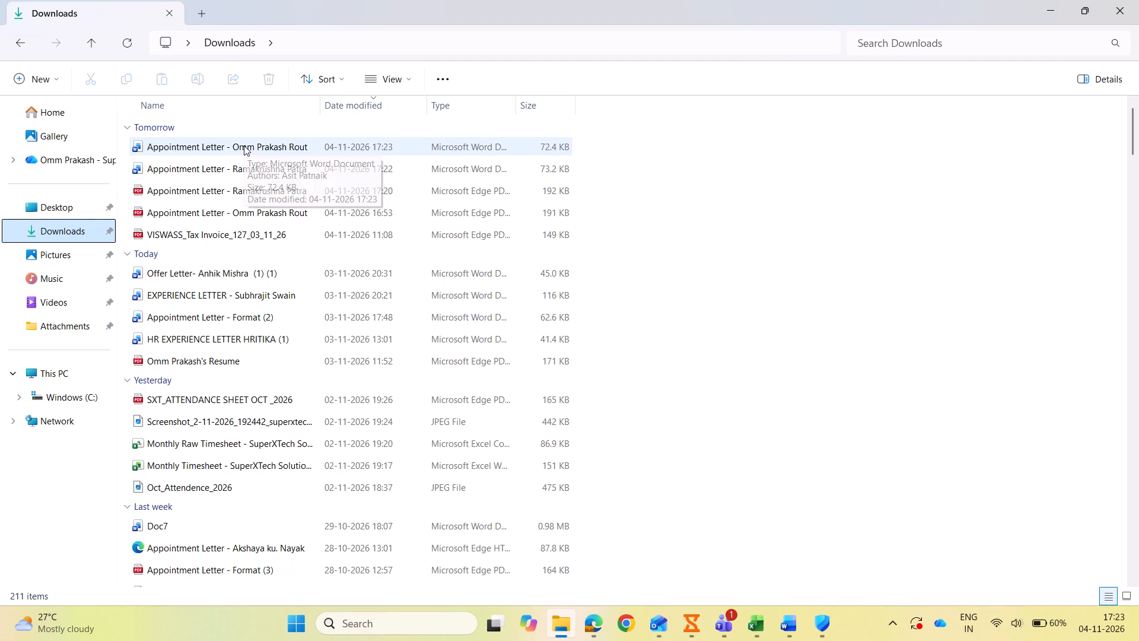
double_click(215, 166)
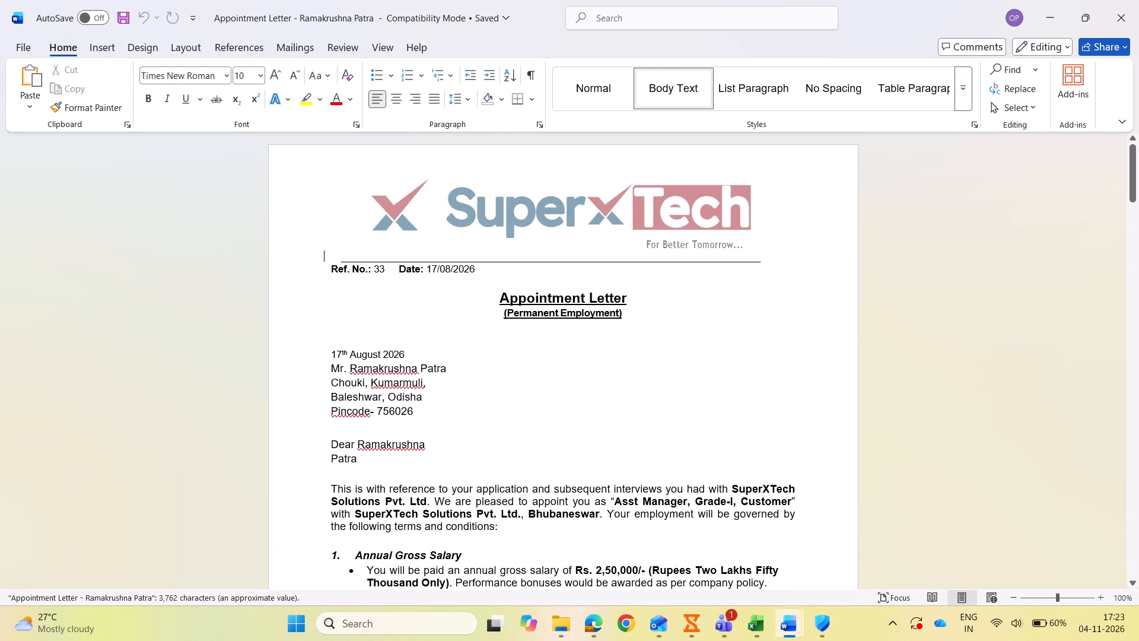
left_click(1116, 10)
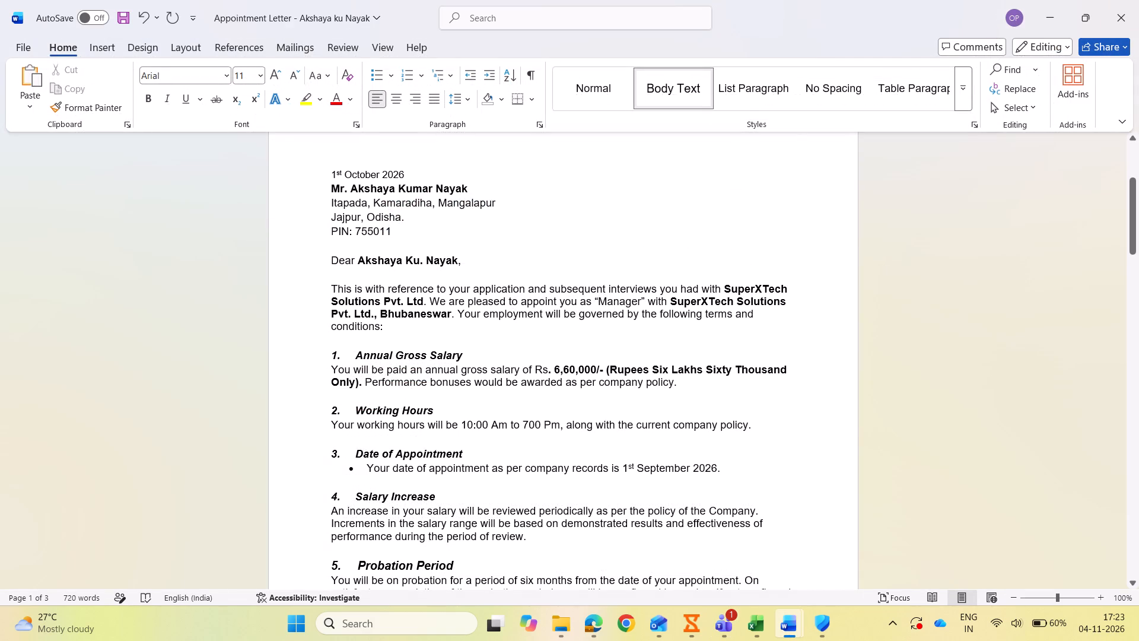
In the open "Manager" appointment letter, format the paragraphs under Annual Gross Salary and Working Hours as bulleted text.
scroll(530, 404, "up", 4)
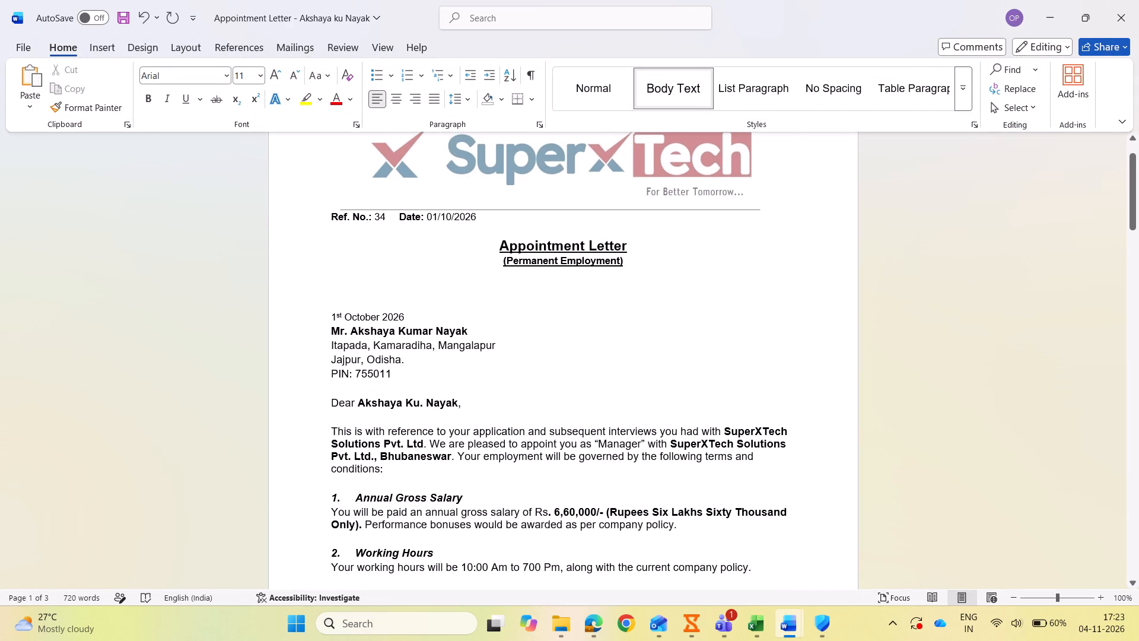
scroll(346, 307, "down", 1)
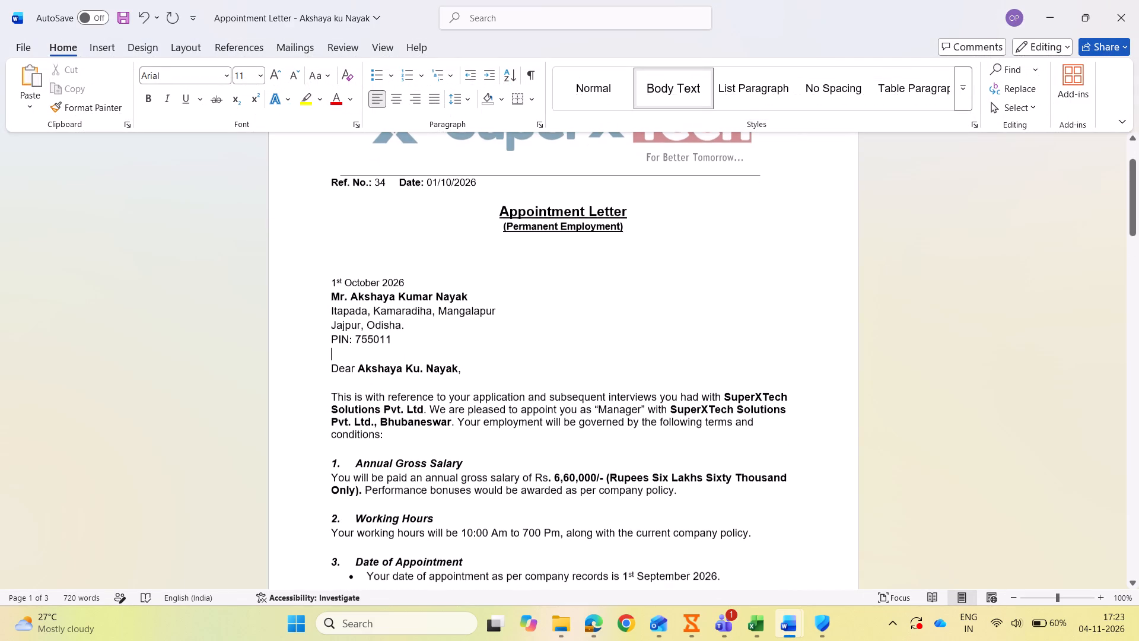
scroll(346, 307, "down", 2)
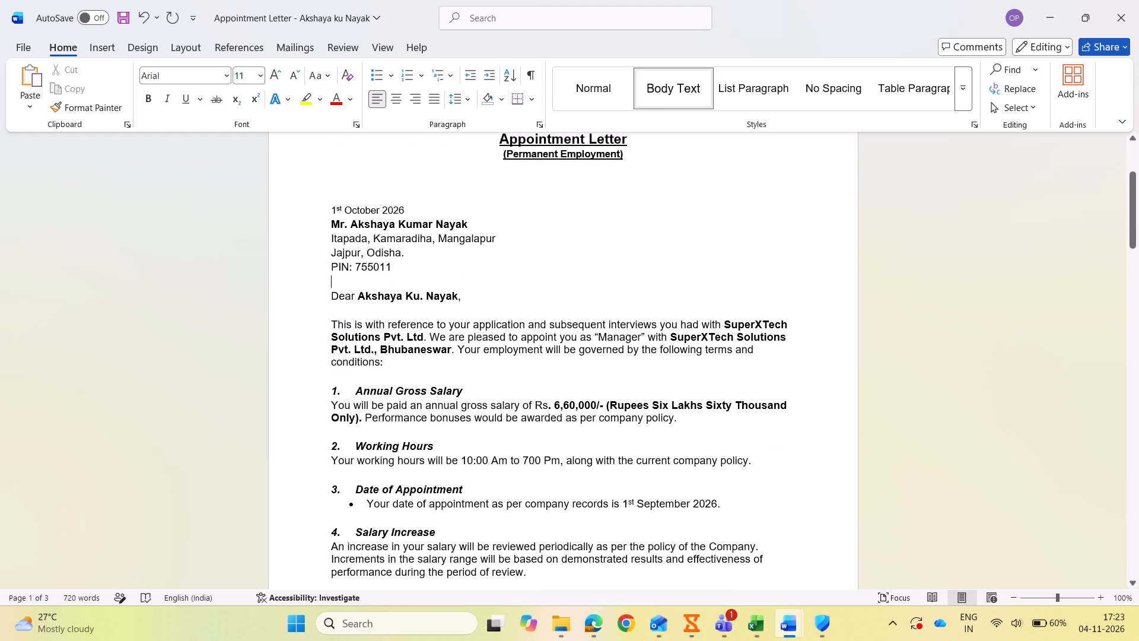
scroll(361, 309, "down", 1)
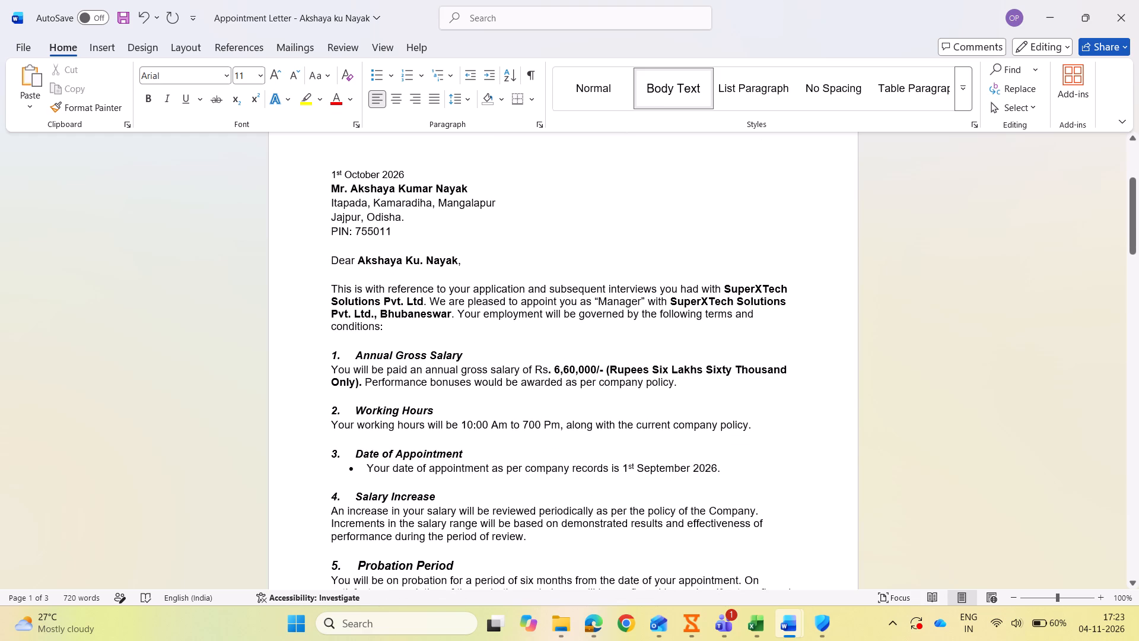
left_click_drag(328, 365, 689, 388)
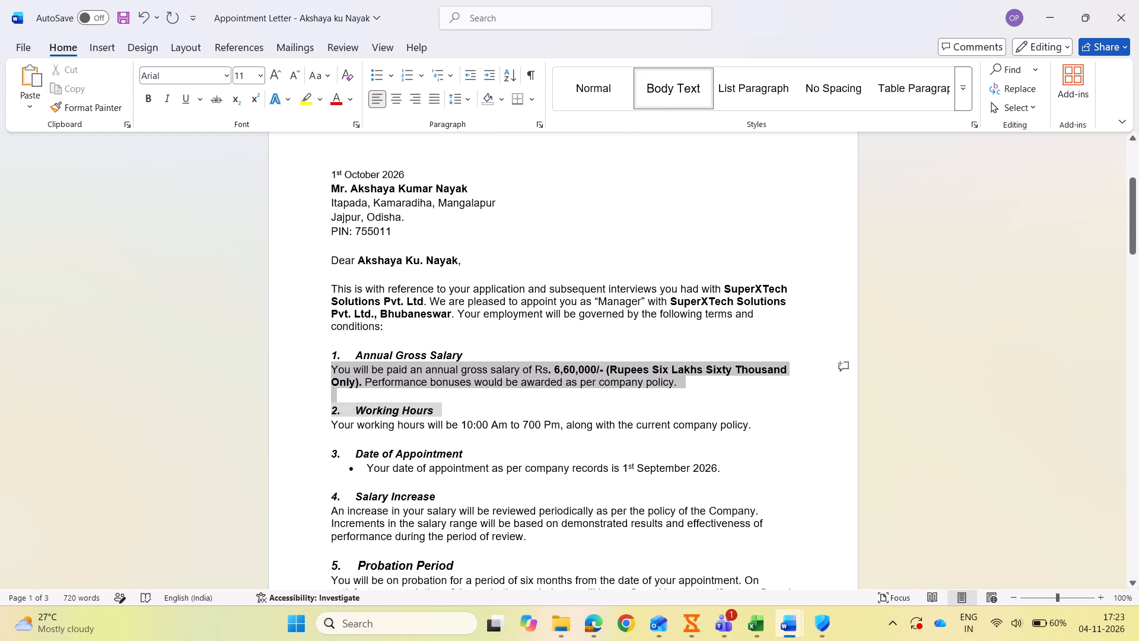
left_click_drag(689, 388, 689, 387)
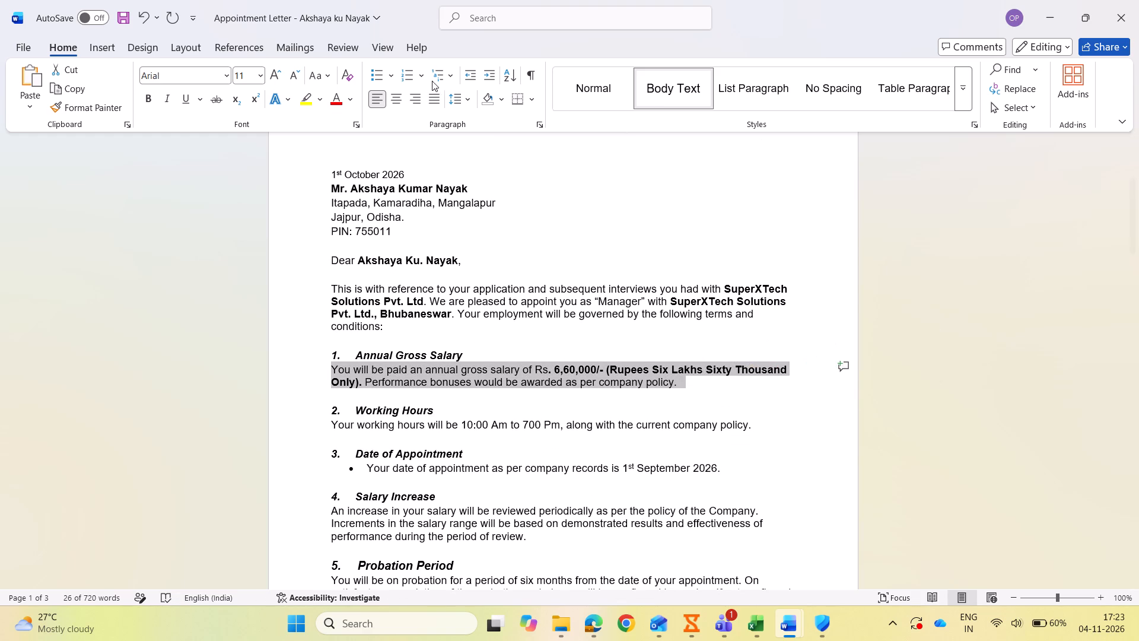
left_click(374, 75)
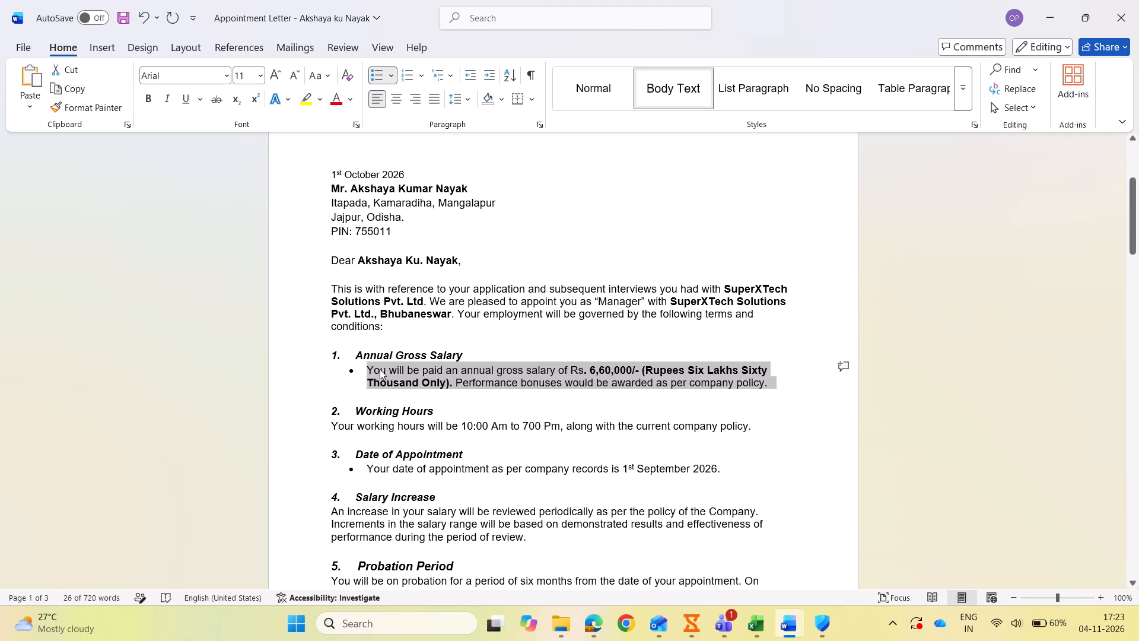
left_click_drag(332, 428, 734, 429)
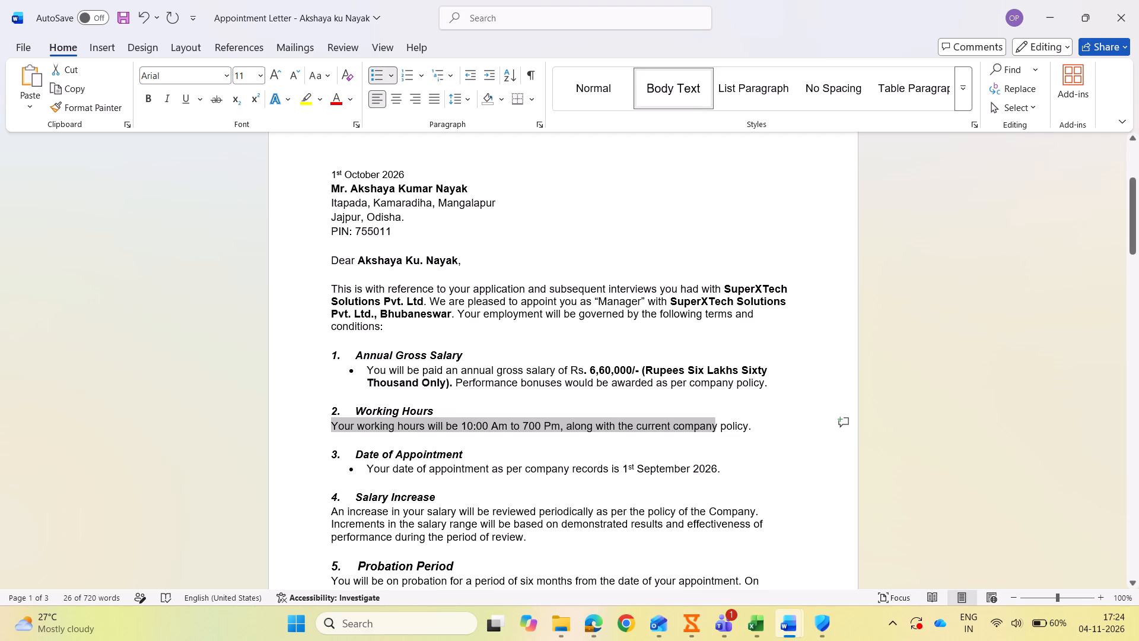
left_click_drag(734, 429, 757, 428)
left_click(381, 75)
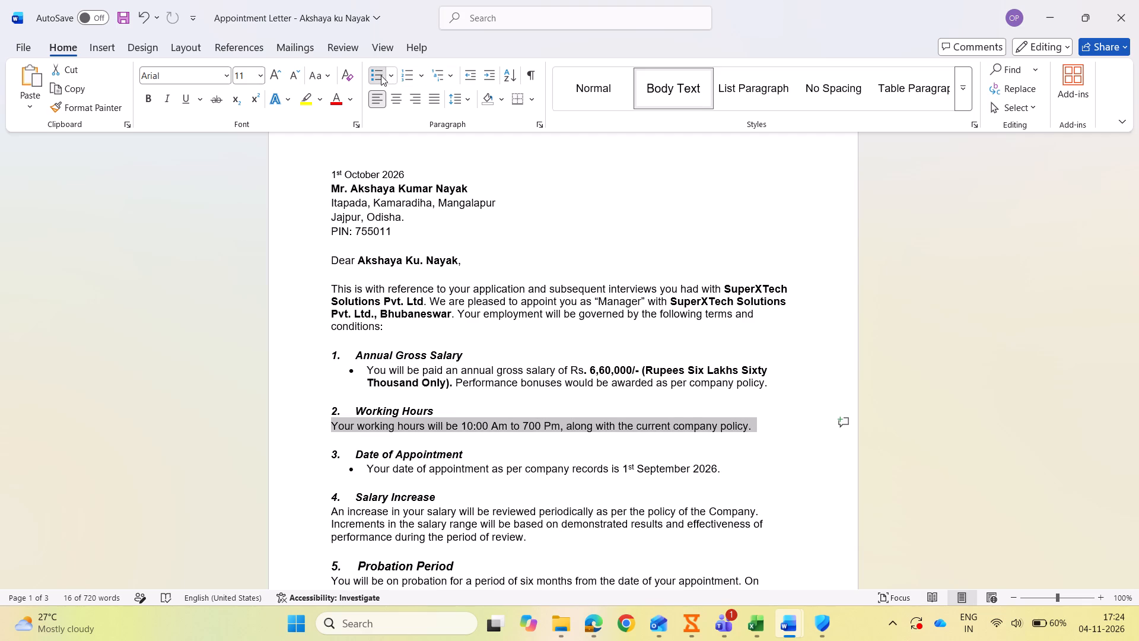
Format the paragraphs under Salary Increase and Probation Period as bulleted, justified text.
scroll(392, 355, "down", 2)
scroll(380, 414, "down", 3)
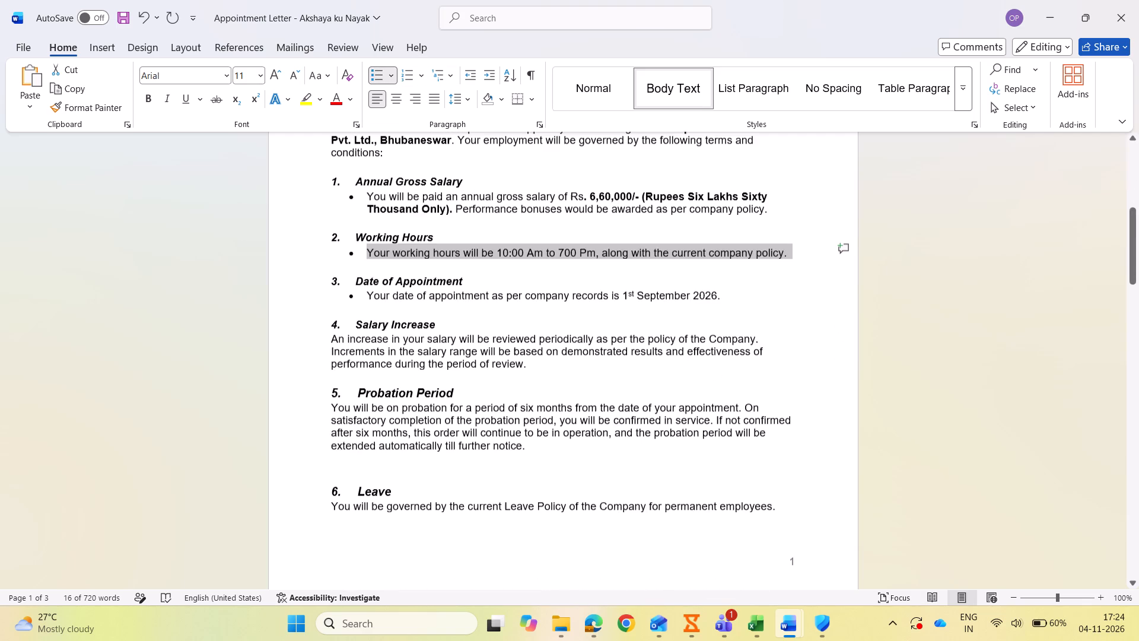
left_click_drag(331, 331, 552, 360)
left_click(431, 94)
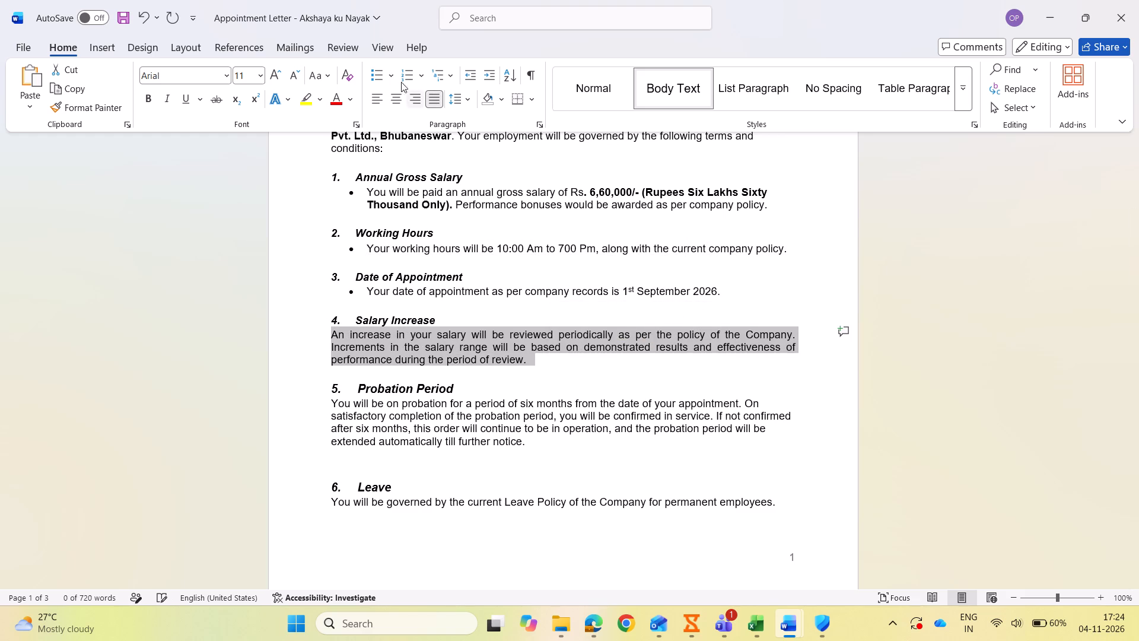
left_click(380, 74)
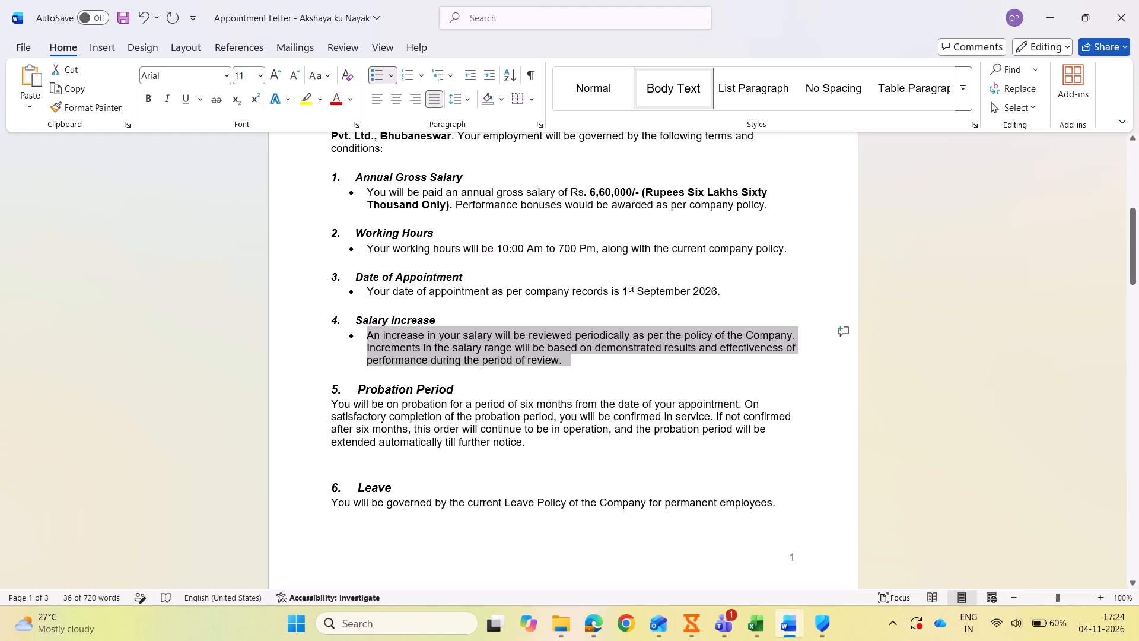
left_click_drag(330, 403, 537, 451)
left_click(371, 71)
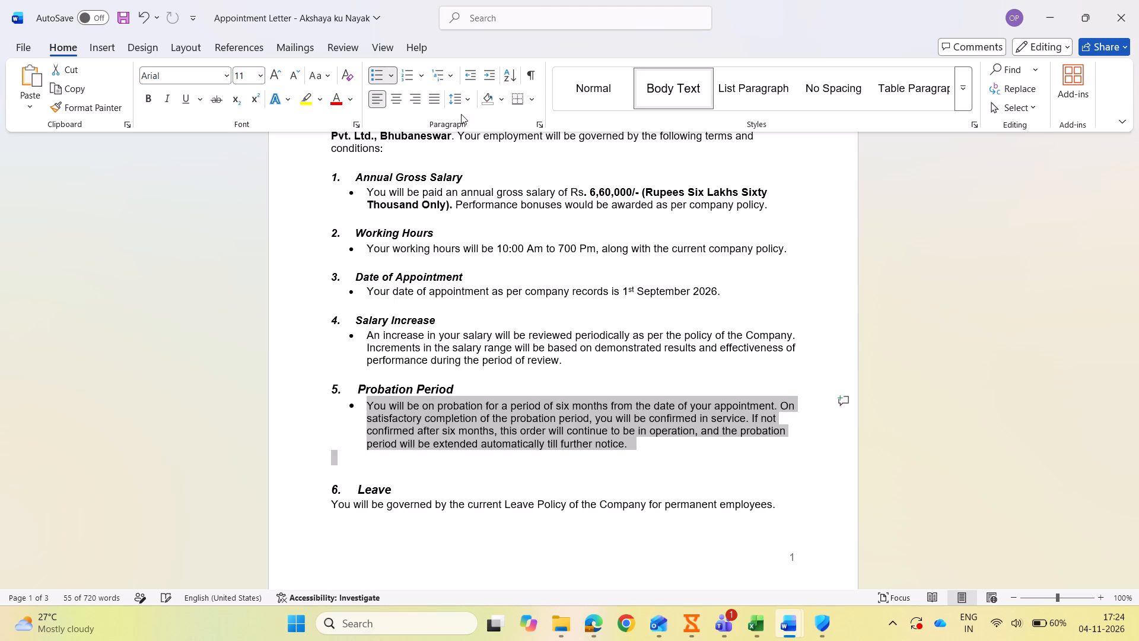
left_click(437, 101)
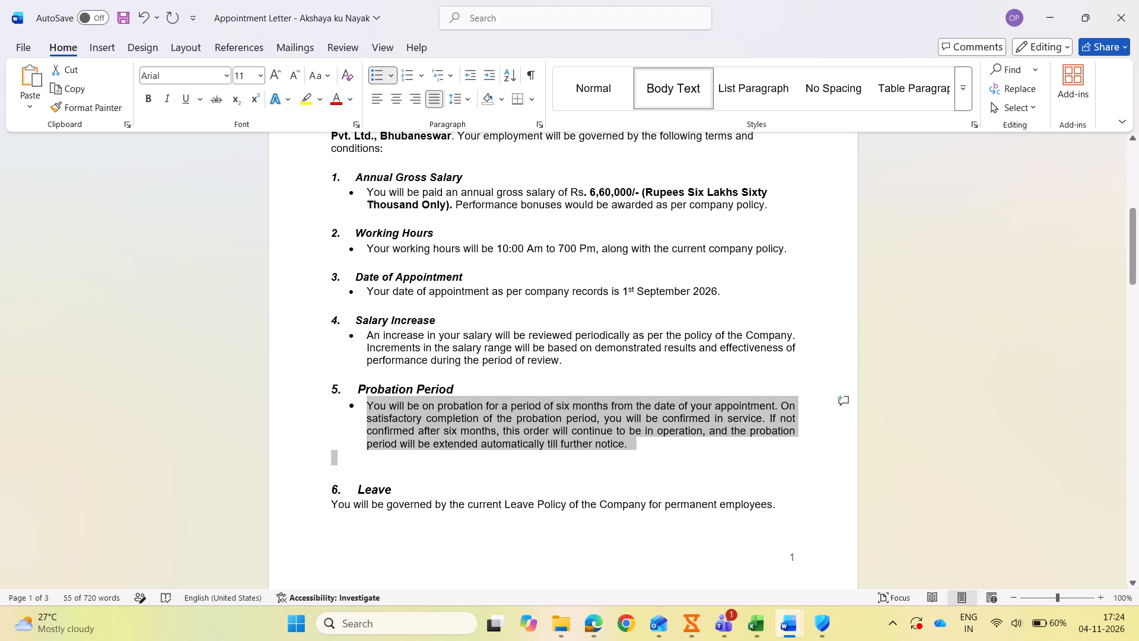
left_click_drag(366, 332, 571, 361)
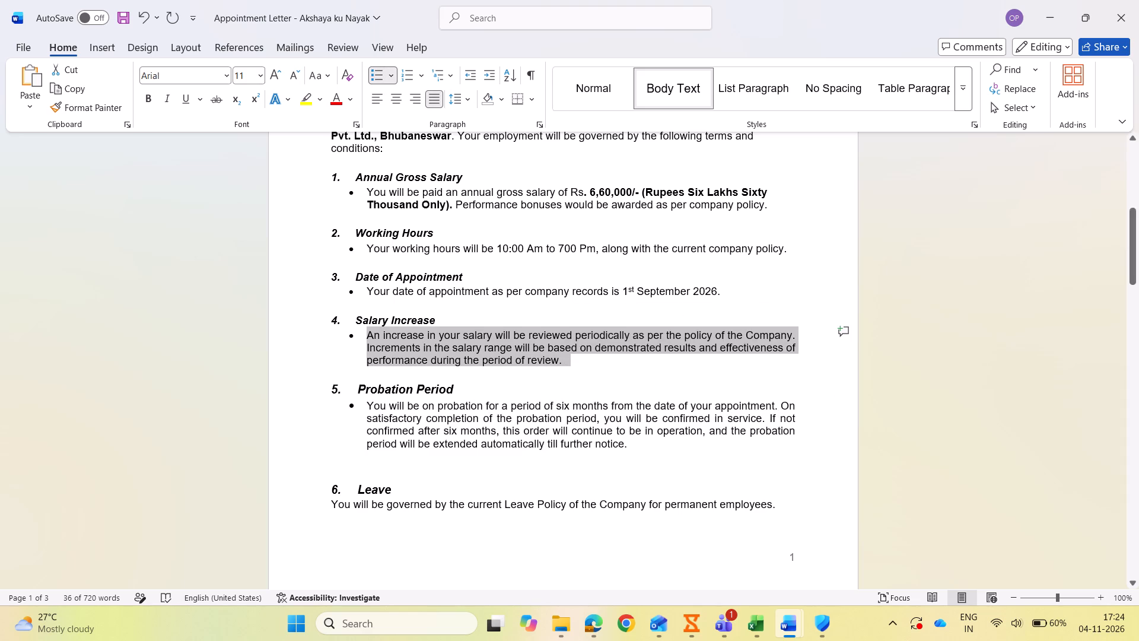
Format the paragraph under Leave as a bullet and remove the extra blank line above the Leave heading.
scroll(444, 408, "down", 4)
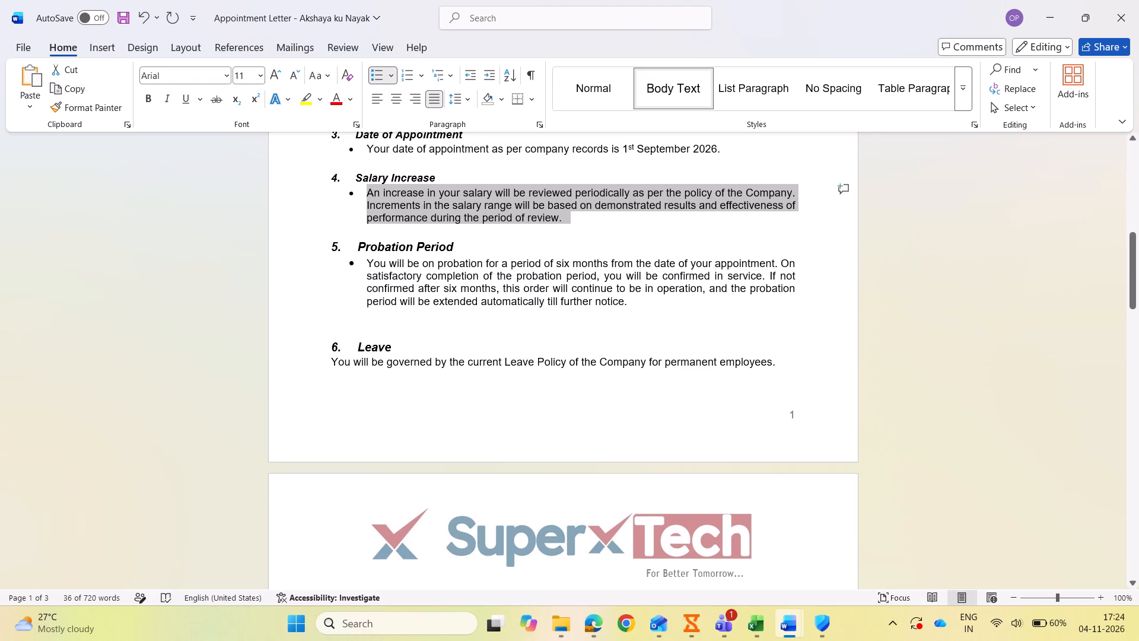
left_click_drag(327, 365, 753, 358)
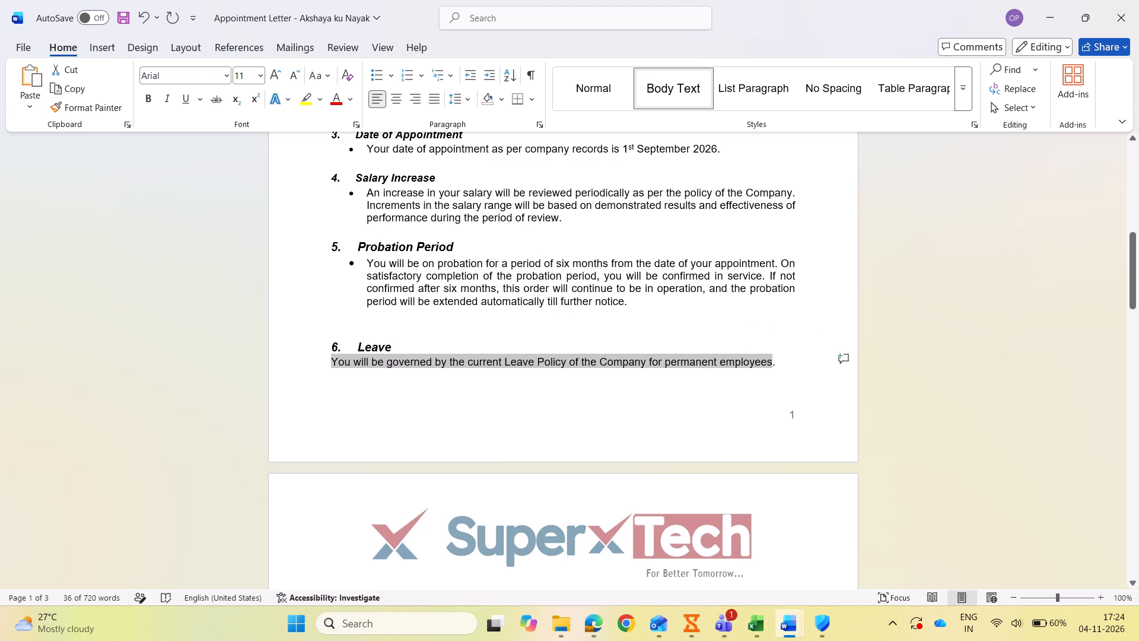
left_click(374, 78)
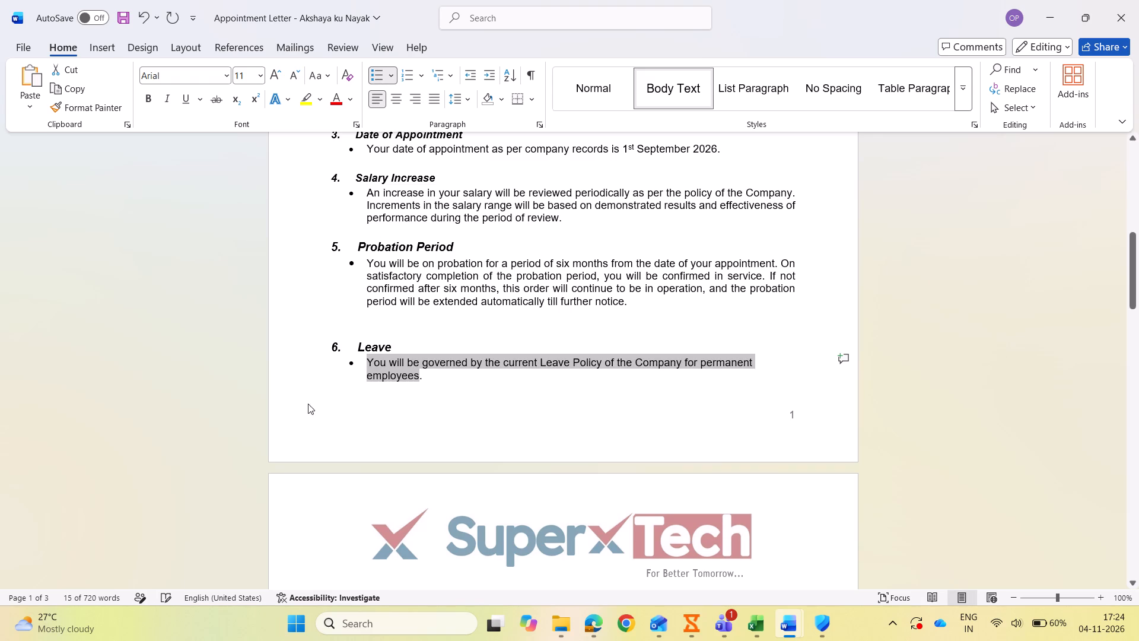
left_click(329, 345)
key("BackSpace")
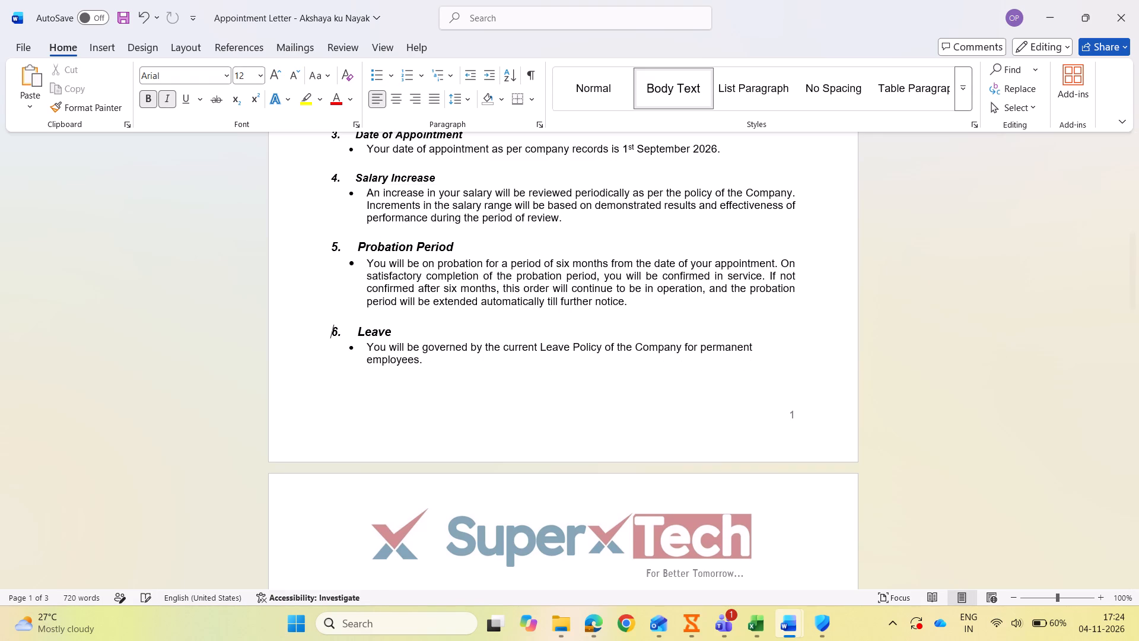
scroll(390, 334, "down", 8)
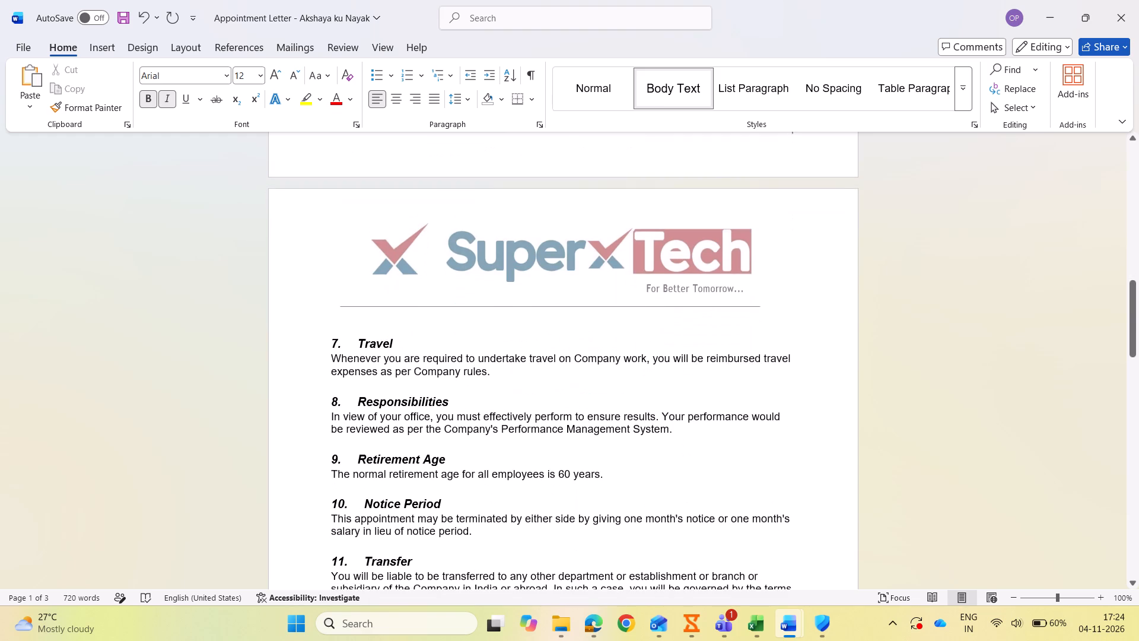
Remove the extra blank line above the Travel heading at the top of the second page.
scroll(390, 337, "down", 1)
left_click(332, 306)
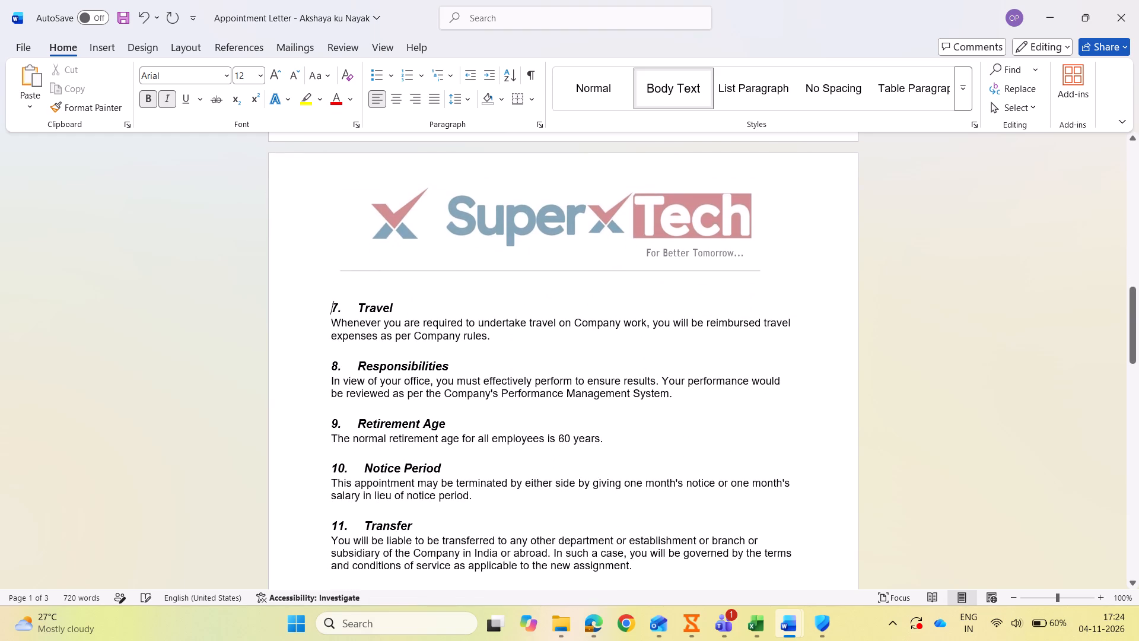
key("BackSpace")
scroll(348, 237, "up", 6)
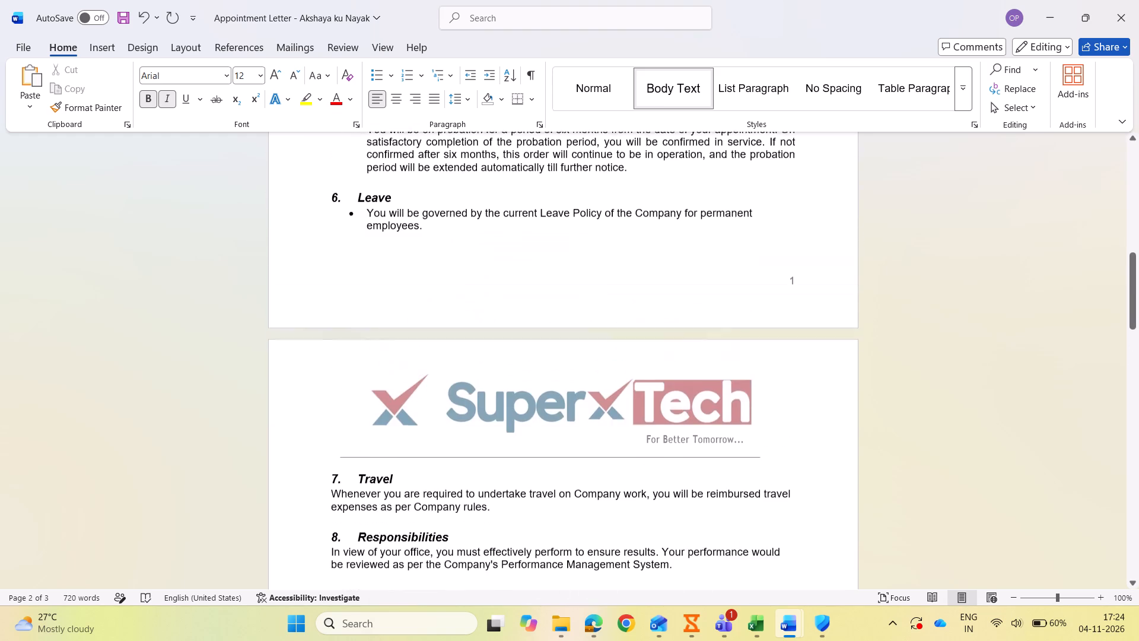
Format the paragraph under the Travel heading as a bullet.
scroll(348, 244, "down", 5)
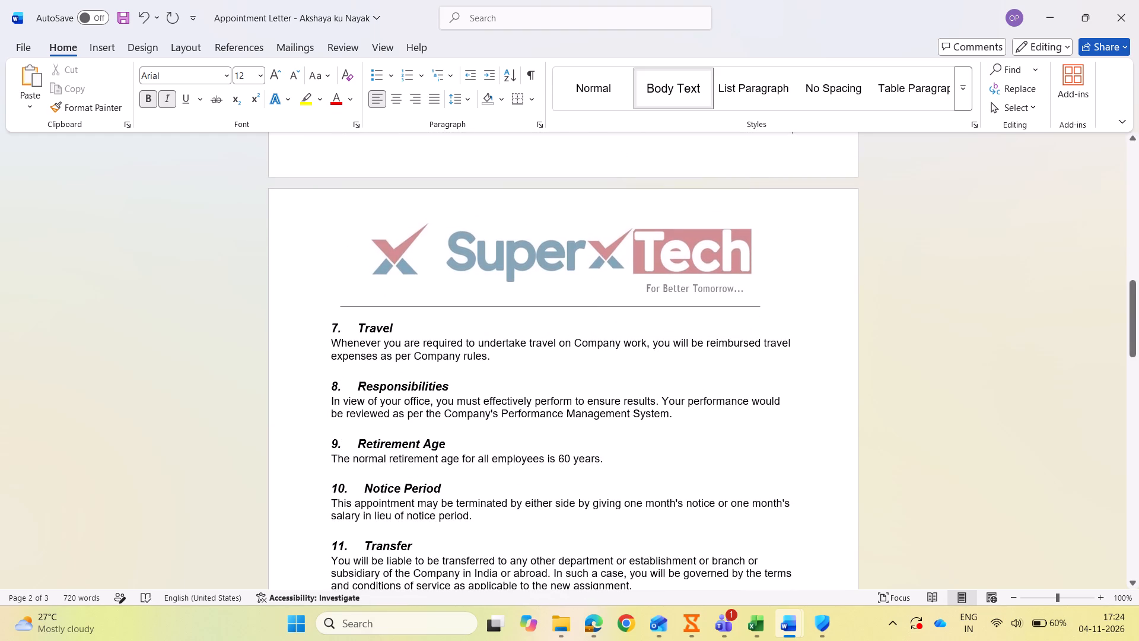
left_click_drag(330, 343, 476, 376)
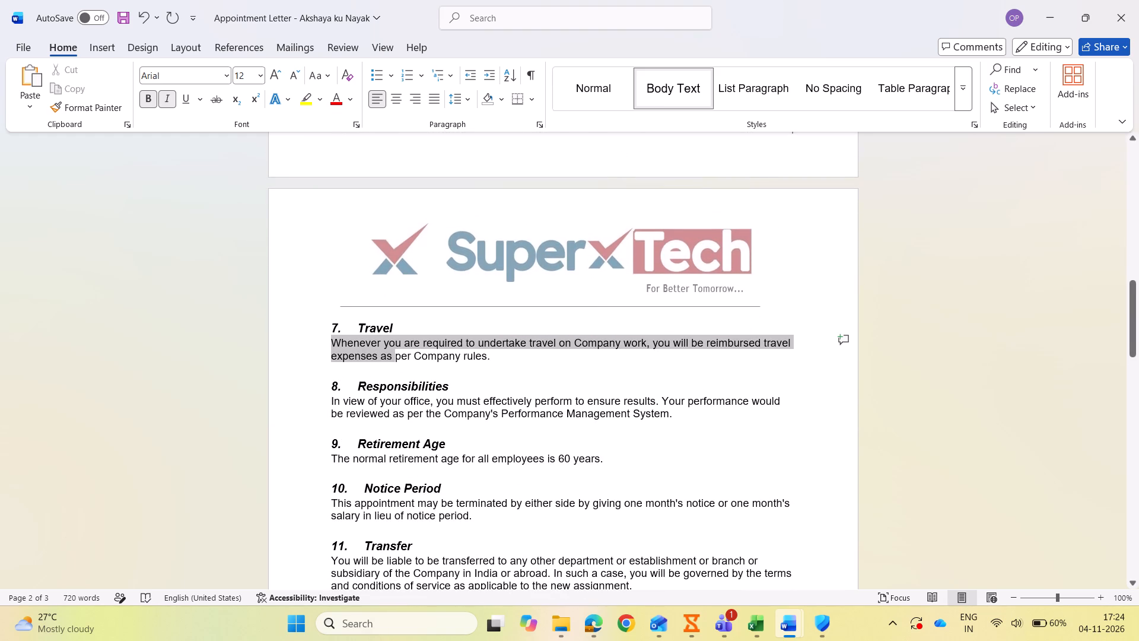
left_click_drag(476, 376, 502, 373)
left_click(377, 74)
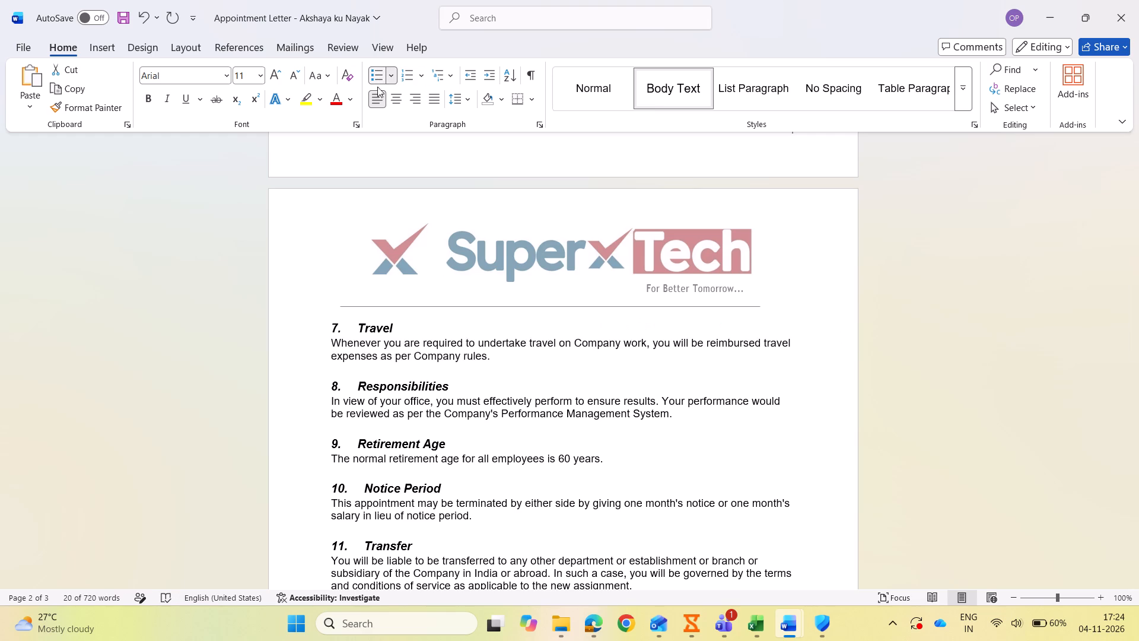
Select the paragraph under the Responsibilities heading for bullet formatting.
scroll(464, 403, "down", 2)
left_click(326, 329)
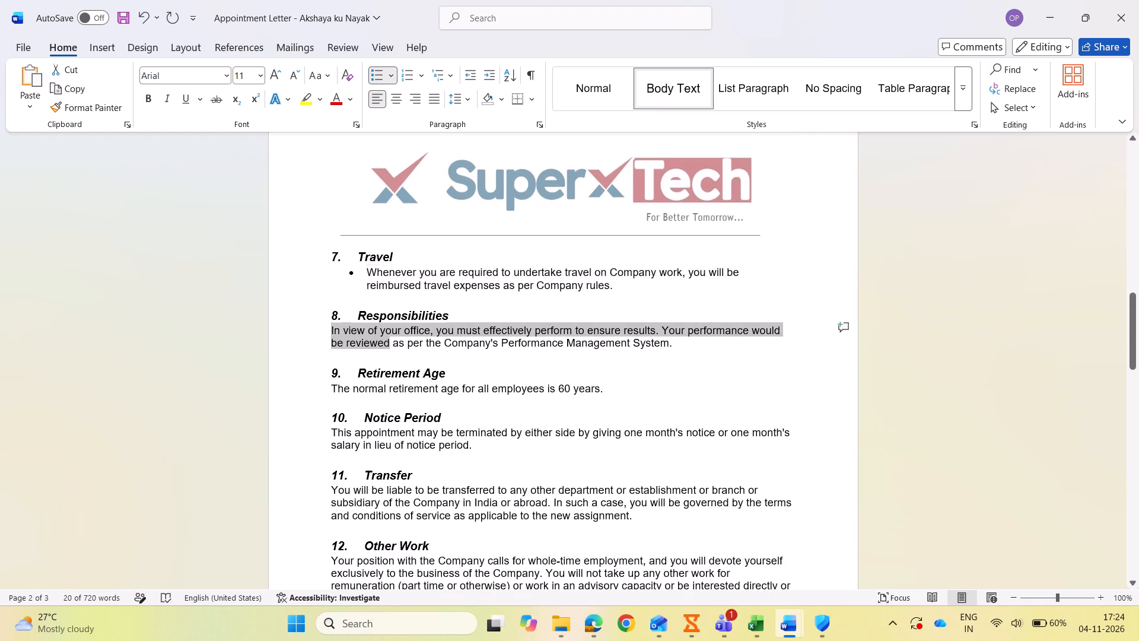